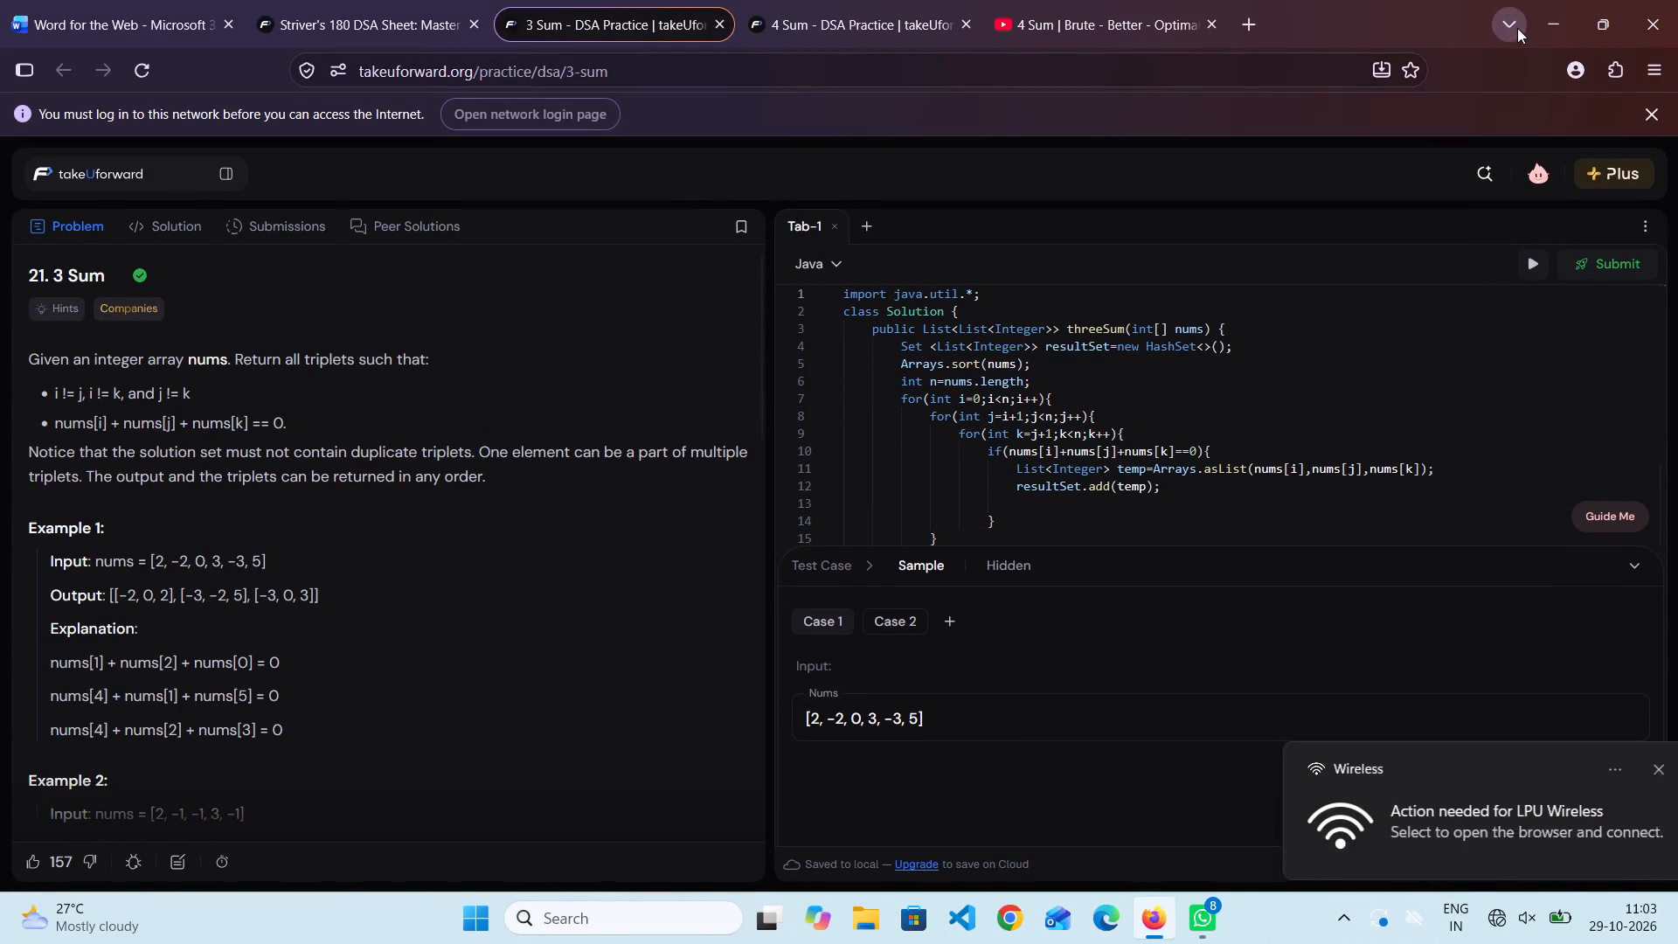
# Open the LPU Wireless login page from the Wi-Fi network list, agree to the terms and conditions, and log in with the prefilled credentials.
pyautogui.click(1539, 25)
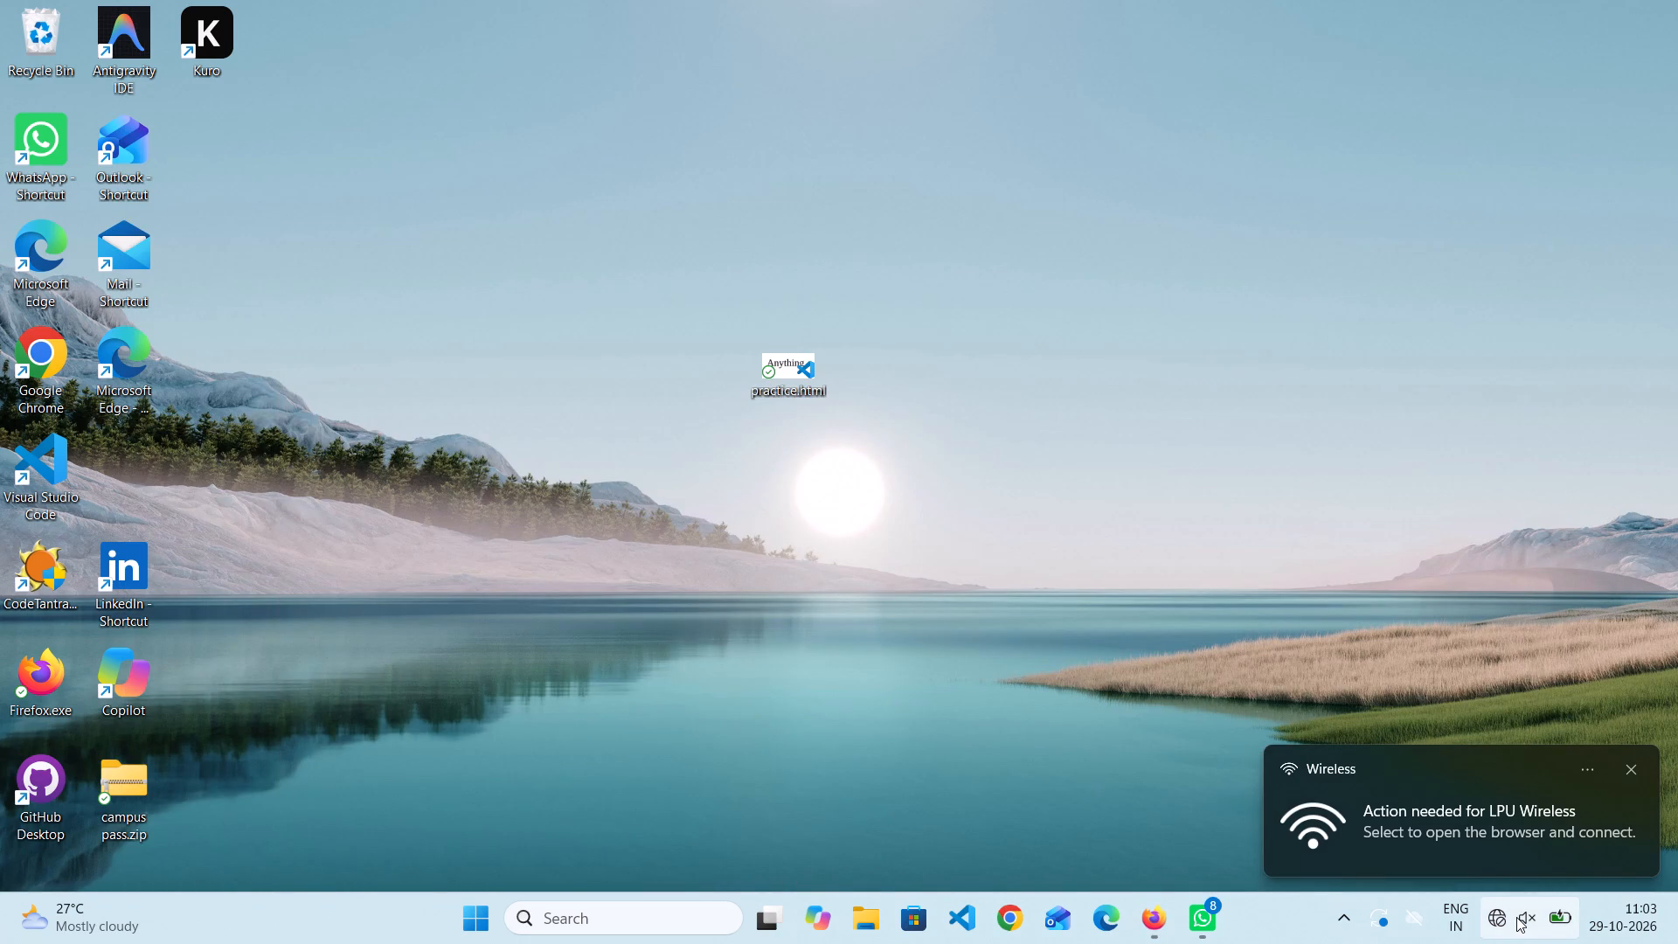
pyautogui.click(1515, 917)
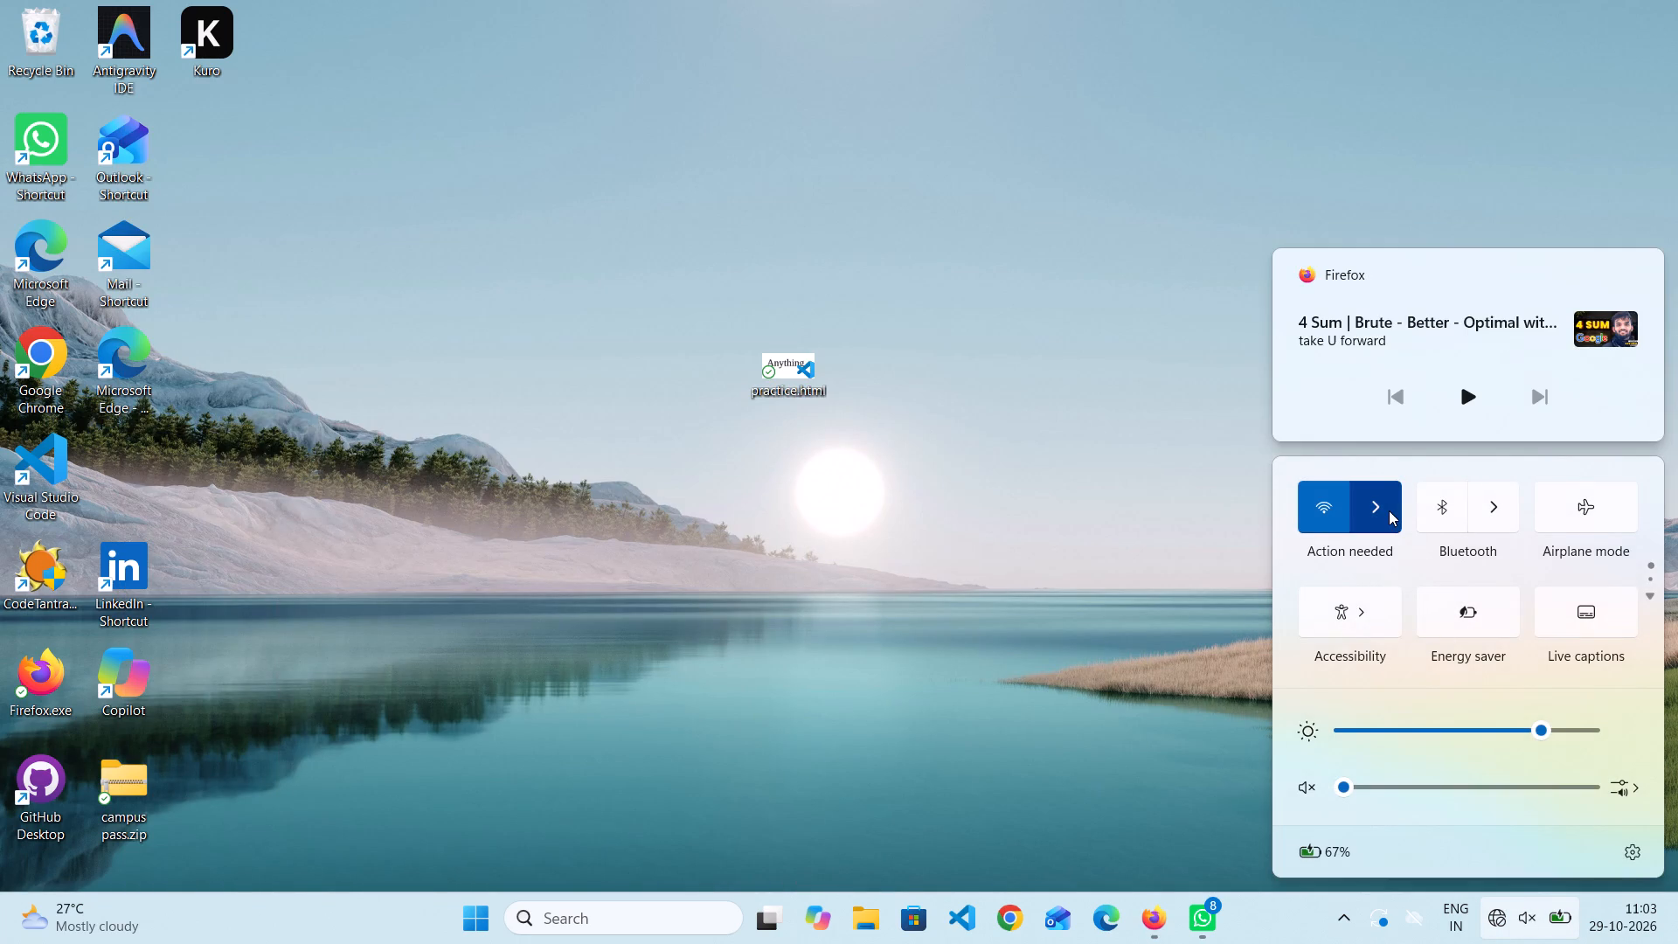
pyautogui.click(1389, 510)
pyautogui.click(1410, 573)
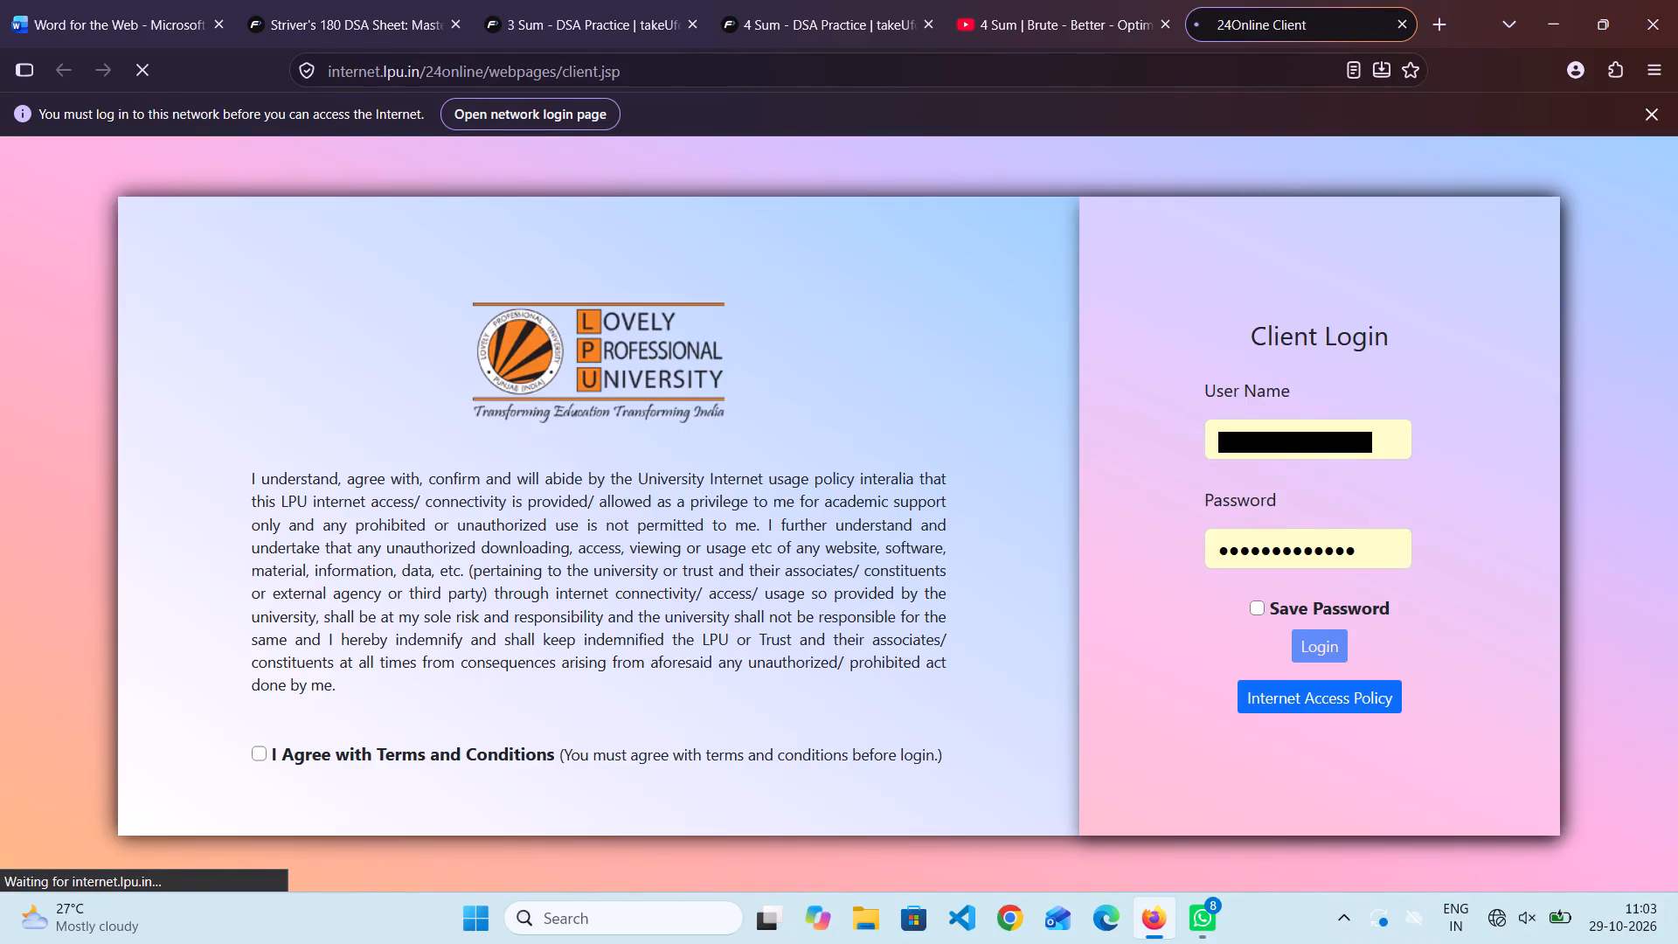
pyautogui.click(253, 749)
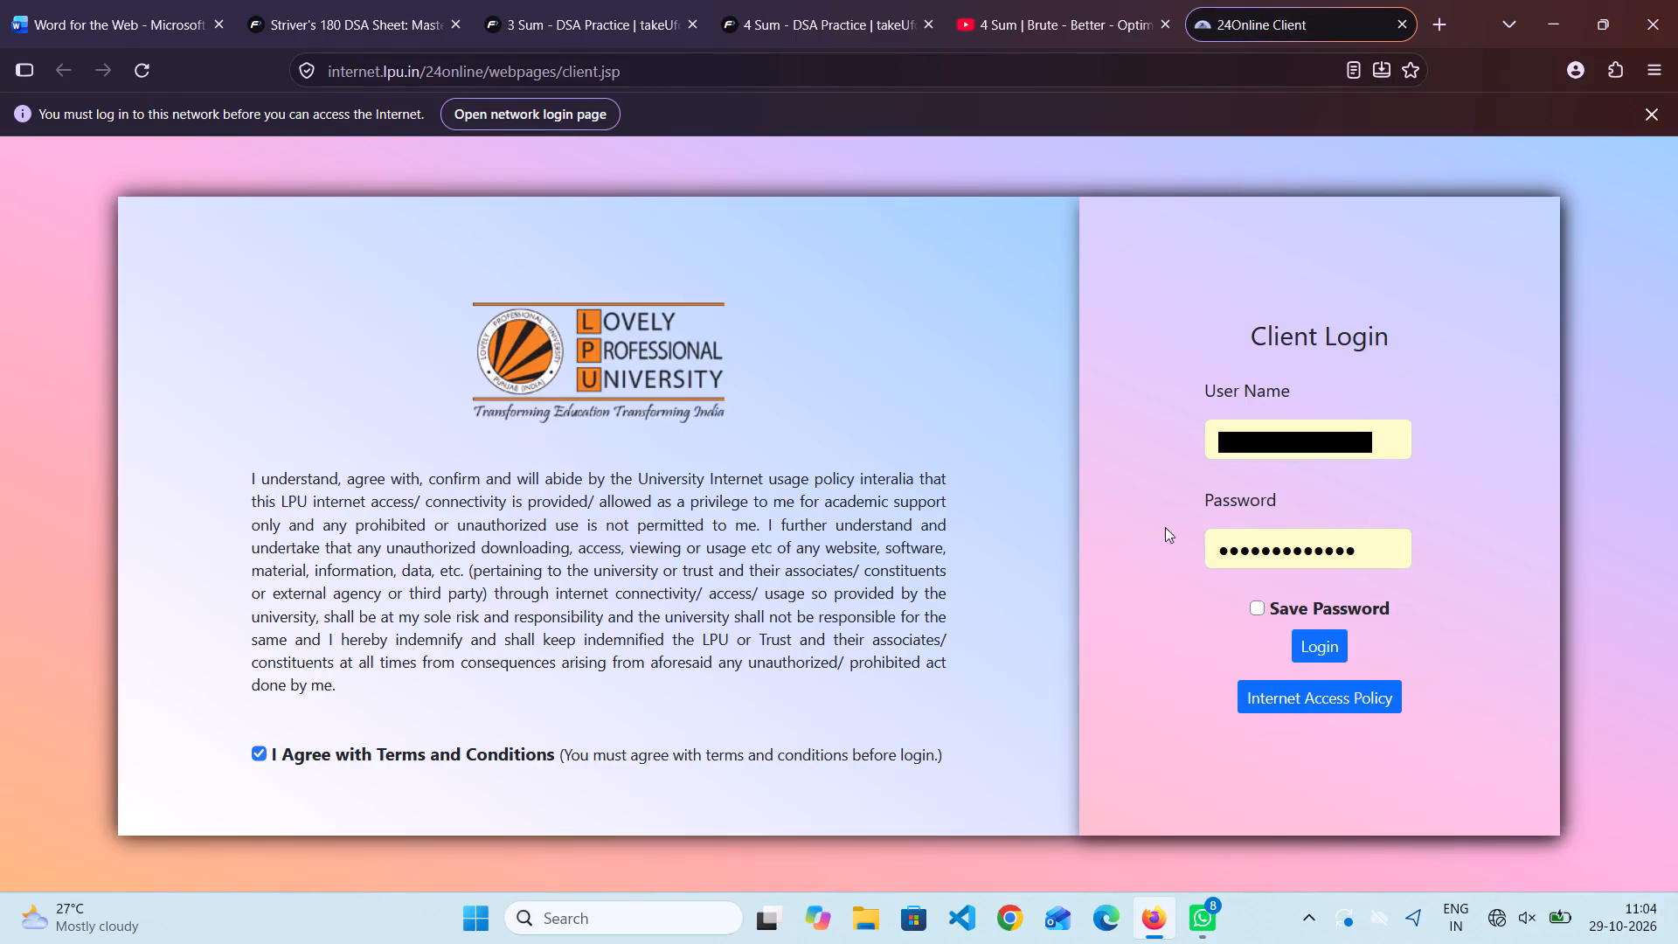
pyautogui.click(1322, 643)
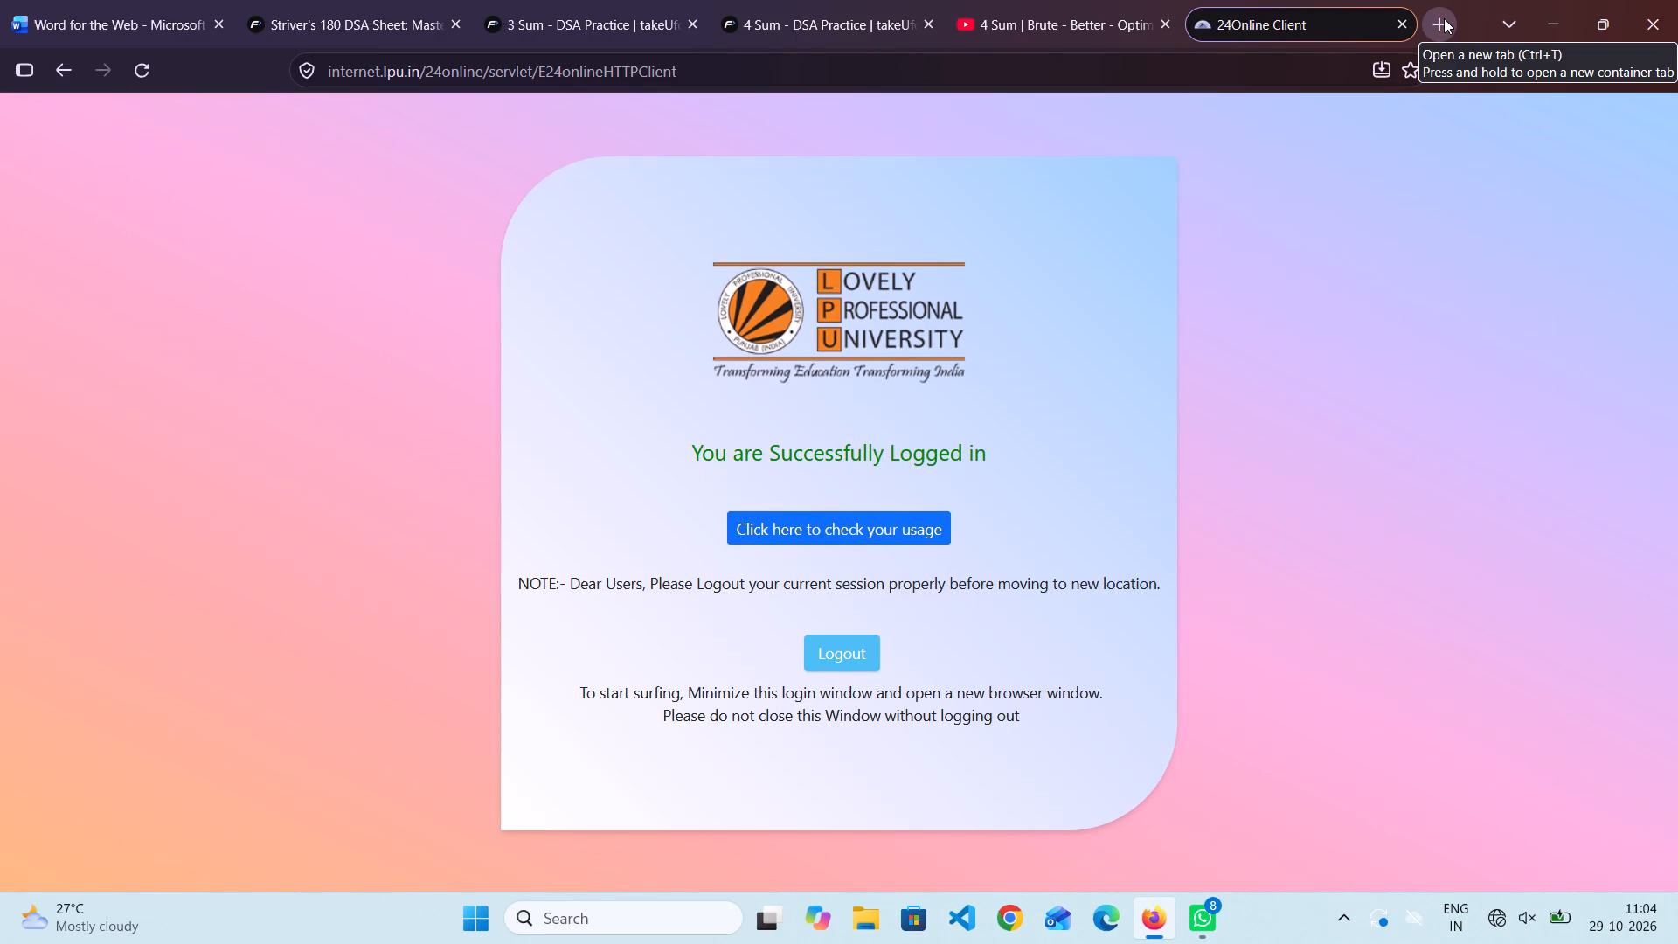
# Switch to the open Word document and add an unbulleted blank line below its last bullet, Early Academic Excellence.
pyautogui.click(1444, 18)
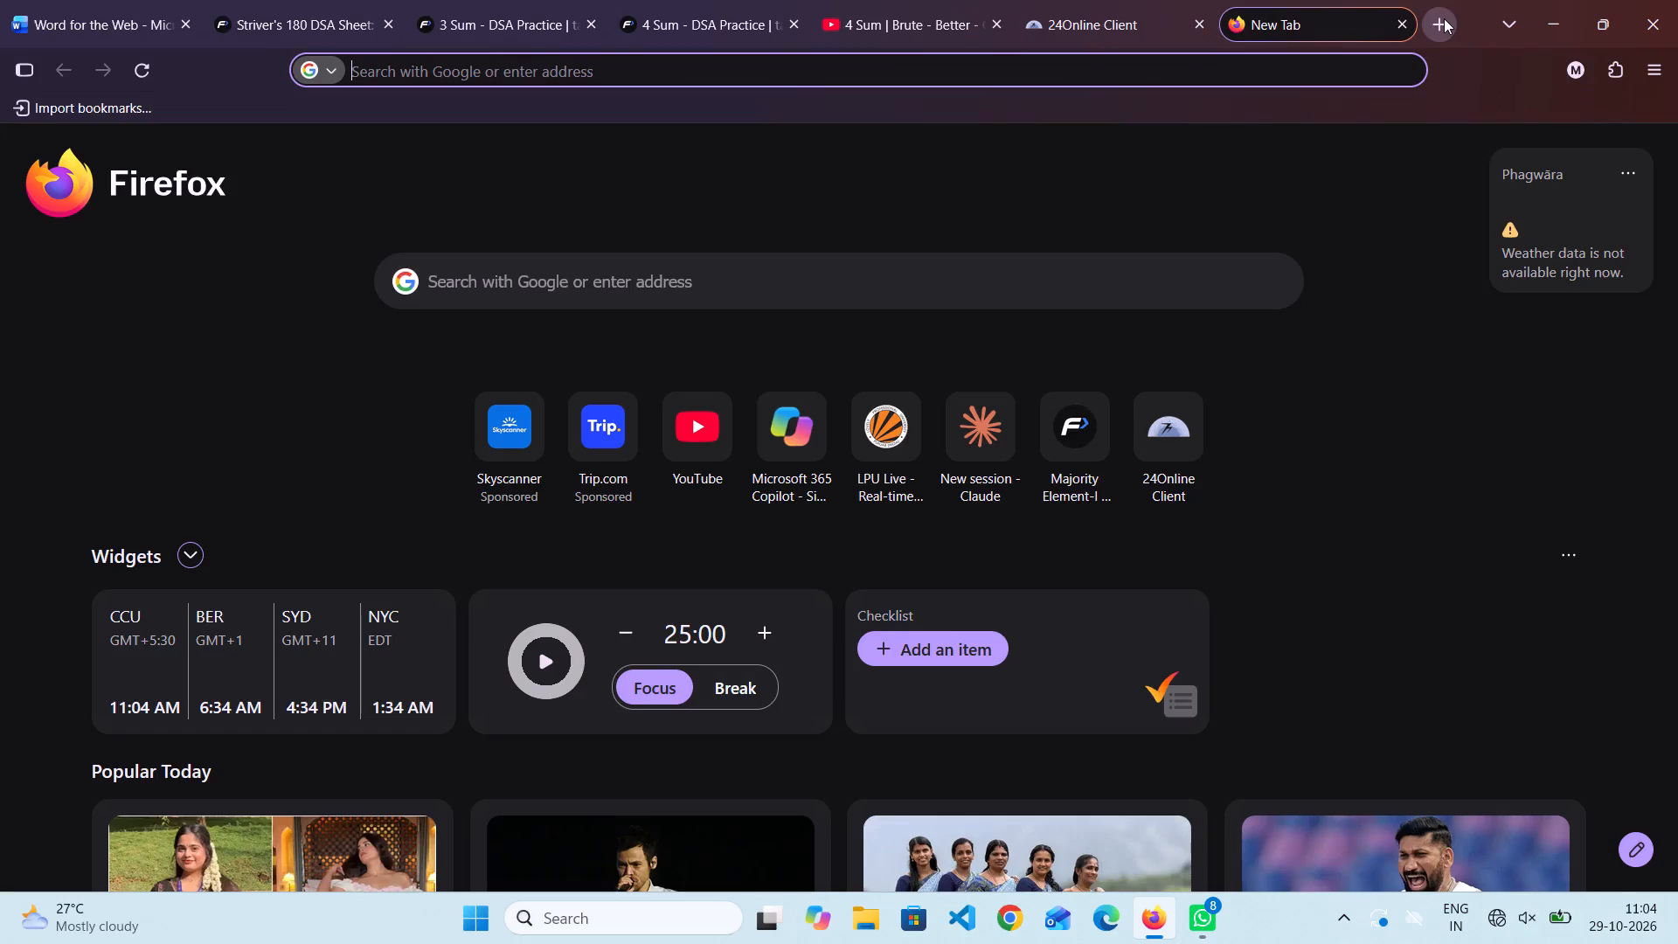
pyautogui.click(50, 9)
pyautogui.click(443, 480)
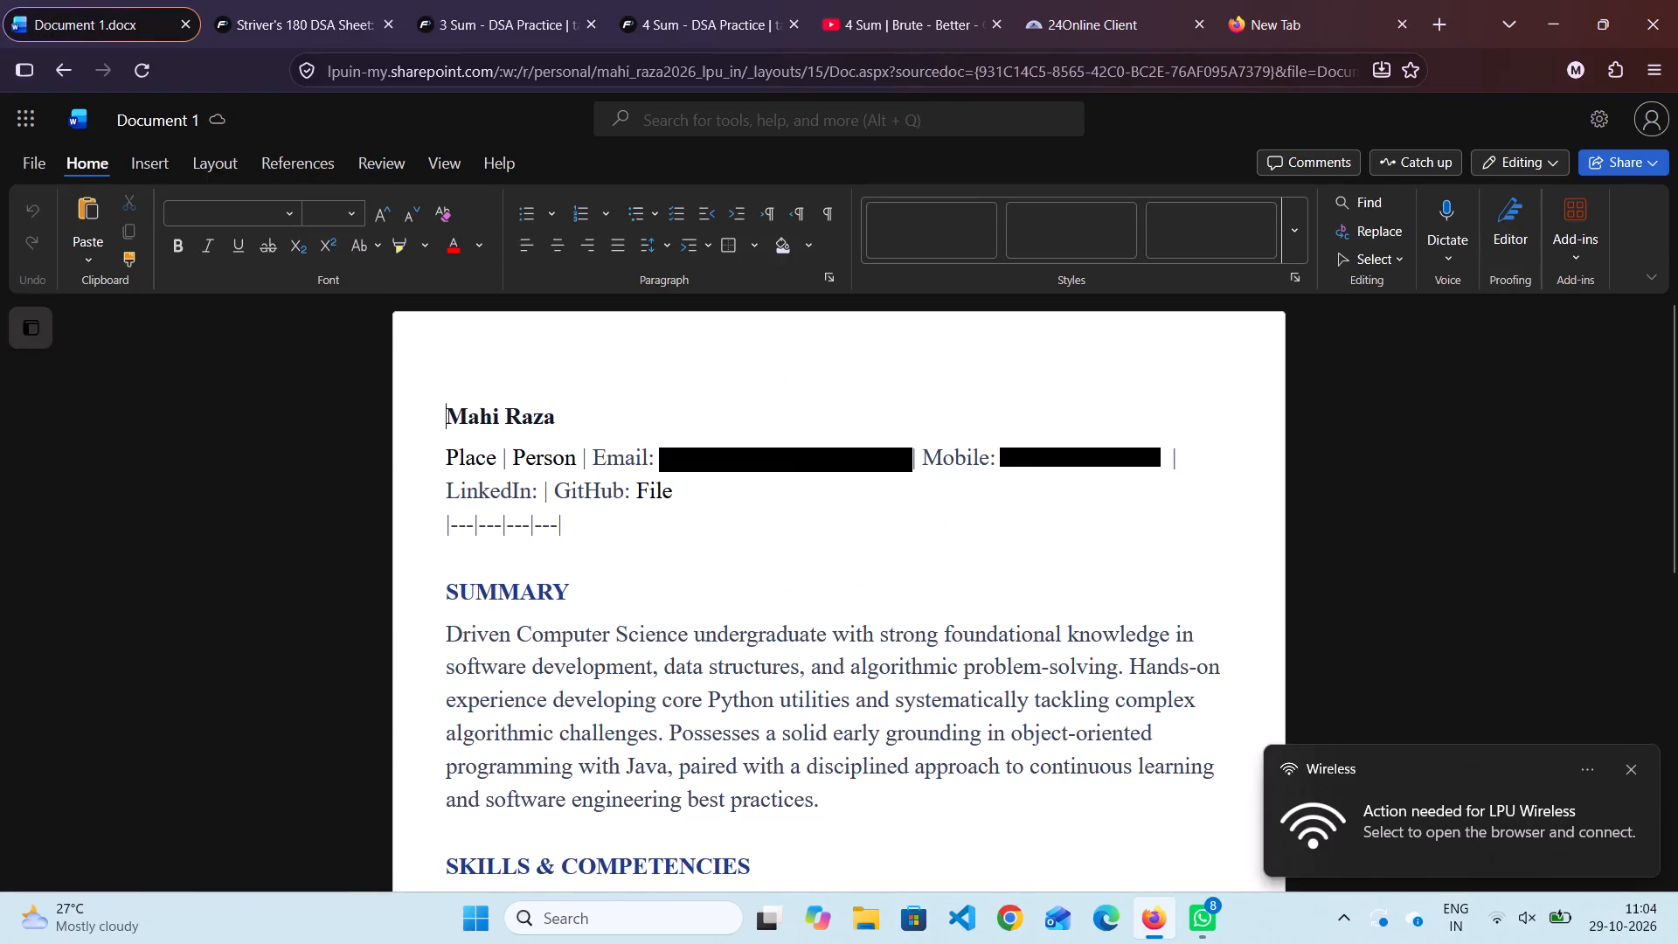
pyautogui.scroll(-16, 674, 732)
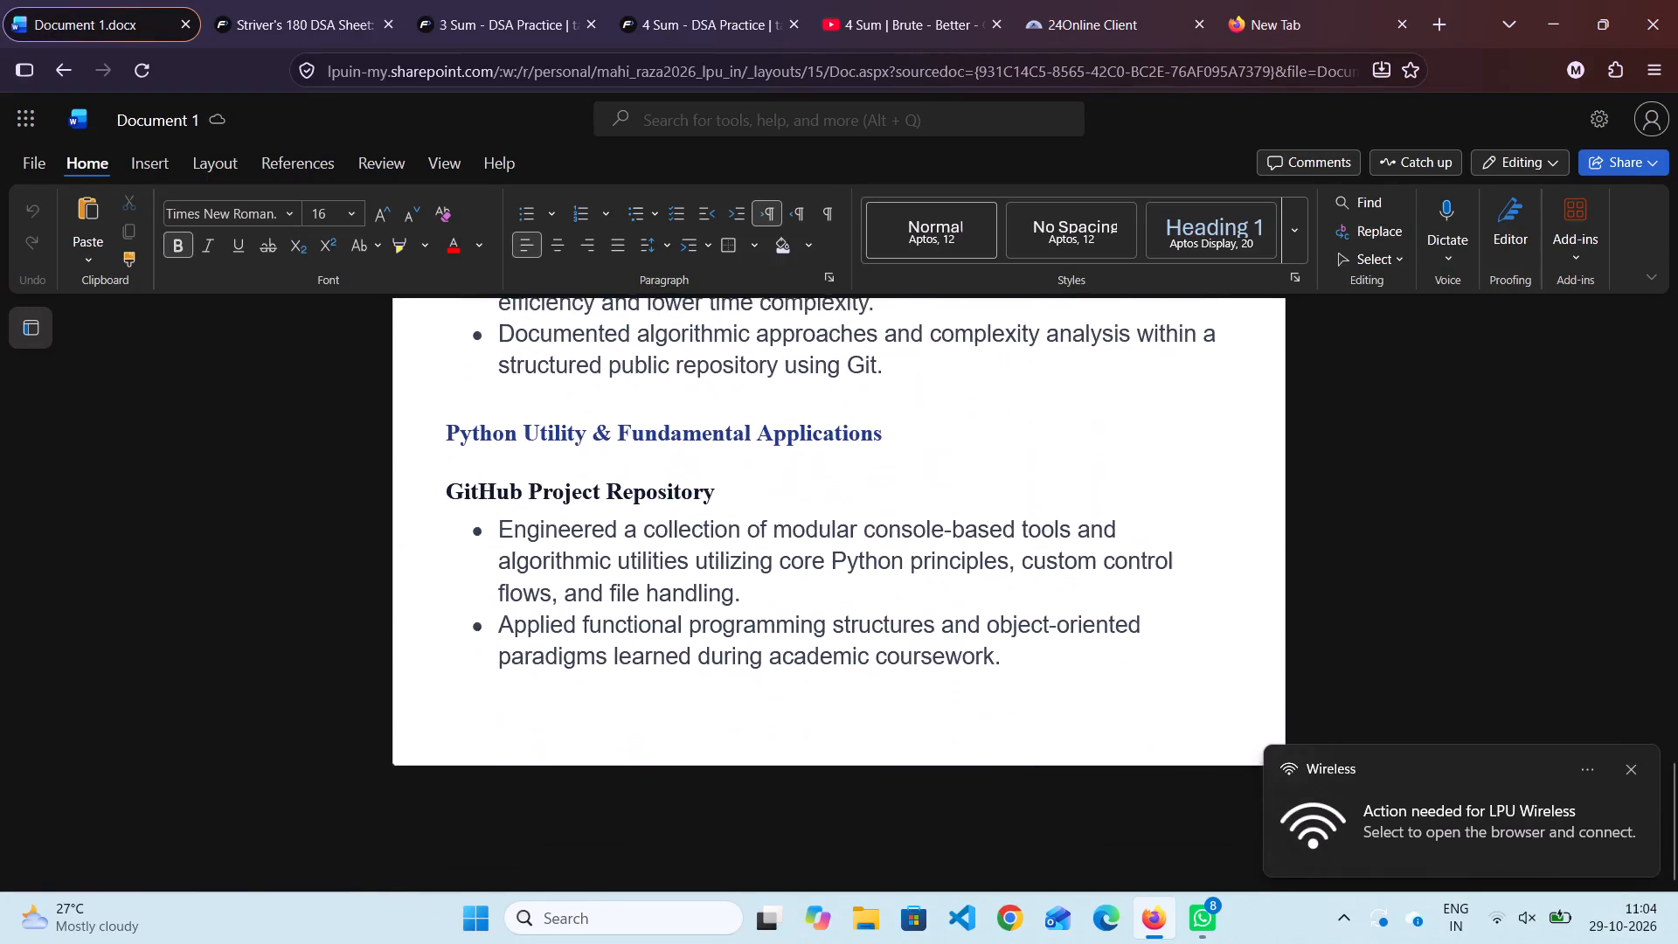
pyautogui.scroll(-8, 730, 836)
pyautogui.scroll(2, 666, 484)
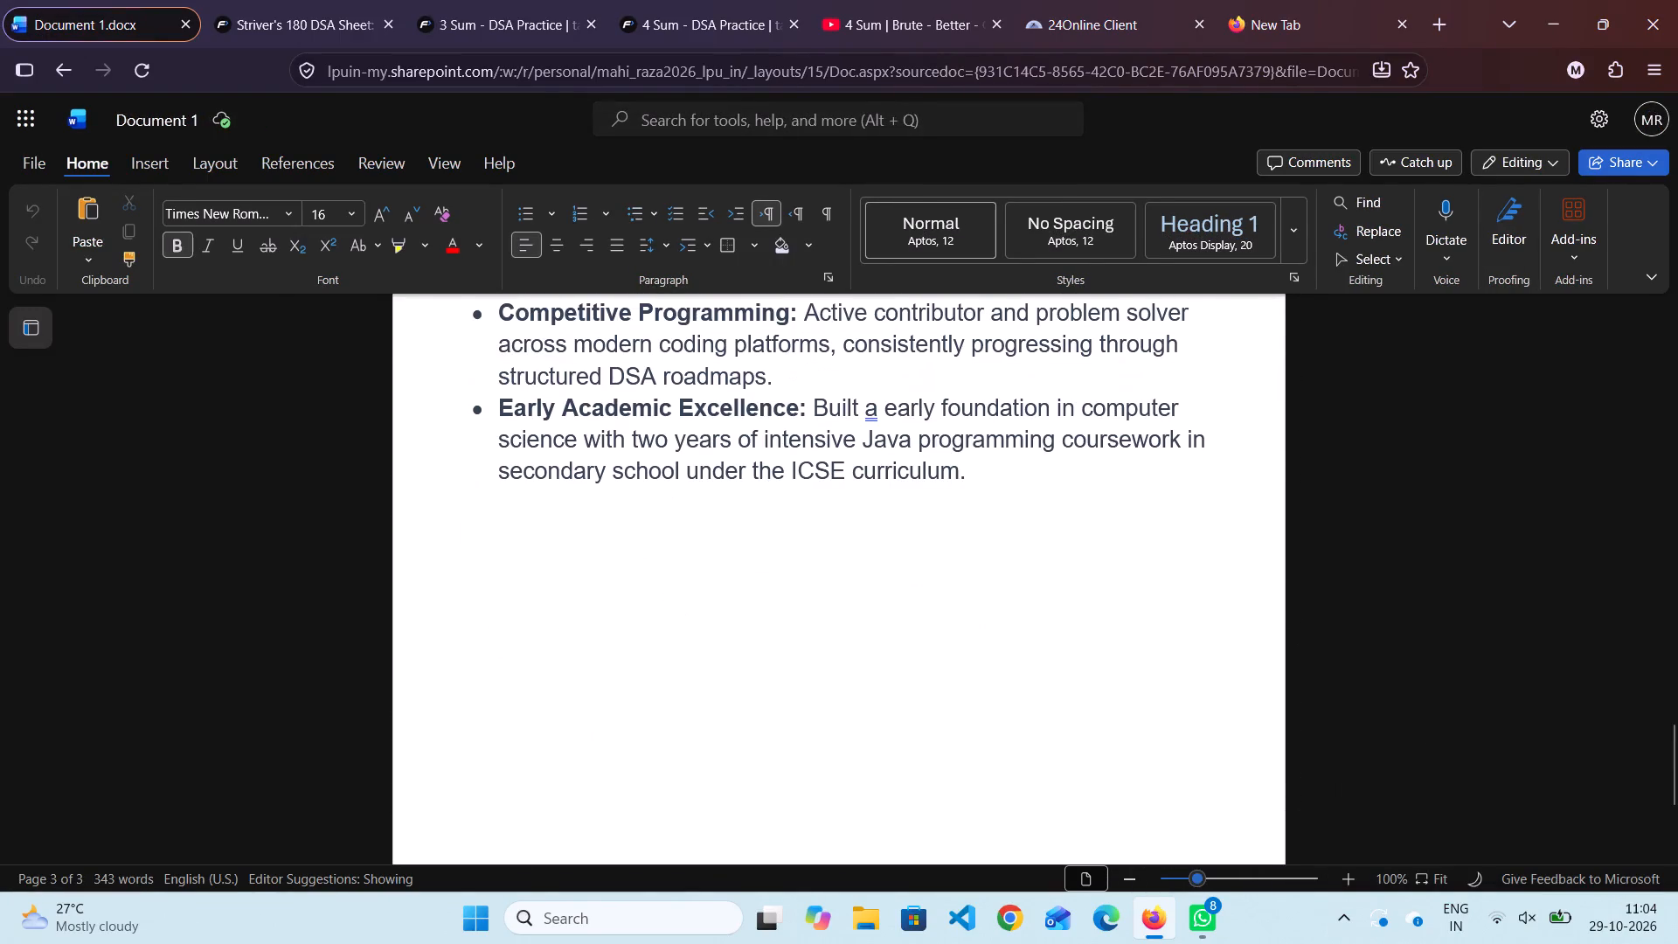
pyautogui.click(995, 481)
pyautogui.press('Return')
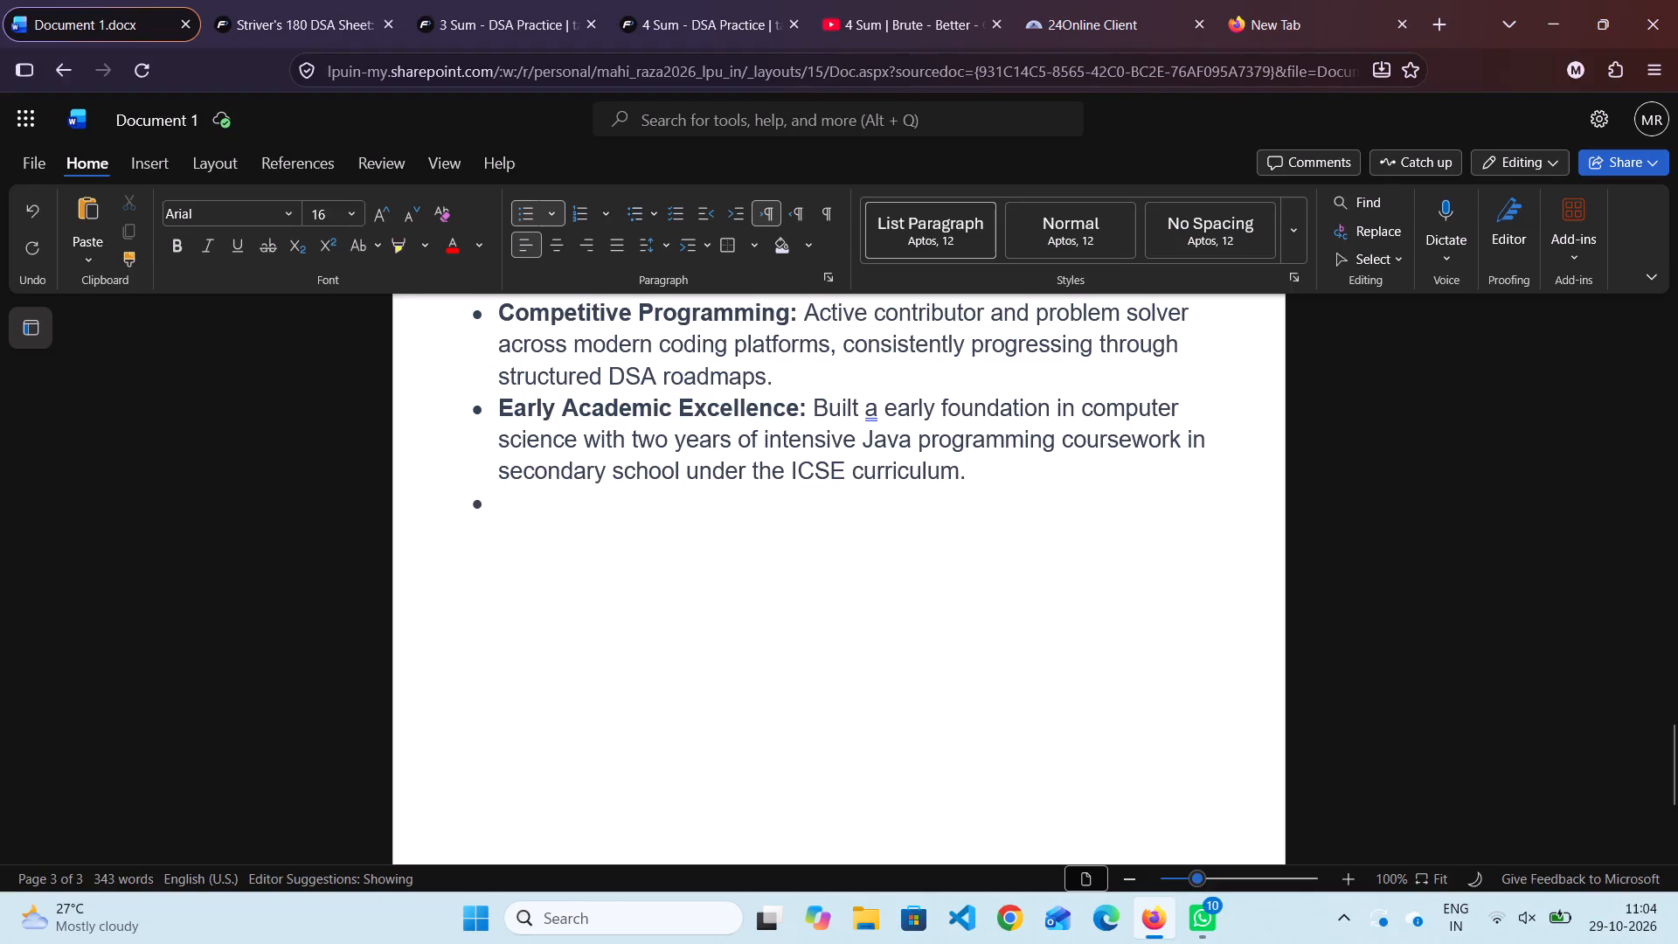
pyautogui.press('BackSpace')
pyautogui.press('BackSpace')
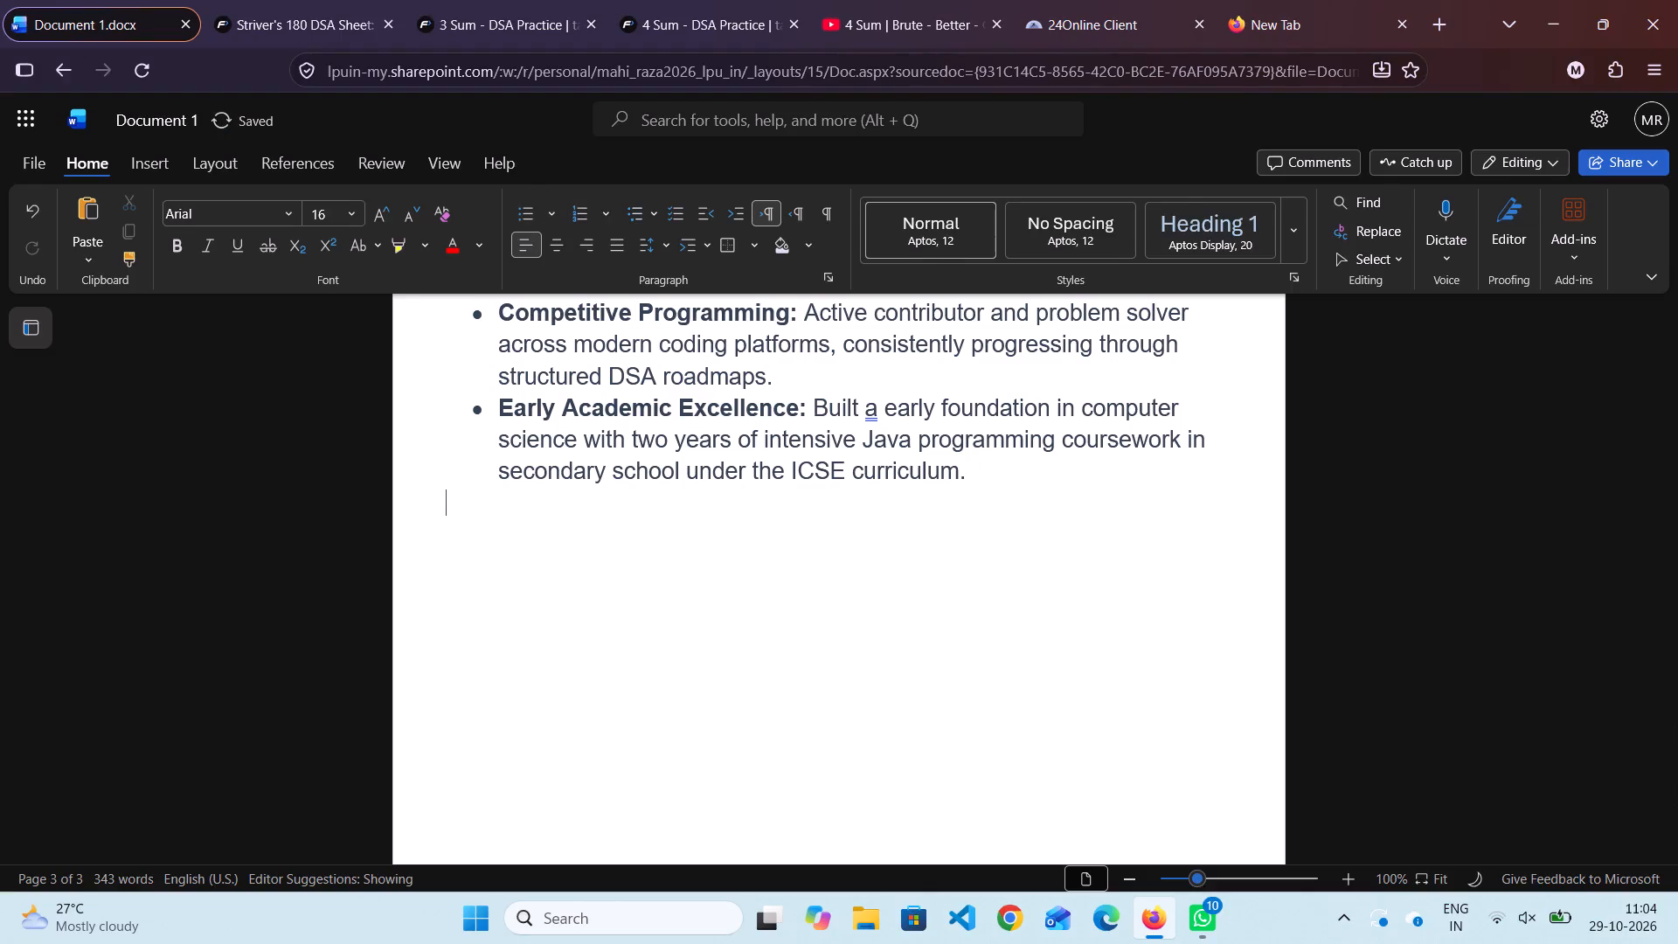
pyautogui.press('BackSpace')
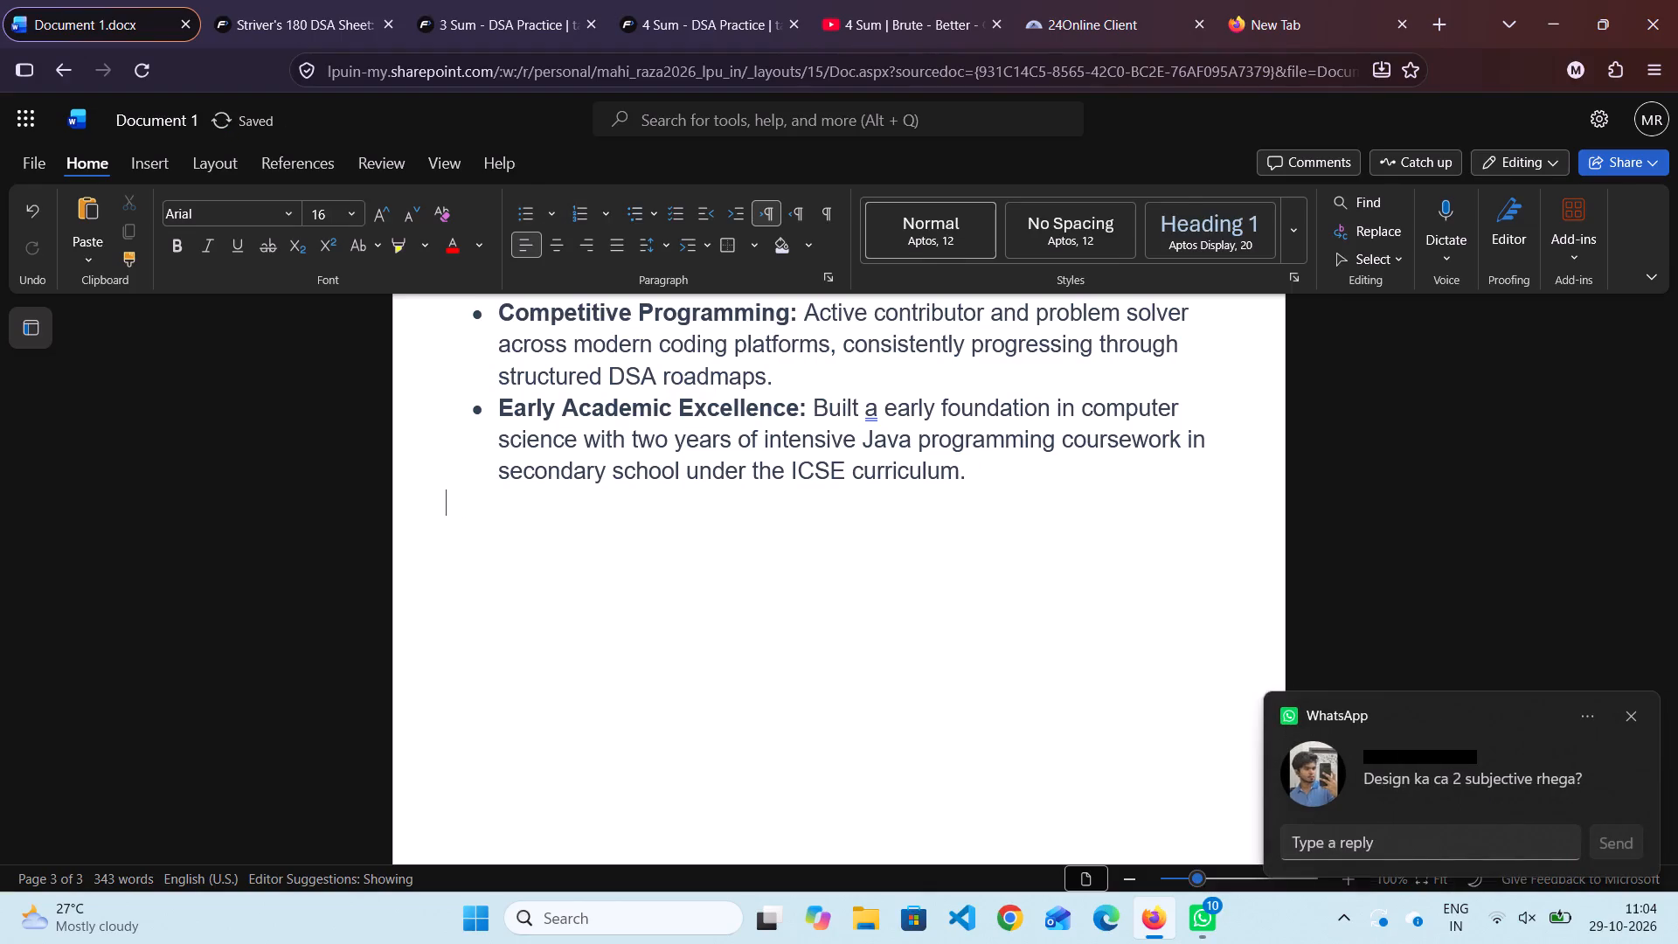
# Copy the "CERTIFICATIONS & RECOGNITION" heading and paste it below the last bullet at the end of the document.
pyautogui.scroll(3, 1034, 481)
pyautogui.hscroll(1, 1034, 481)
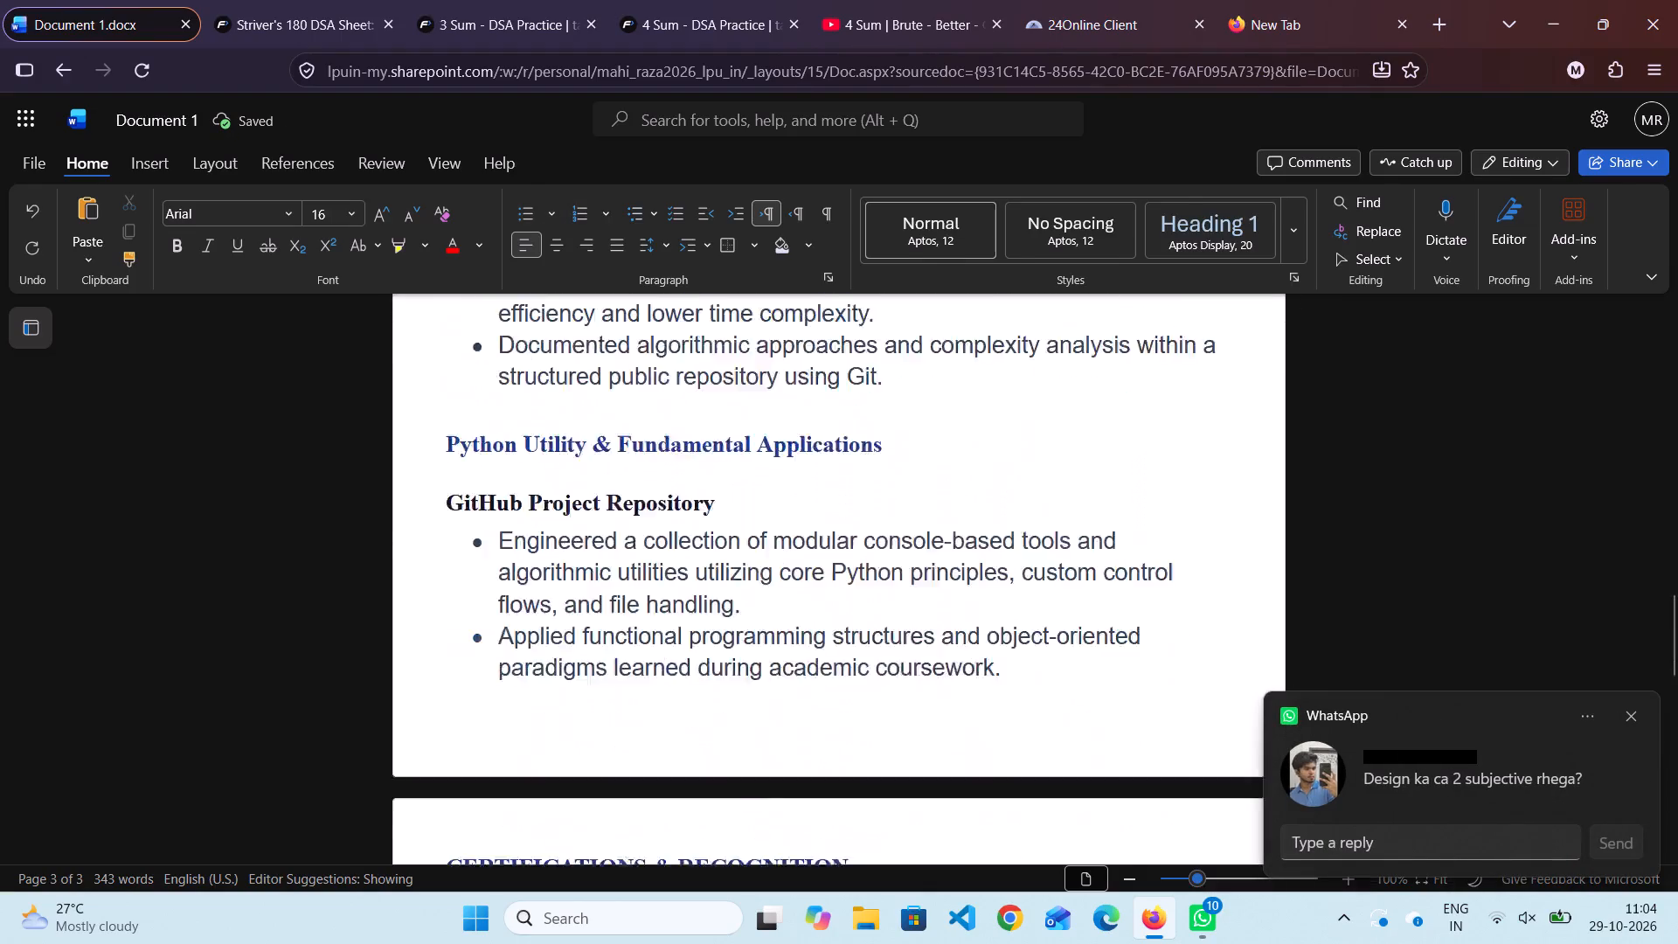
pyautogui.hscroll(1, 1034, 481)
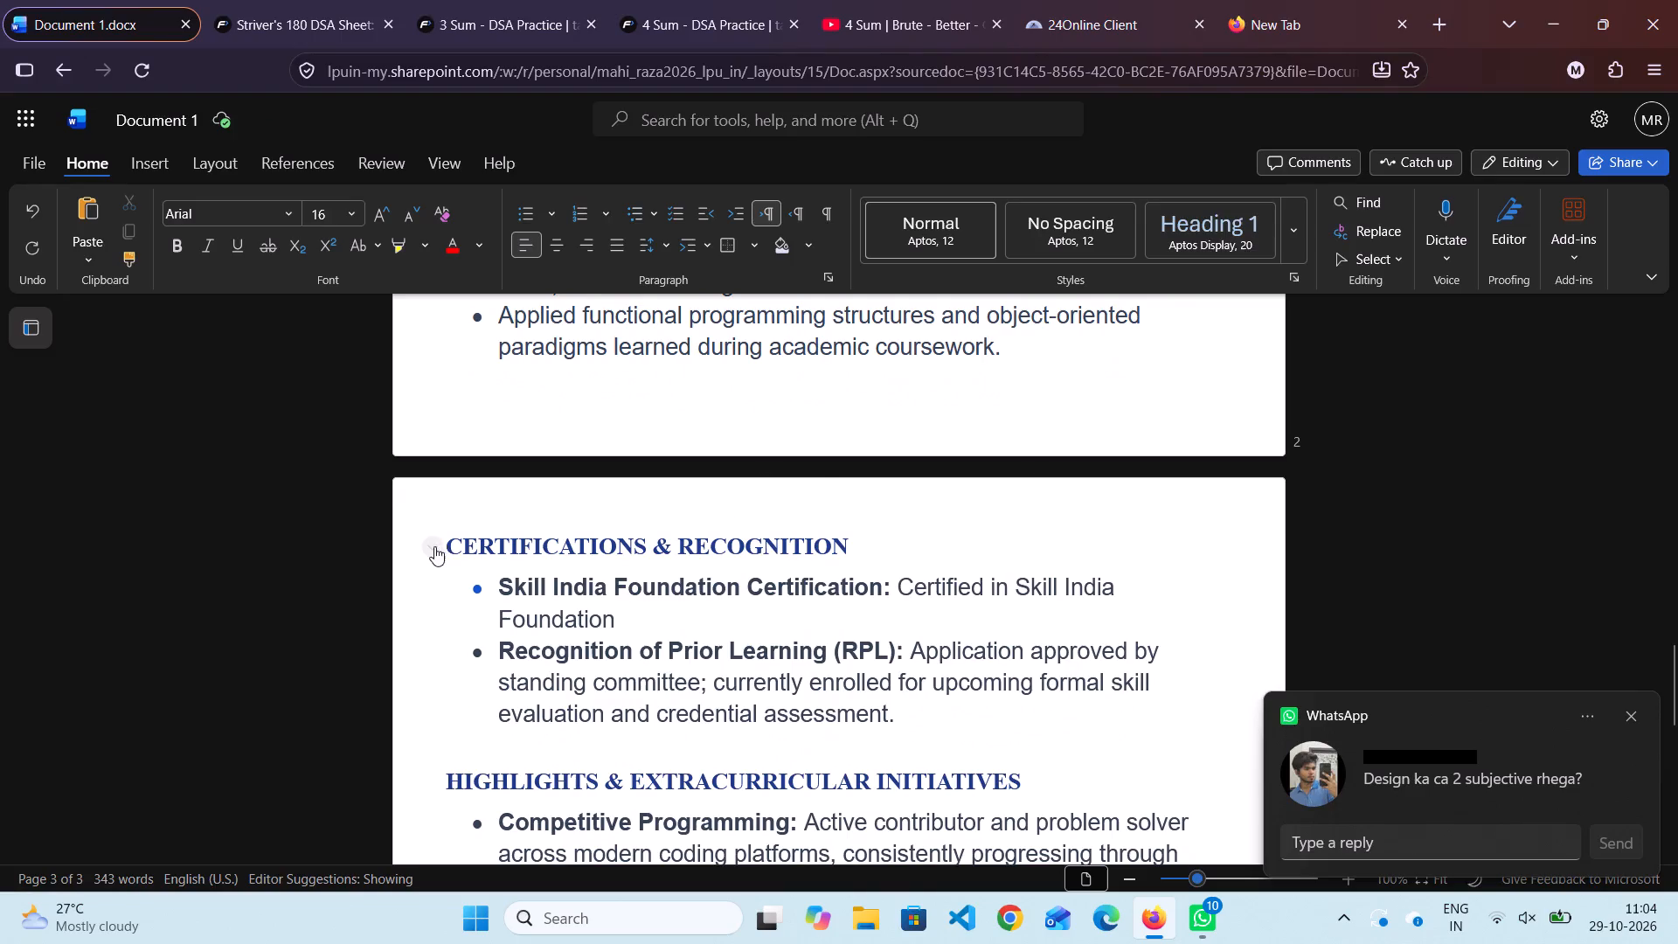
pyautogui.moveTo(446, 539); pyautogui.dragTo(863, 559)
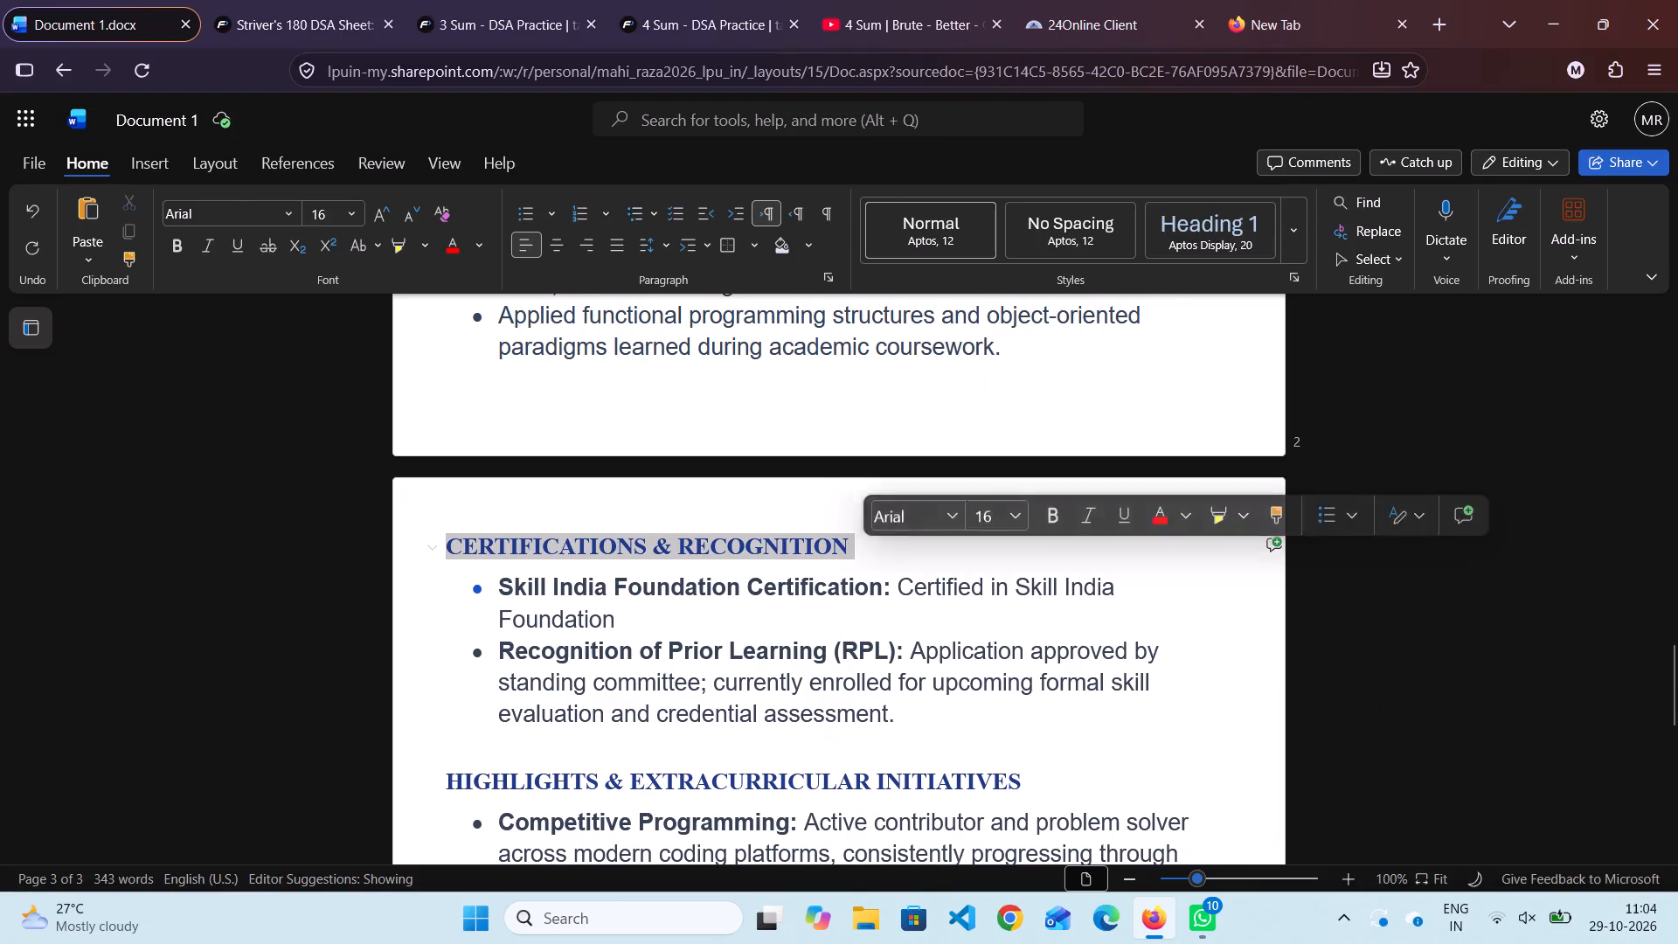
pyautogui.hotkey('ctrl', 'c')
pyautogui.scroll(-5, 856, 524)
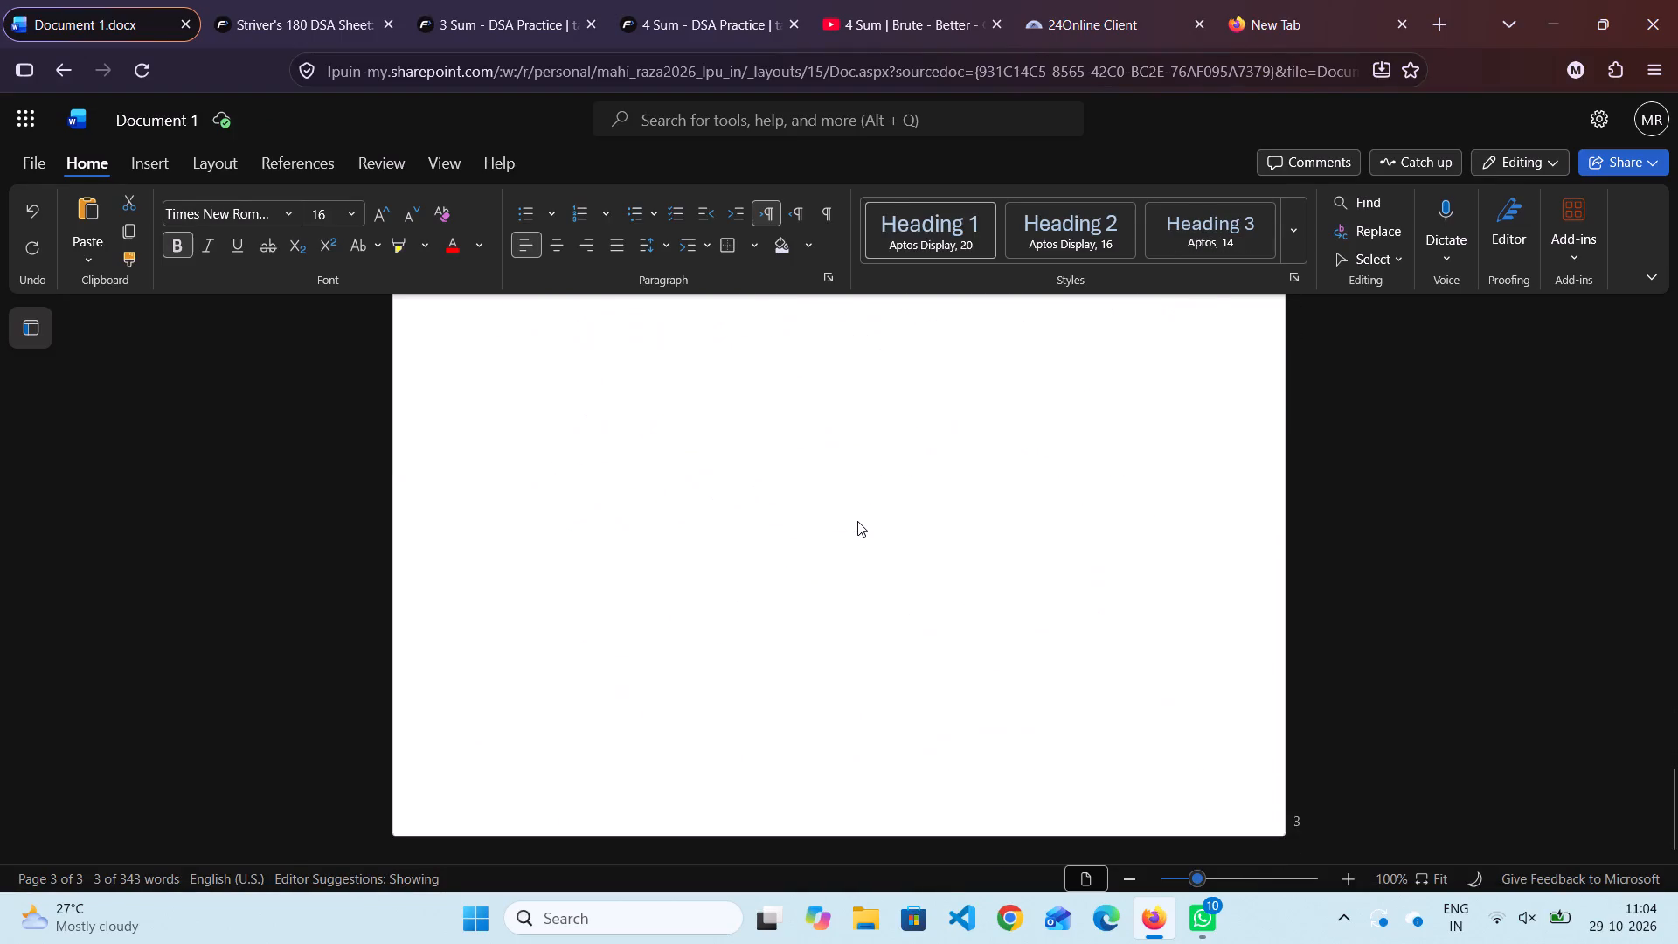
pyautogui.scroll(2, 857, 521)
pyautogui.click(524, 469)
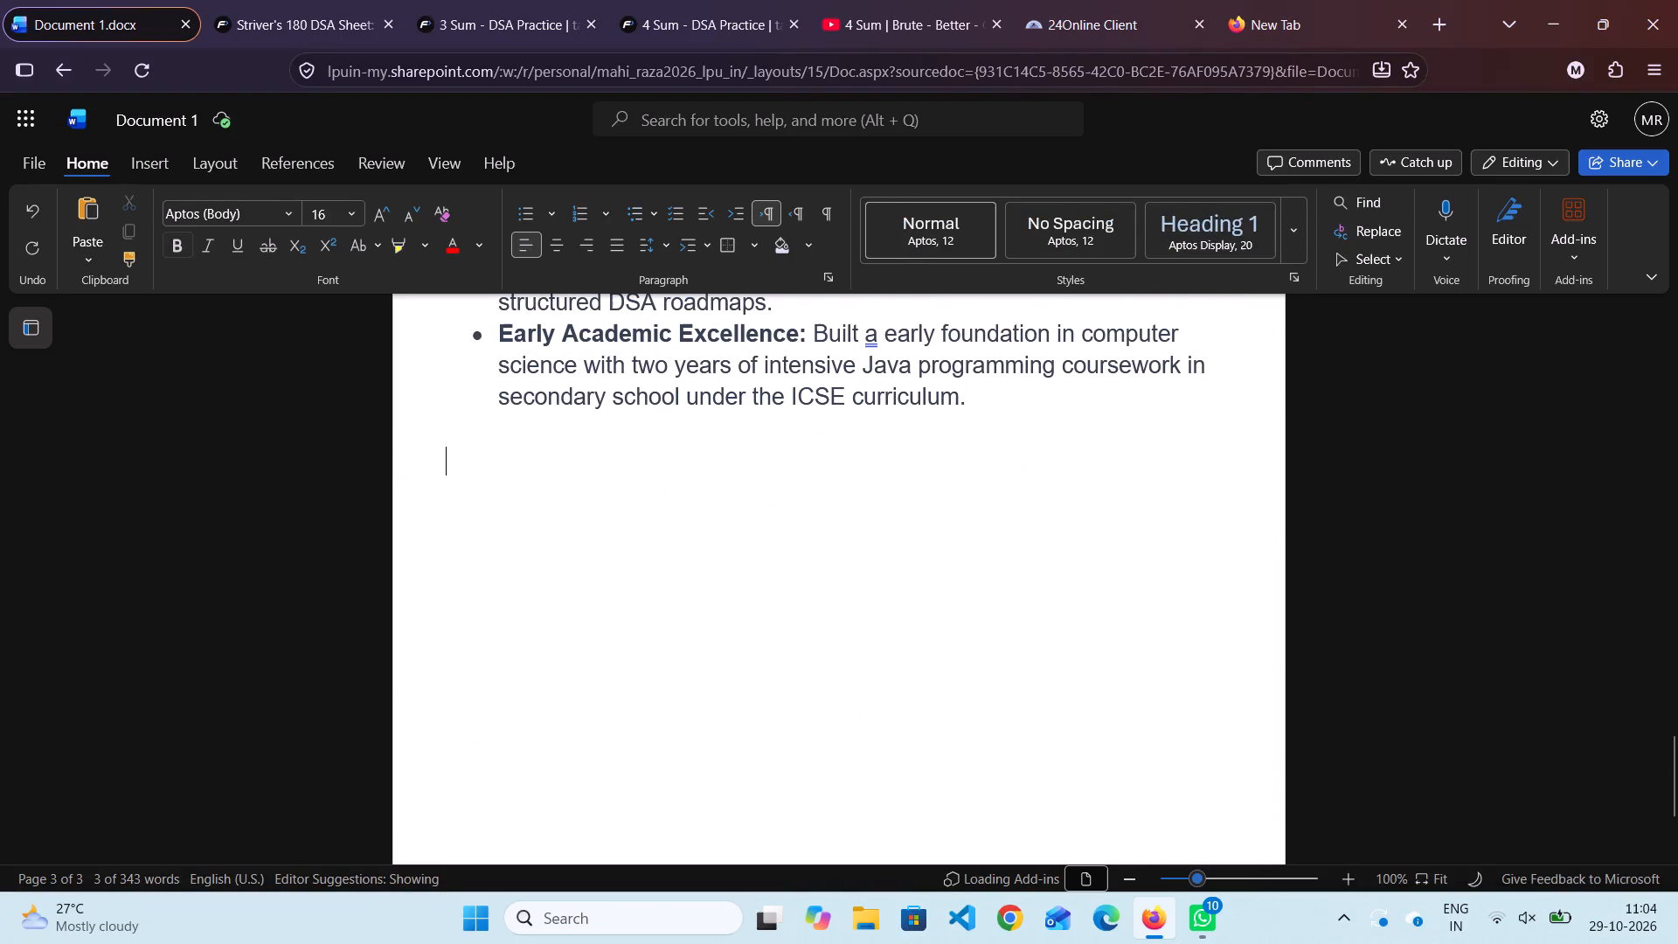
pyautogui.hotkey('ctrl', 'v')
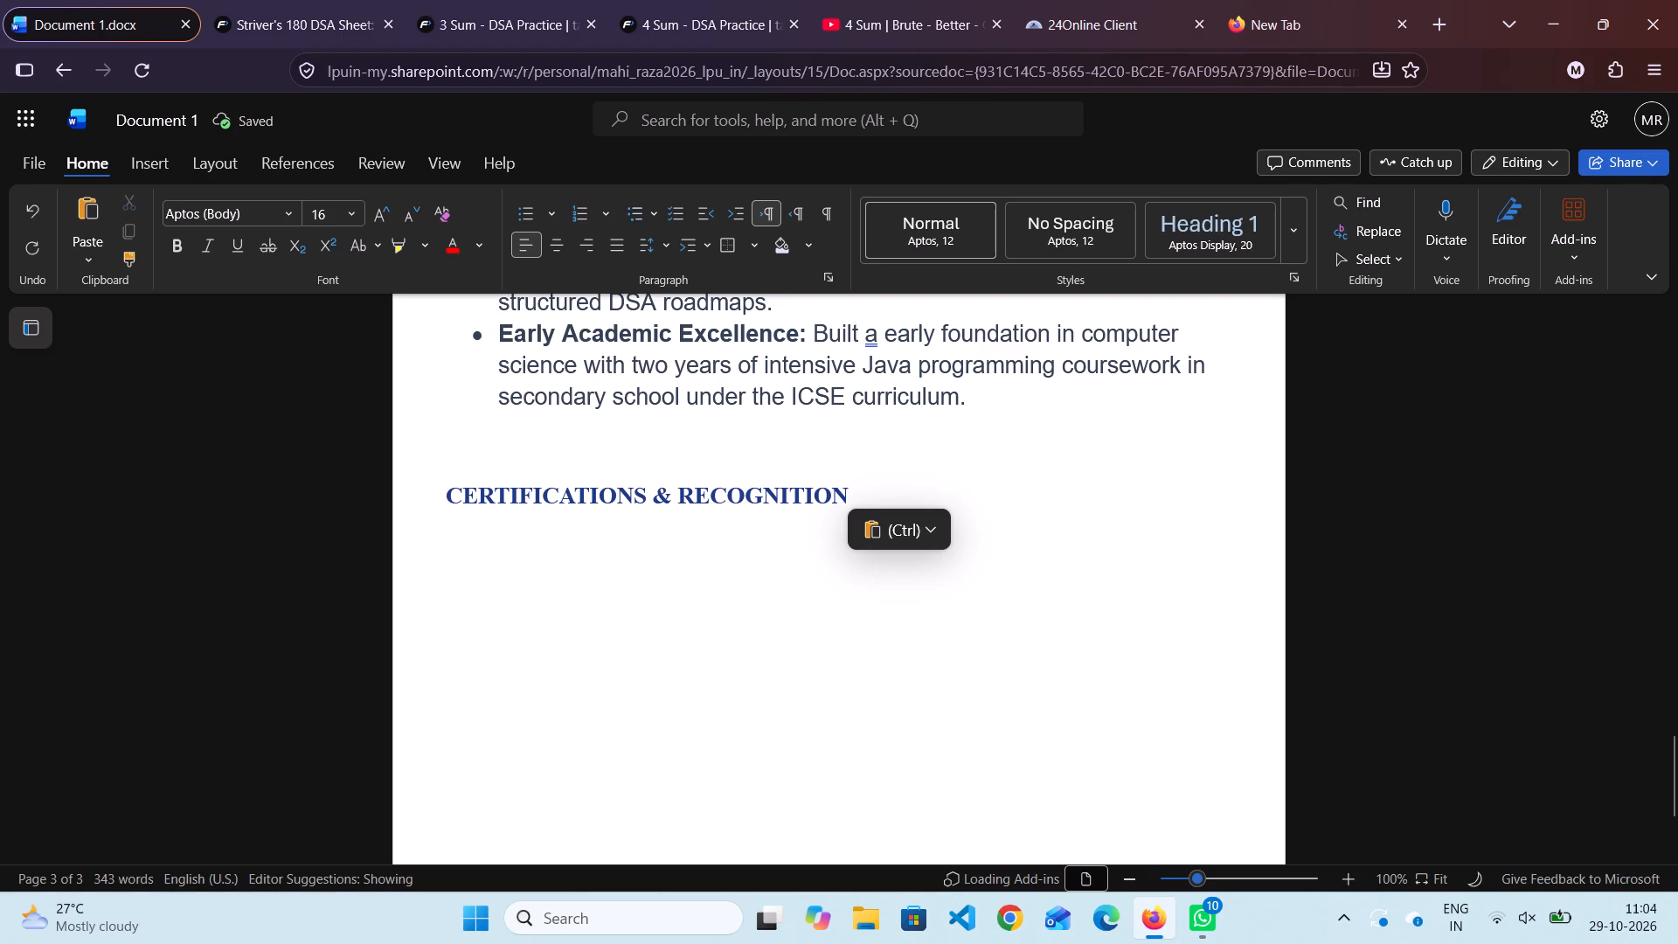
# Replace the pasted heading's text with "My Objectives:" and start a new line beneath it.
pyautogui.click(861, 501)
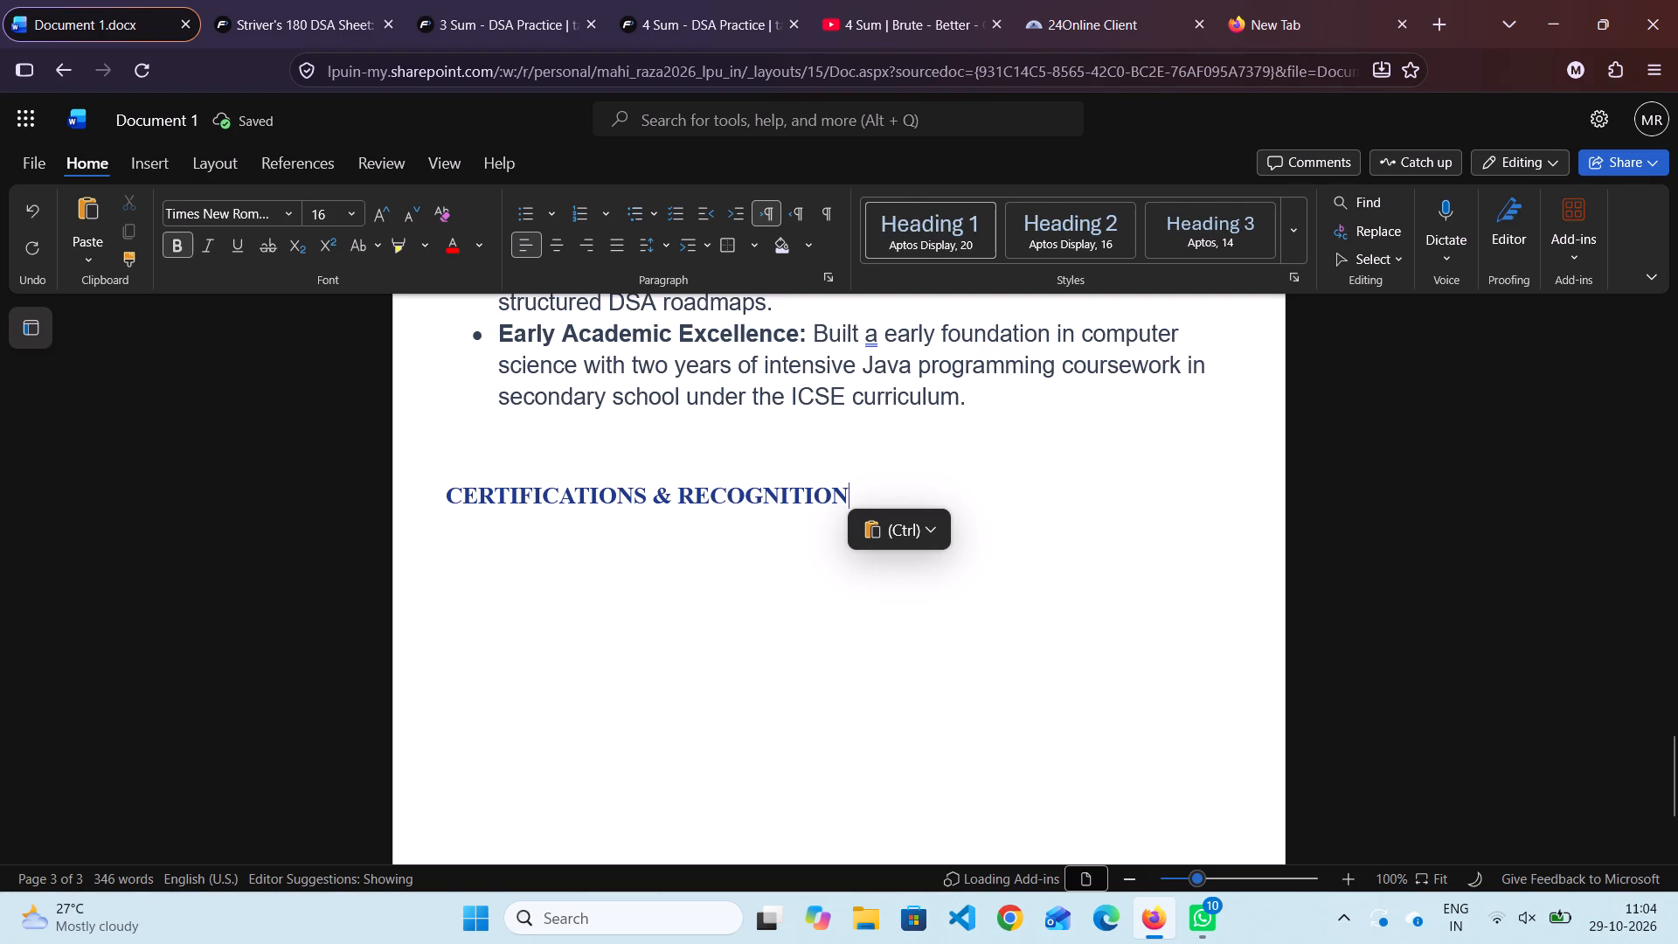
pyautogui.press('BackSpace')
pyautogui.press('BackSpace')
pyautogui.press('BackSpace')
pyautogui.press('BackSpace')
pyautogui.press('BackSpace')
pyautogui.press('BackSpace')
pyautogui.press('BackSpace')
pyautogui.press('BackSpace')
pyautogui.press('BackSpace')
pyautogui.press('BackSpace')
pyautogui.press('BackSpace')
pyautogui.press('BackSpace')
pyautogui.press('BackSpace')
pyautogui.press('BackSpace')
pyautogui.press('BackSpace')
pyautogui.press('BackSpace')
pyautogui.press('BackSpace')
pyautogui.press('BackSpace')
pyautogui.press('BackSpace')
pyautogui.press('BackSpace')
pyautogui.press('BackSpace')
pyautogui.press('BackSpace')
pyautogui.press('BackSpace')
pyautogui.press('BackSpace')
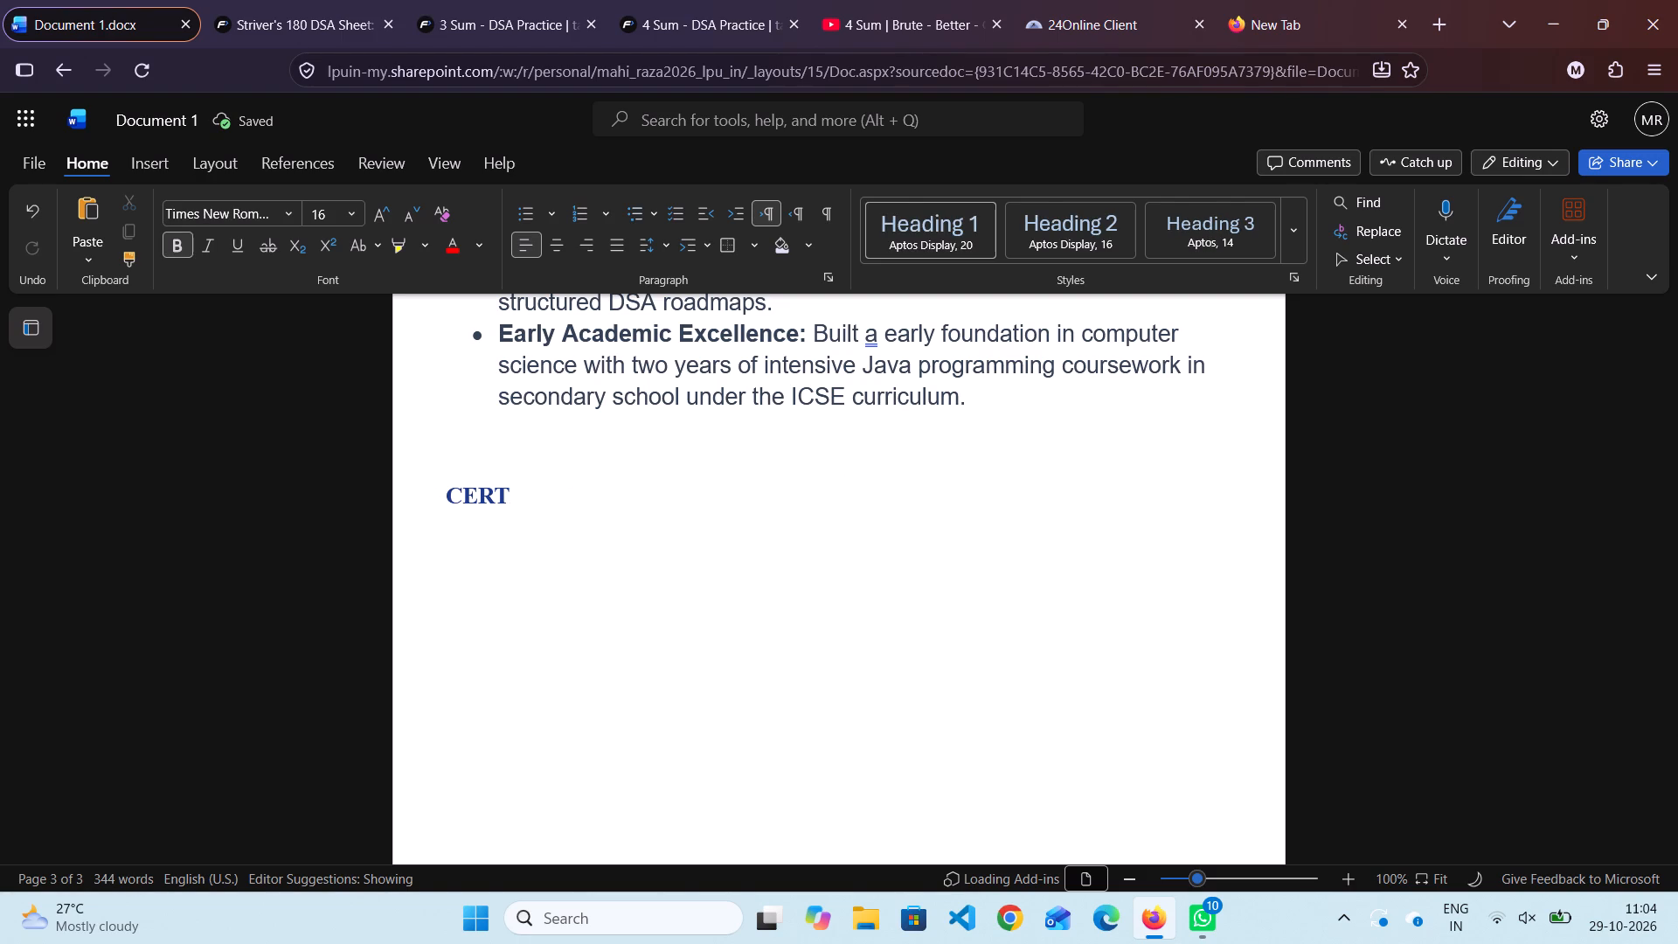
pyautogui.press('BackSpace')
pyautogui.press('BackSpace')
pyautogui.press('BackSpace')
pyautogui.press('BackSpace')
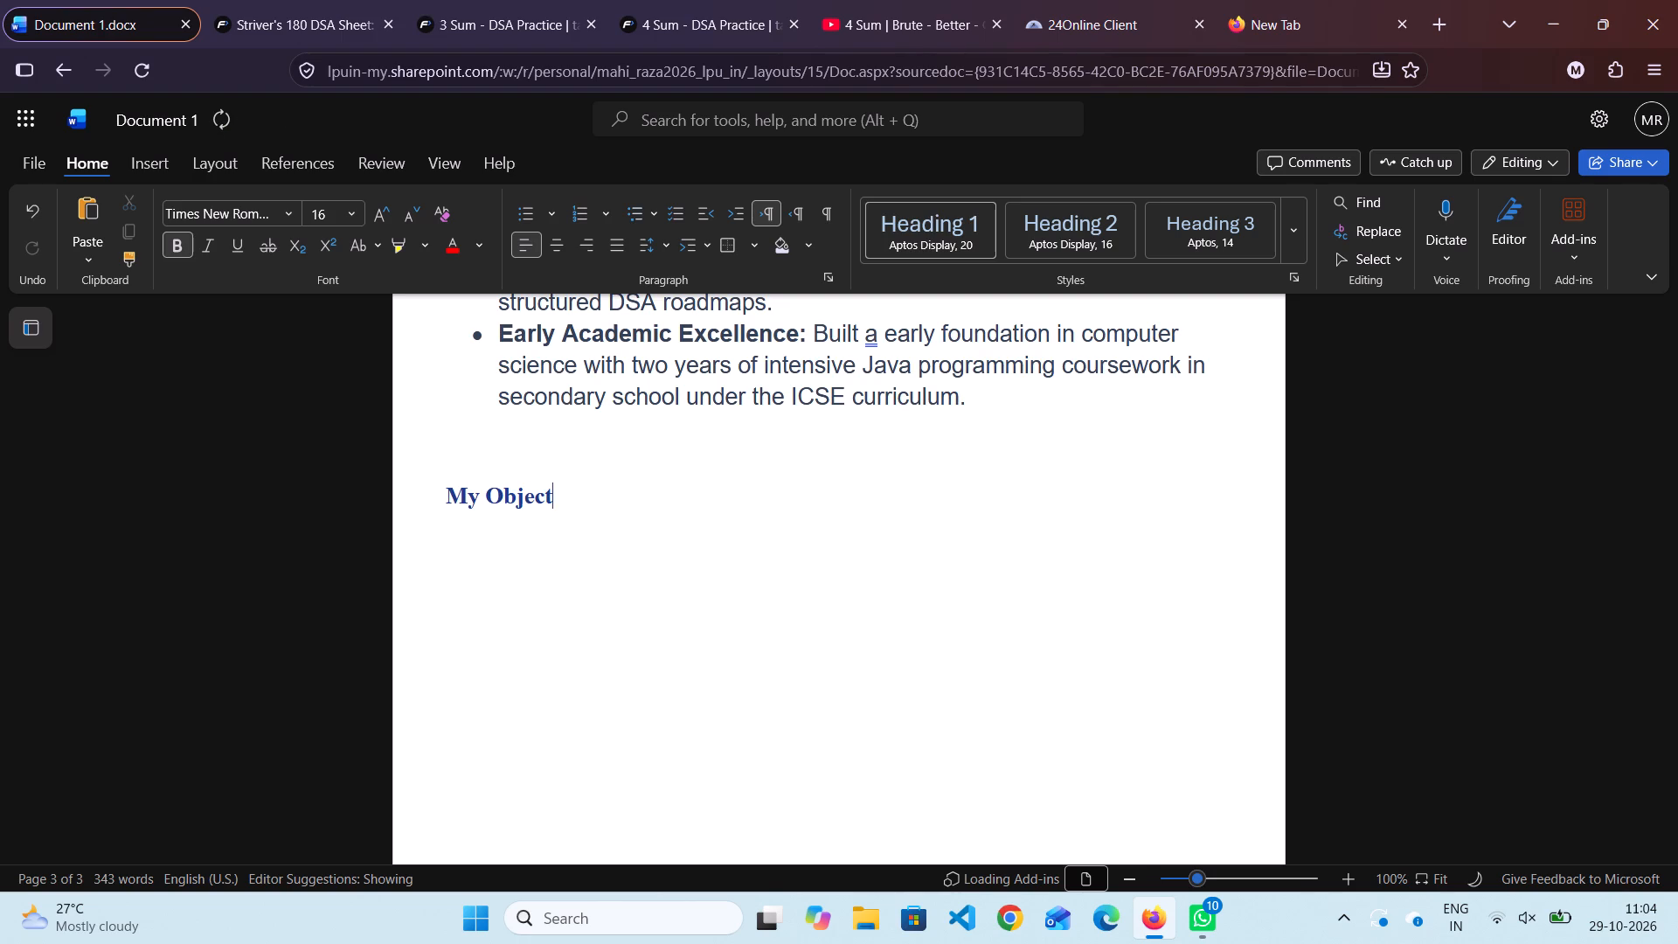
pyautogui.hotkey('shift', ':')
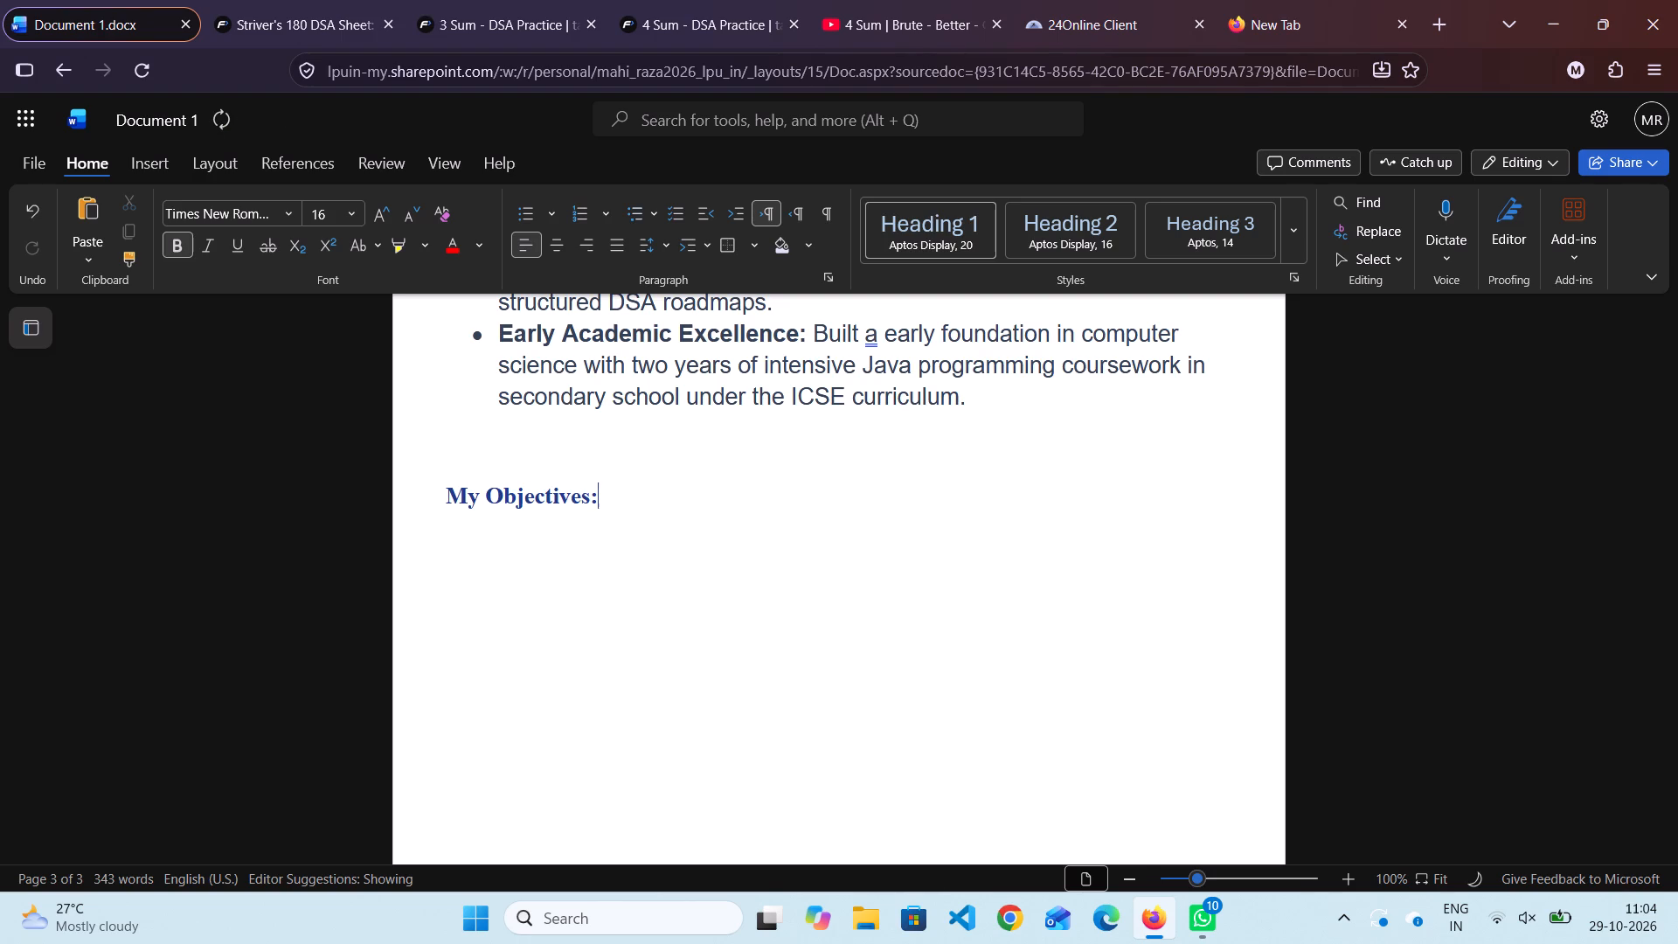
pyautogui.press('Return')
# Under the My Objectives heading, write "To join Amazon as an intern in 3rd year and to".
pyautogui.scroll(1, 861, 501)
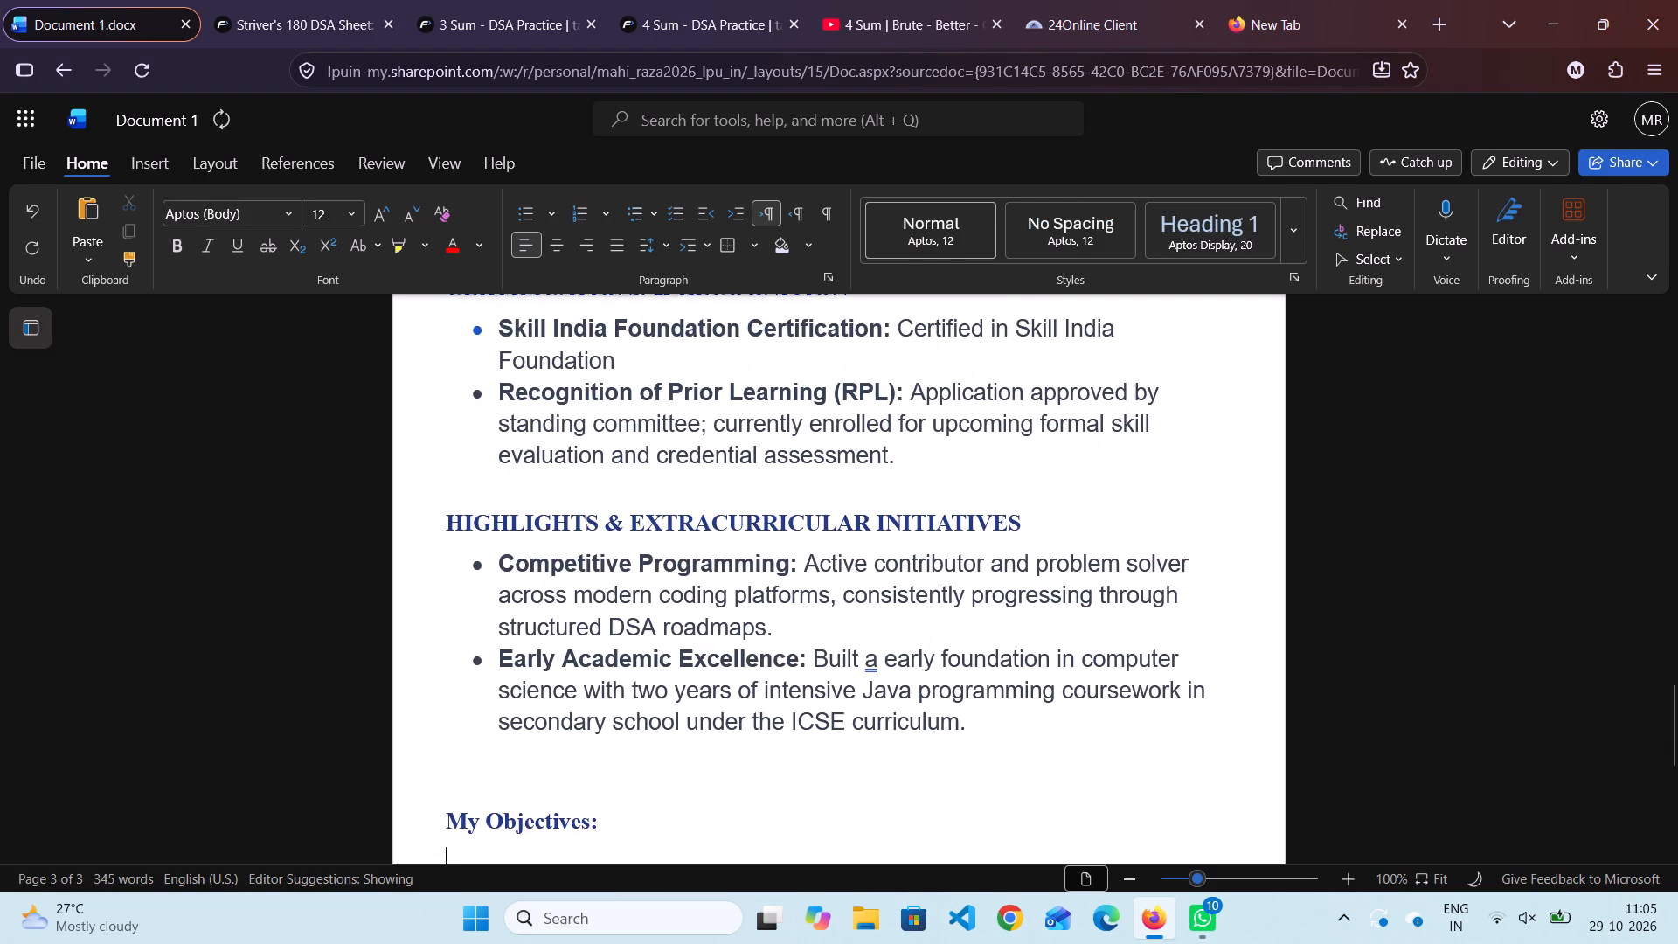
pyautogui.scroll(1, 861, 501)
pyautogui.press('m')
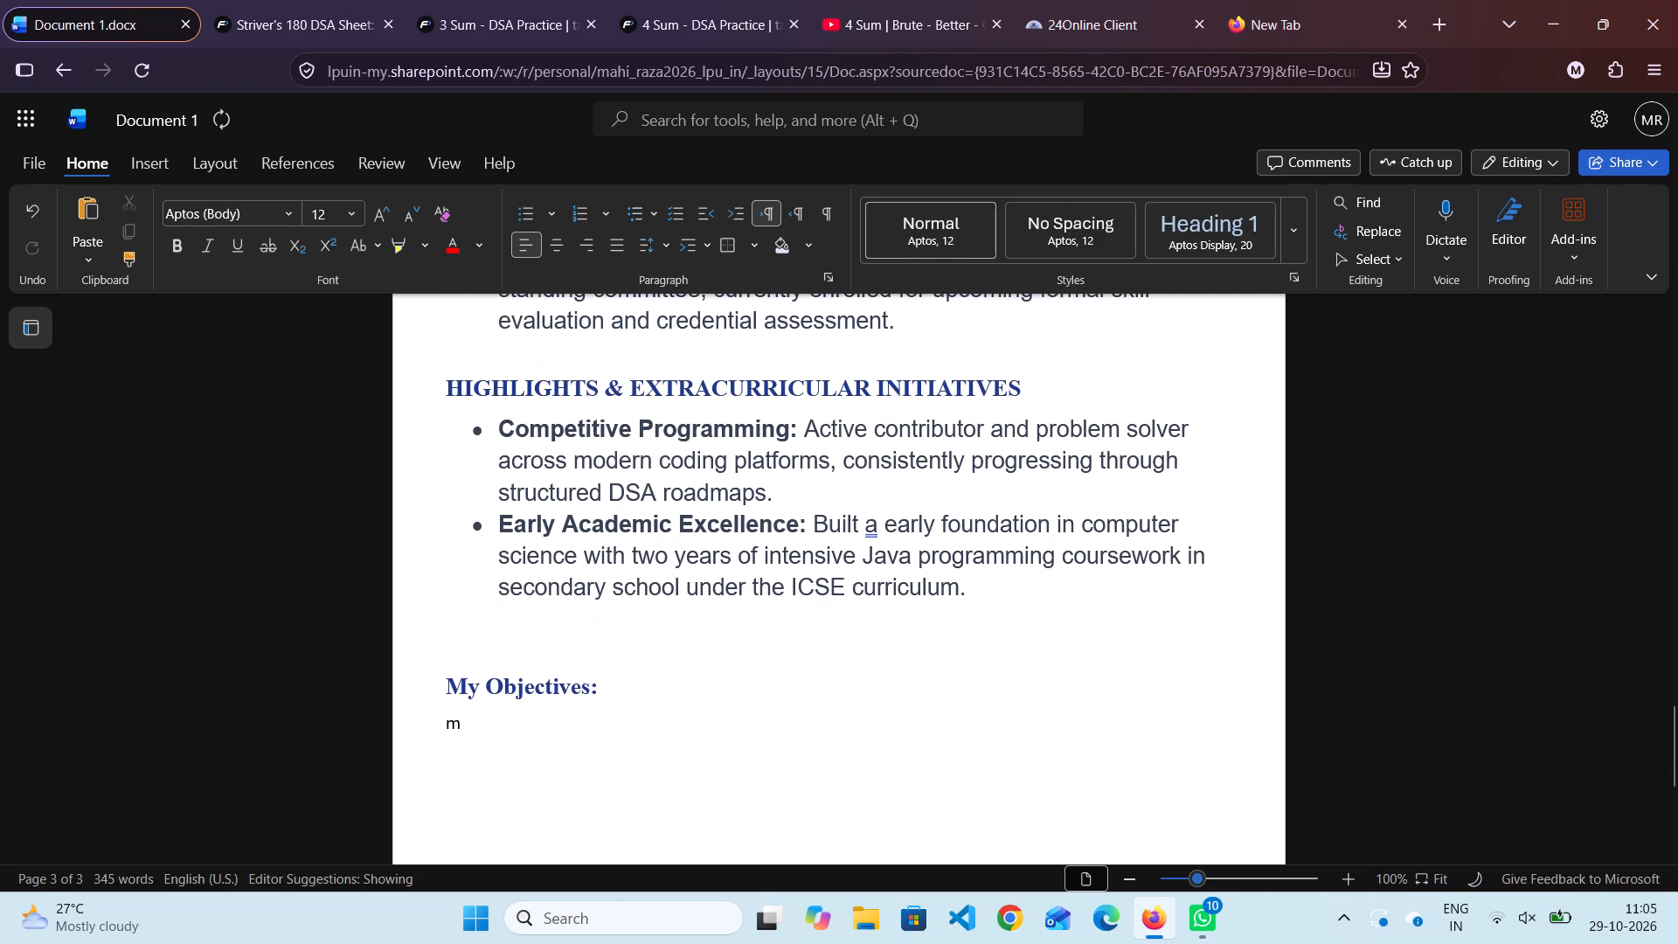
pyautogui.press('BackSpace')
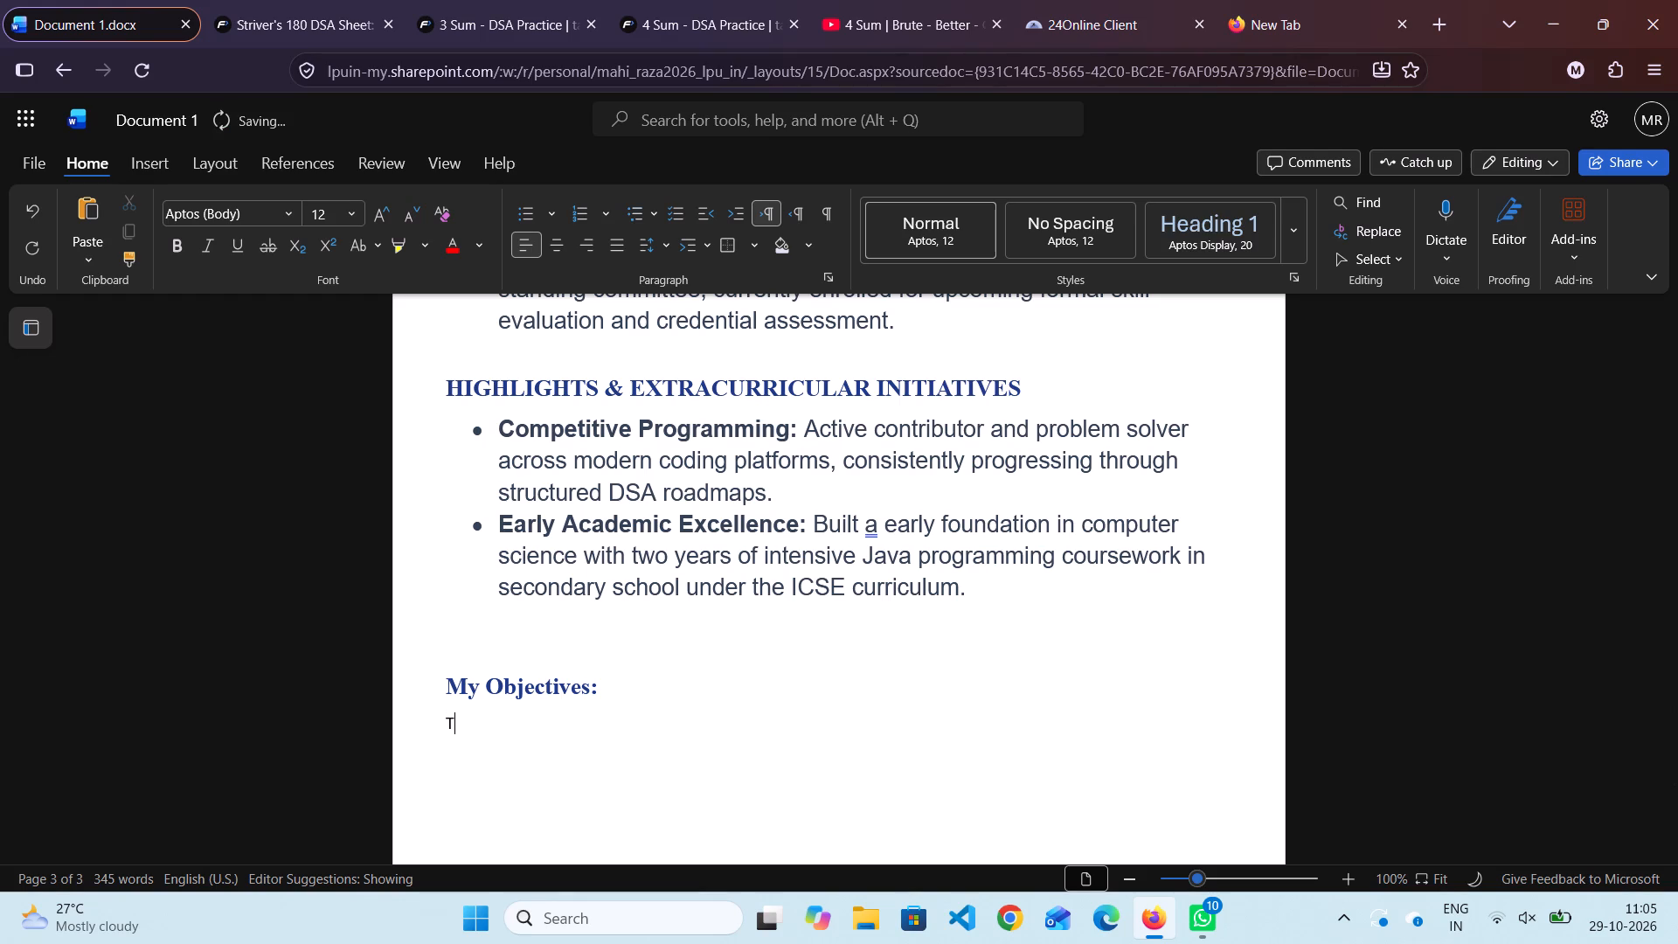
pyautogui.write('o join')
pyautogui.press('space')
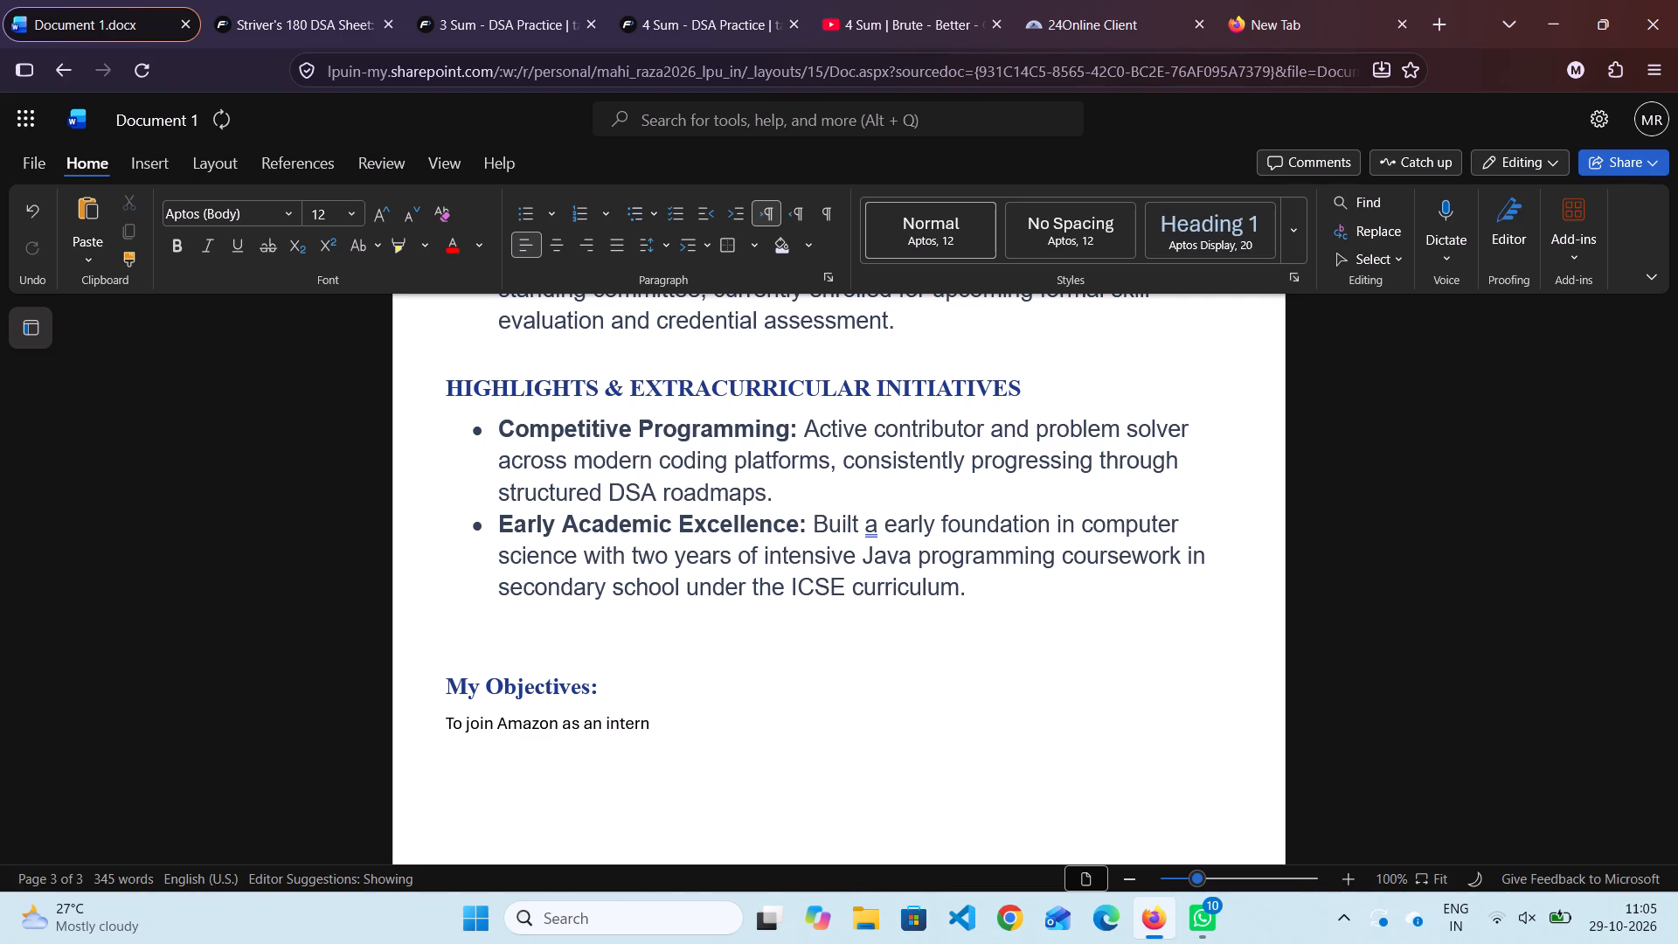
pyautogui.write('in')
pyautogui.press('space')
pyautogui.write('3rd yearr')
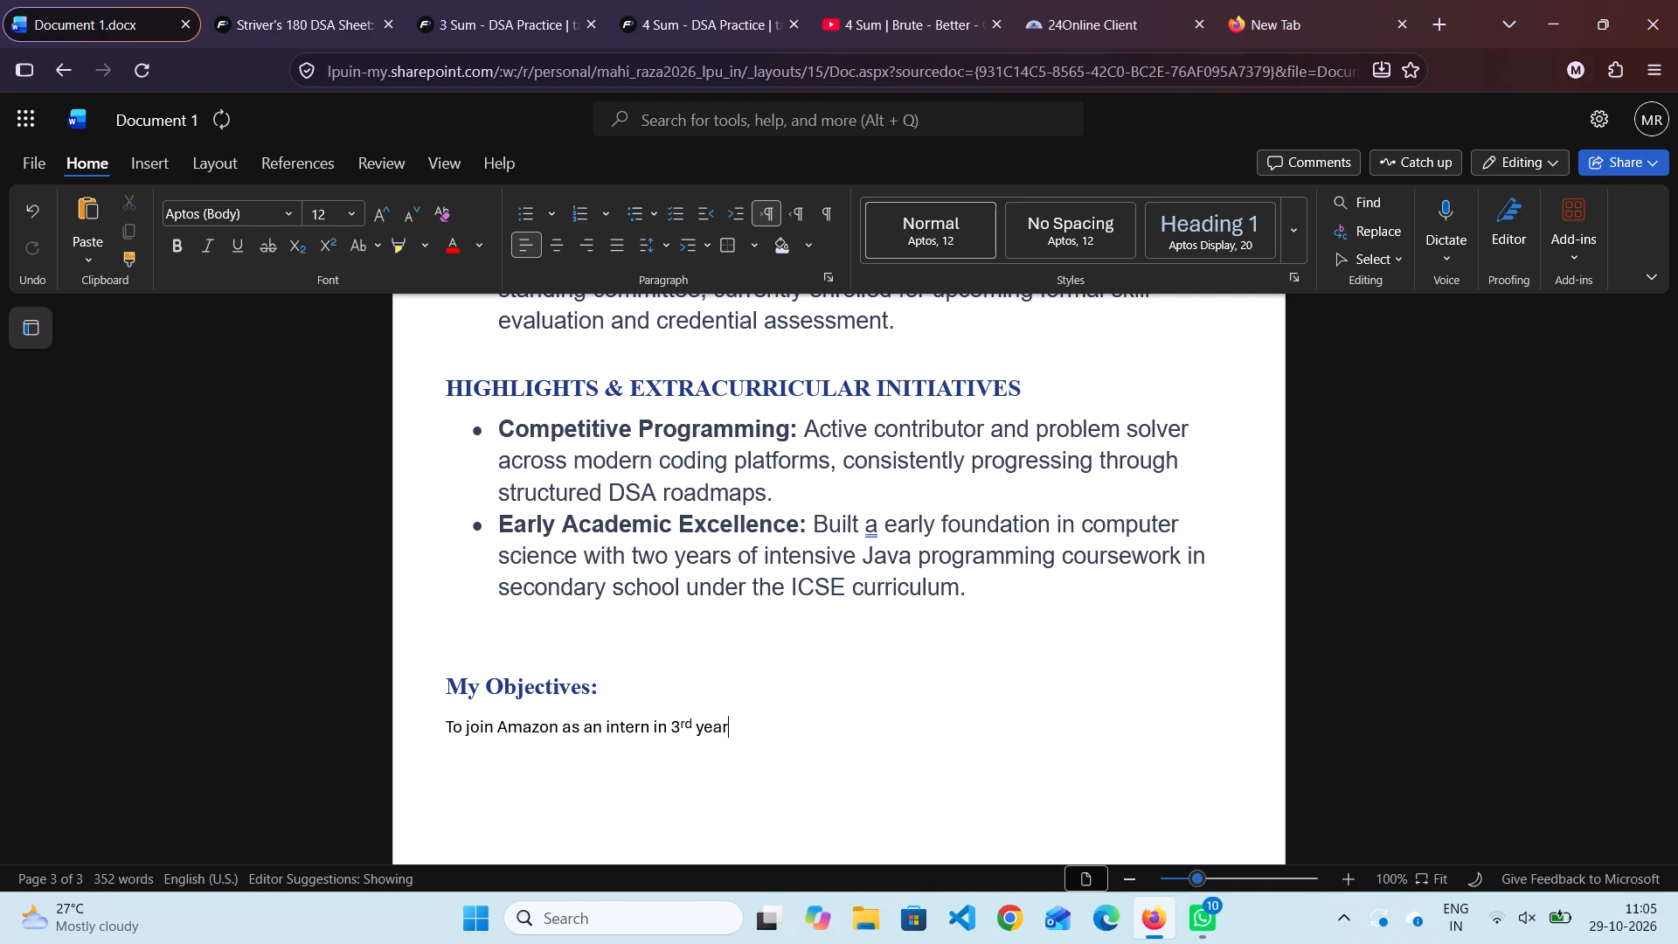
pyautogui.press('space')
pyautogui.press('BackSpace')
pyautogui.press('BackSpace')
pyautogui.press('space')
pyautogui.write('and')
pyautogui.press('space')
pyautogui.write('to')
pyautogui.press('space')
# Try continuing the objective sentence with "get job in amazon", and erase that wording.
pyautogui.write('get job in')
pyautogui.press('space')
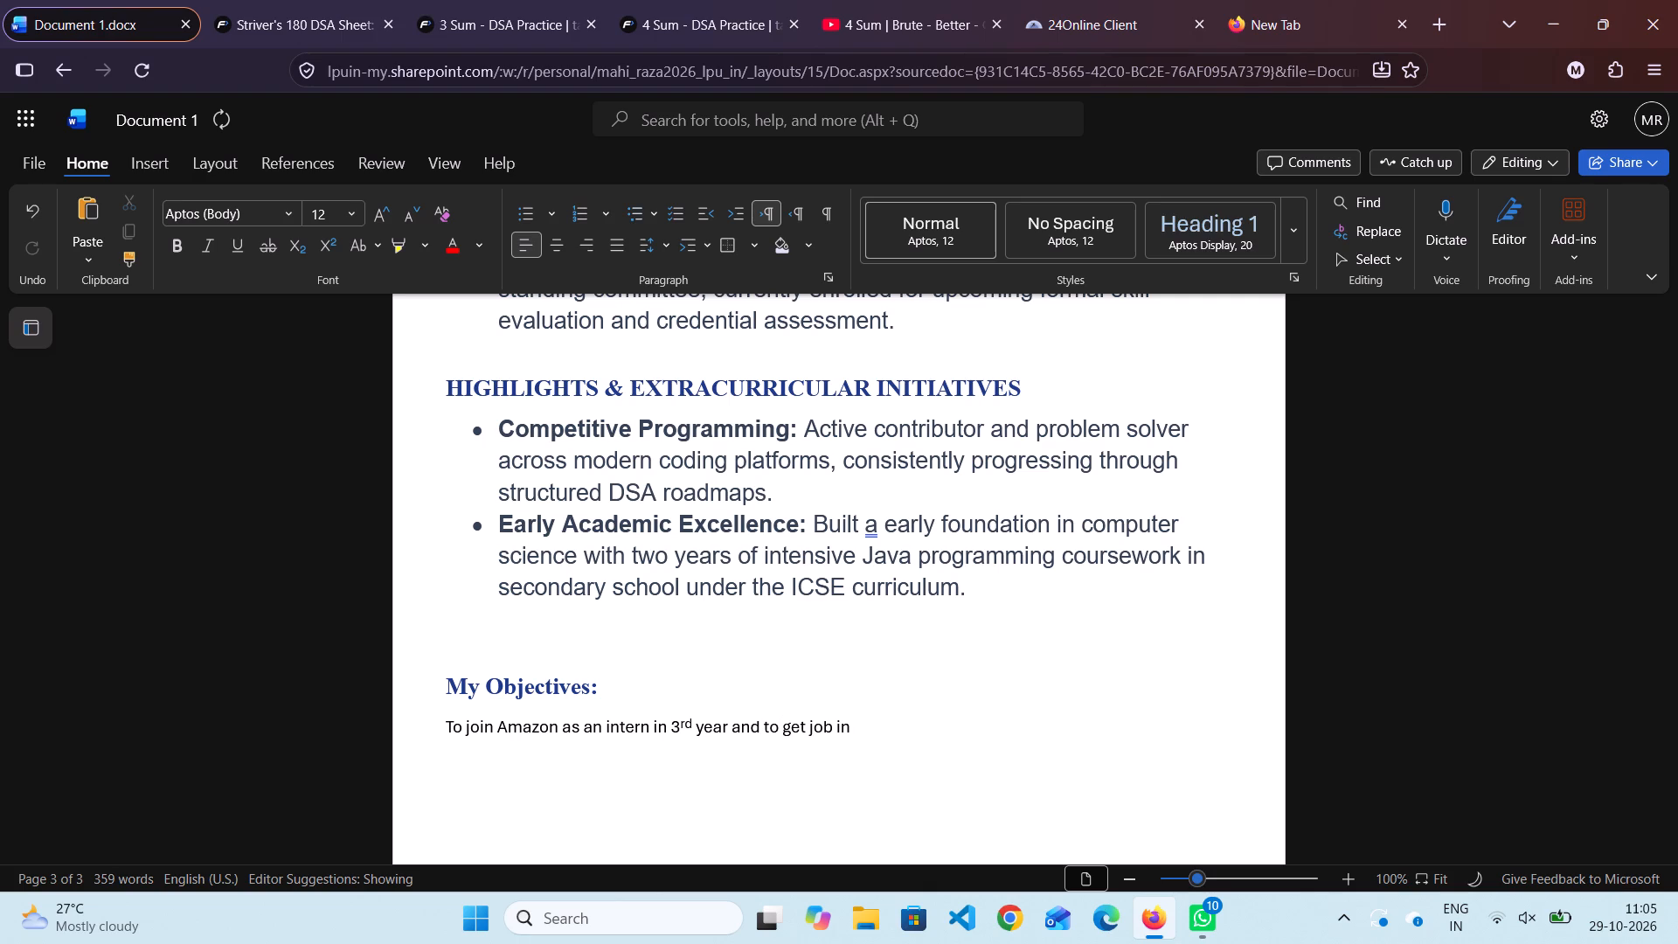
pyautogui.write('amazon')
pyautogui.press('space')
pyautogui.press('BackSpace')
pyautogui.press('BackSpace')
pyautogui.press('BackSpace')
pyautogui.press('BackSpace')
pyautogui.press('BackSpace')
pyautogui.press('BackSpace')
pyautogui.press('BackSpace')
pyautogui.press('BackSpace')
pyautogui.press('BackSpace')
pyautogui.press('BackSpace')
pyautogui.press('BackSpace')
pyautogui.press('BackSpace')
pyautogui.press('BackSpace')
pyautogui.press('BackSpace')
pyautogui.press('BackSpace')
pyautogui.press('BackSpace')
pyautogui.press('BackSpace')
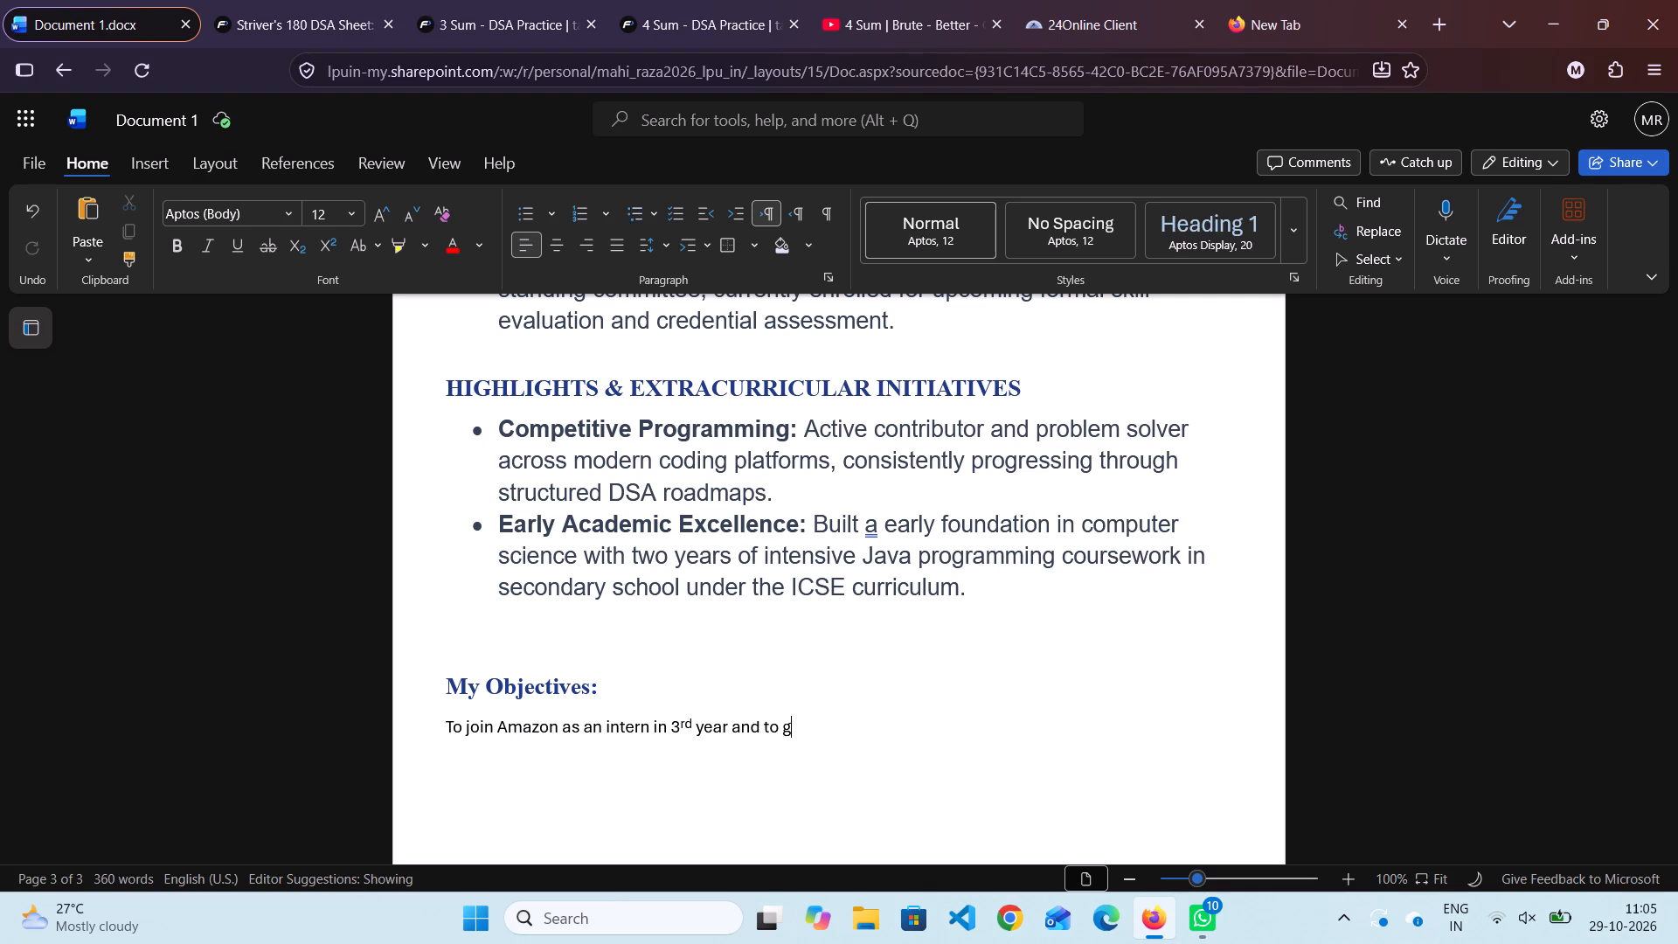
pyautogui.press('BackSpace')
# Continue the objective sentence with "join Amazon(Hydeerabad)".
pyautogui.write('join')
pyautogui.press('space')
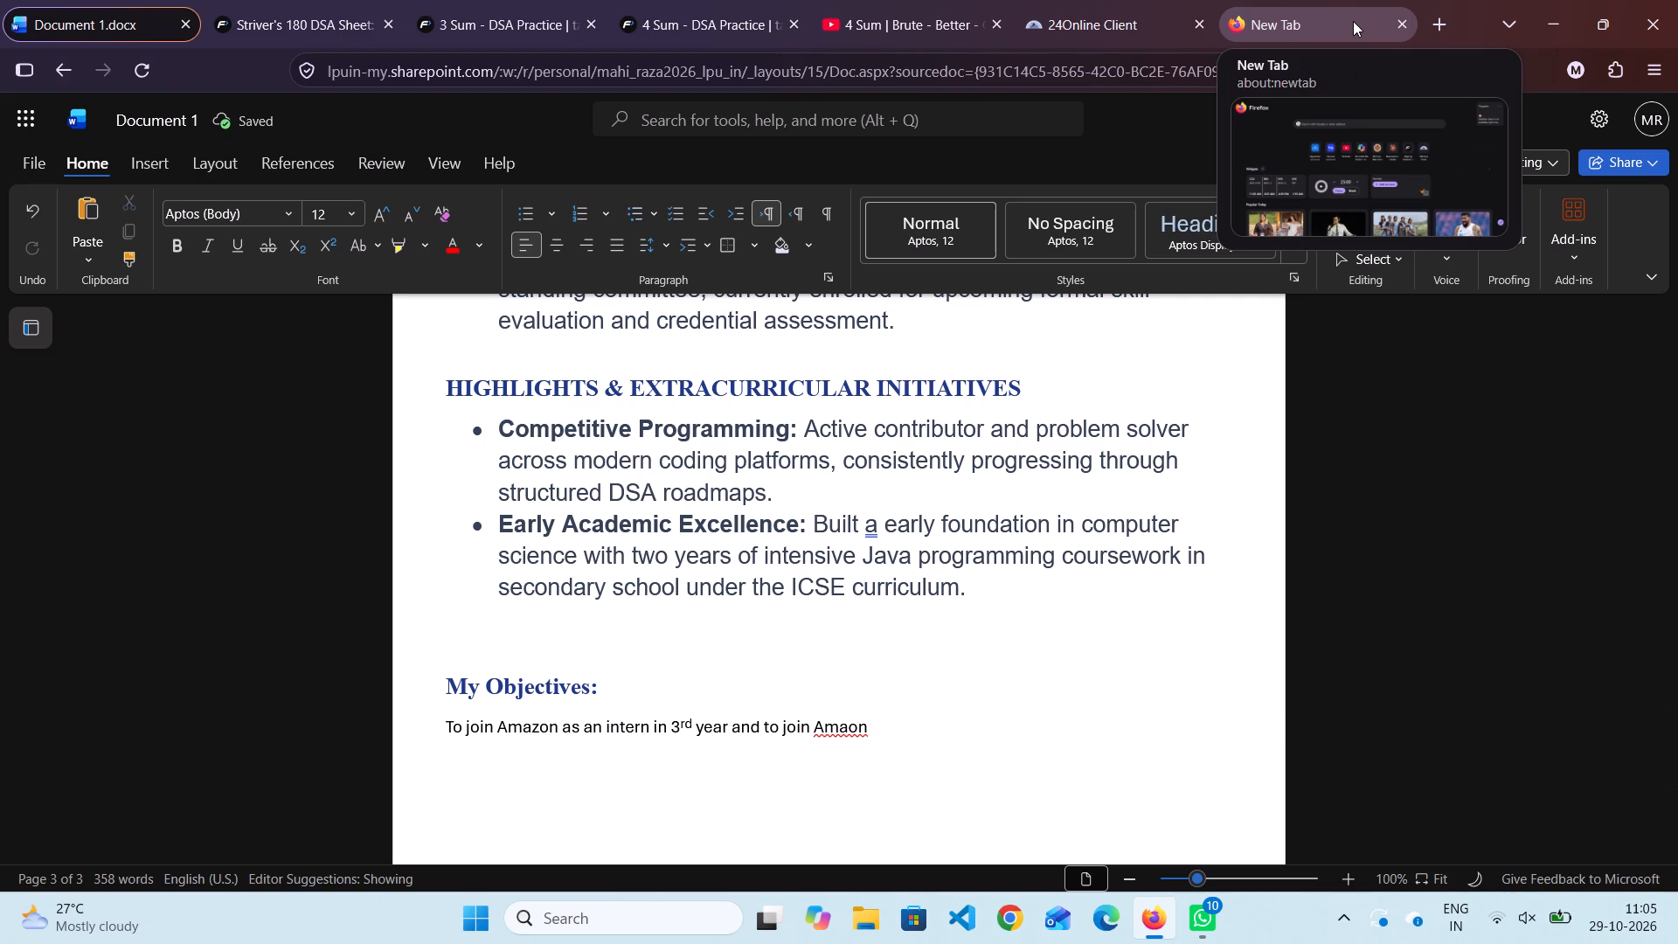
pyautogui.press('BackSpace')
pyautogui.press('BackSpace')
pyautogui.press('z')
pyautogui.press('BackSpace')
pyautogui.press('BackSpace')
pyautogui.write('zon')
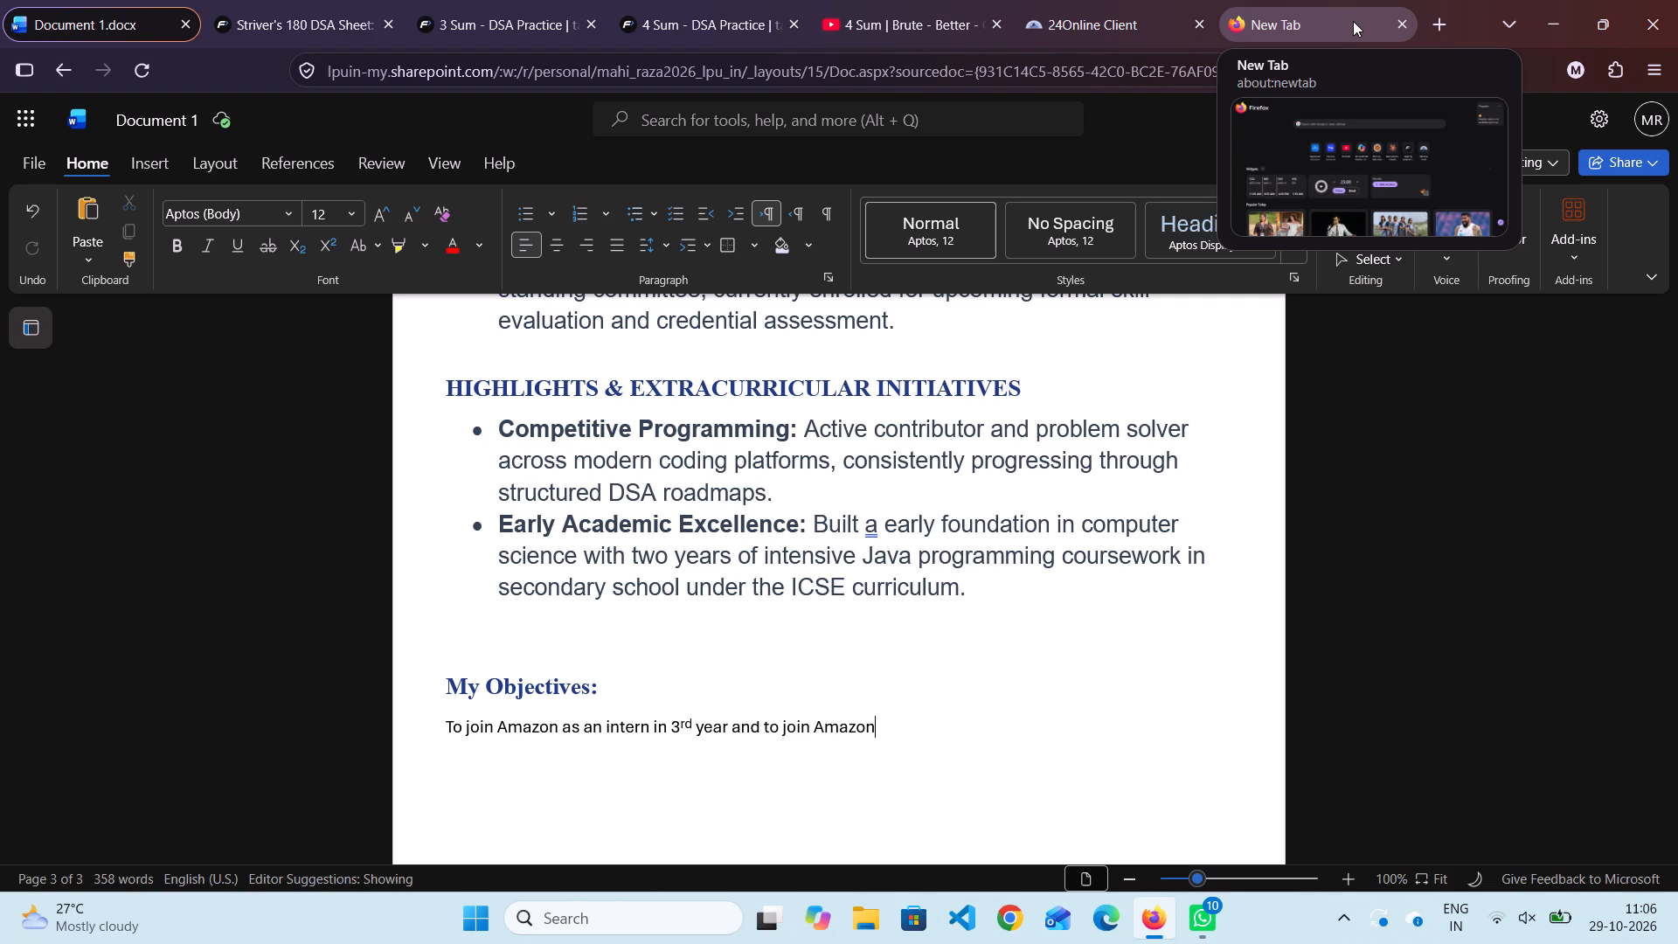
pyautogui.press('space')
pyautogui.press('BackSpace')
pyautogui.hotkey('shift', '(')
pyautogui.hotkey('shift', ')')
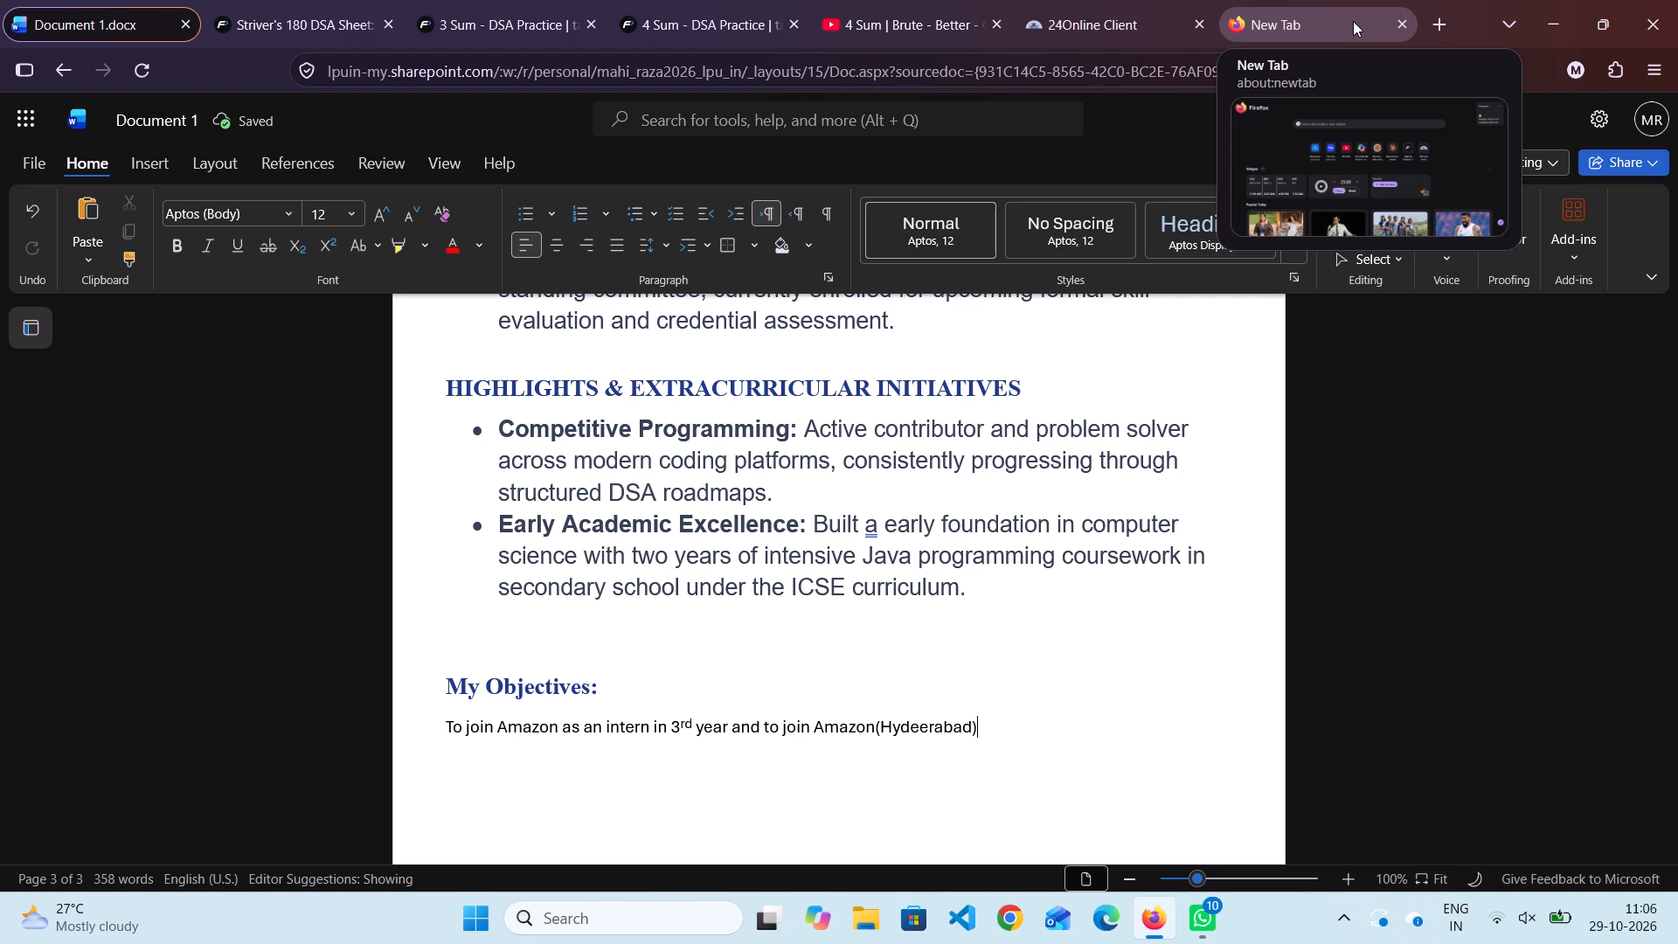
# Correct the misspelled city name in the objective sentence to "Hyderabad".
pyautogui.press('Left')
pyautogui.press('Left')
pyautogui.press('Left')
pyautogui.press('Left')
pyautogui.press('Left')
pyautogui.press('Left')
pyautogui.press('Left')
pyautogui.press('BackSpace')
# Continue the objective sentence after "Amazon(Hyderabad)" with ",which is the biggest office of Amaonin whole Asia.".
pyautogui.press('Right')
pyautogui.press('Right')
pyautogui.press('Right')
pyautogui.press('Right')
pyautogui.press('Right')
pyautogui.press('Right')
pyautogui.press('Right')
pyautogui.press('Right')
pyautogui.press('Right')
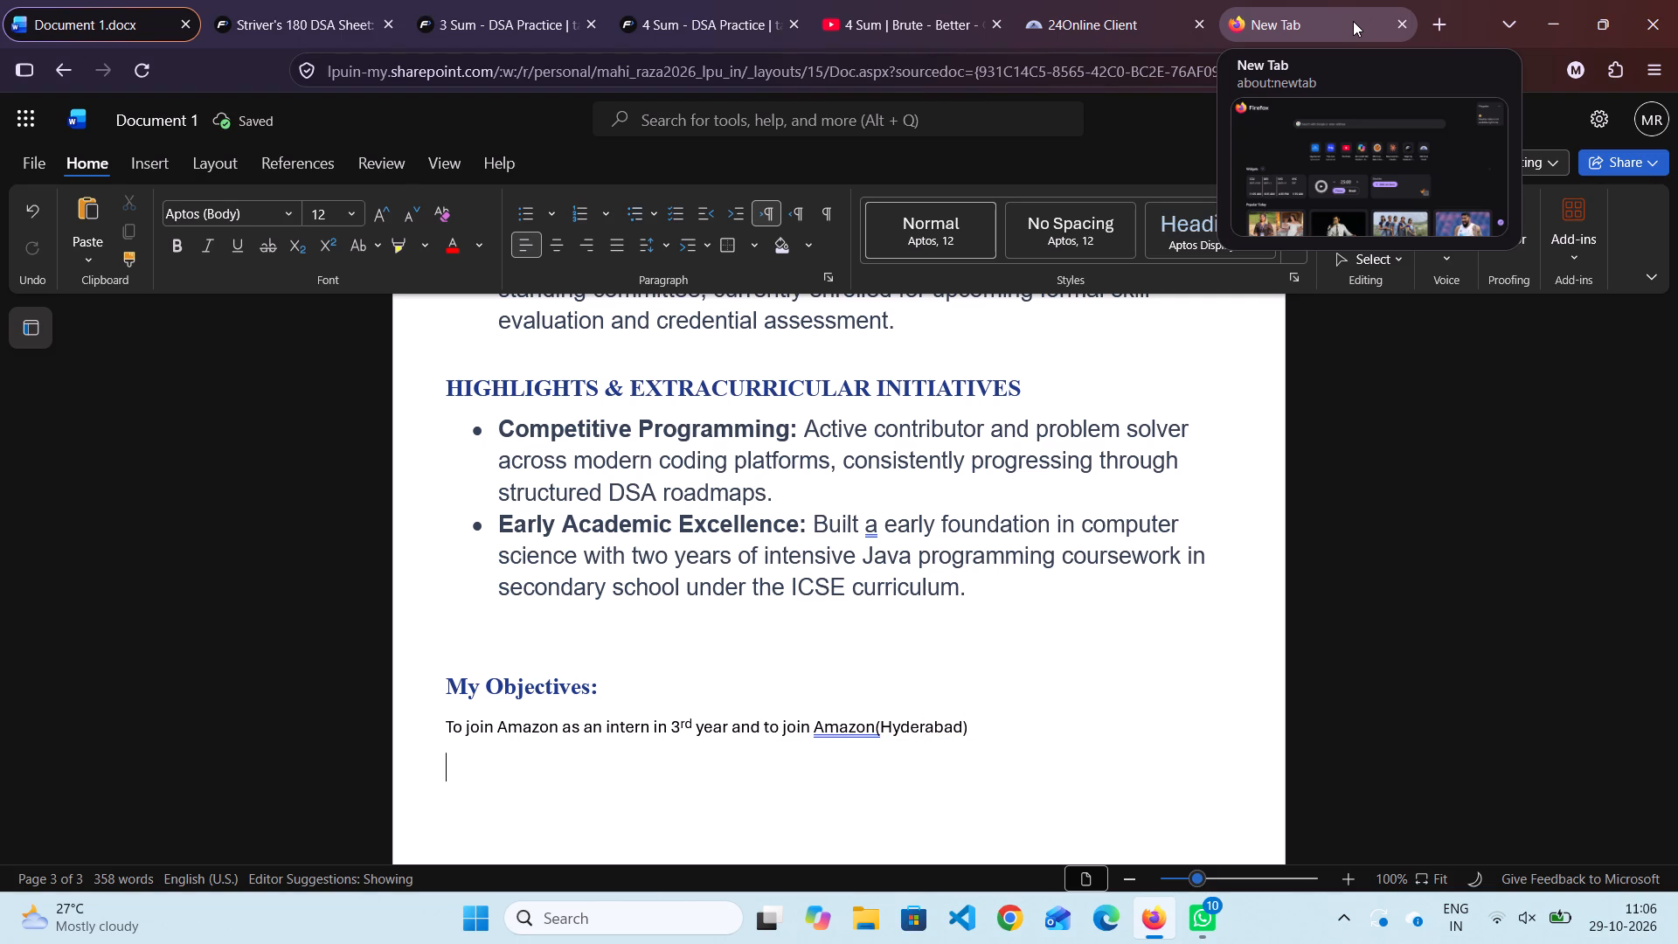
pyautogui.press('Left')
pyautogui.press('Left')
pyautogui.write(',which is')
pyautogui.press('space')
pyautogui.write('the biggest')
pyautogui.press('space')
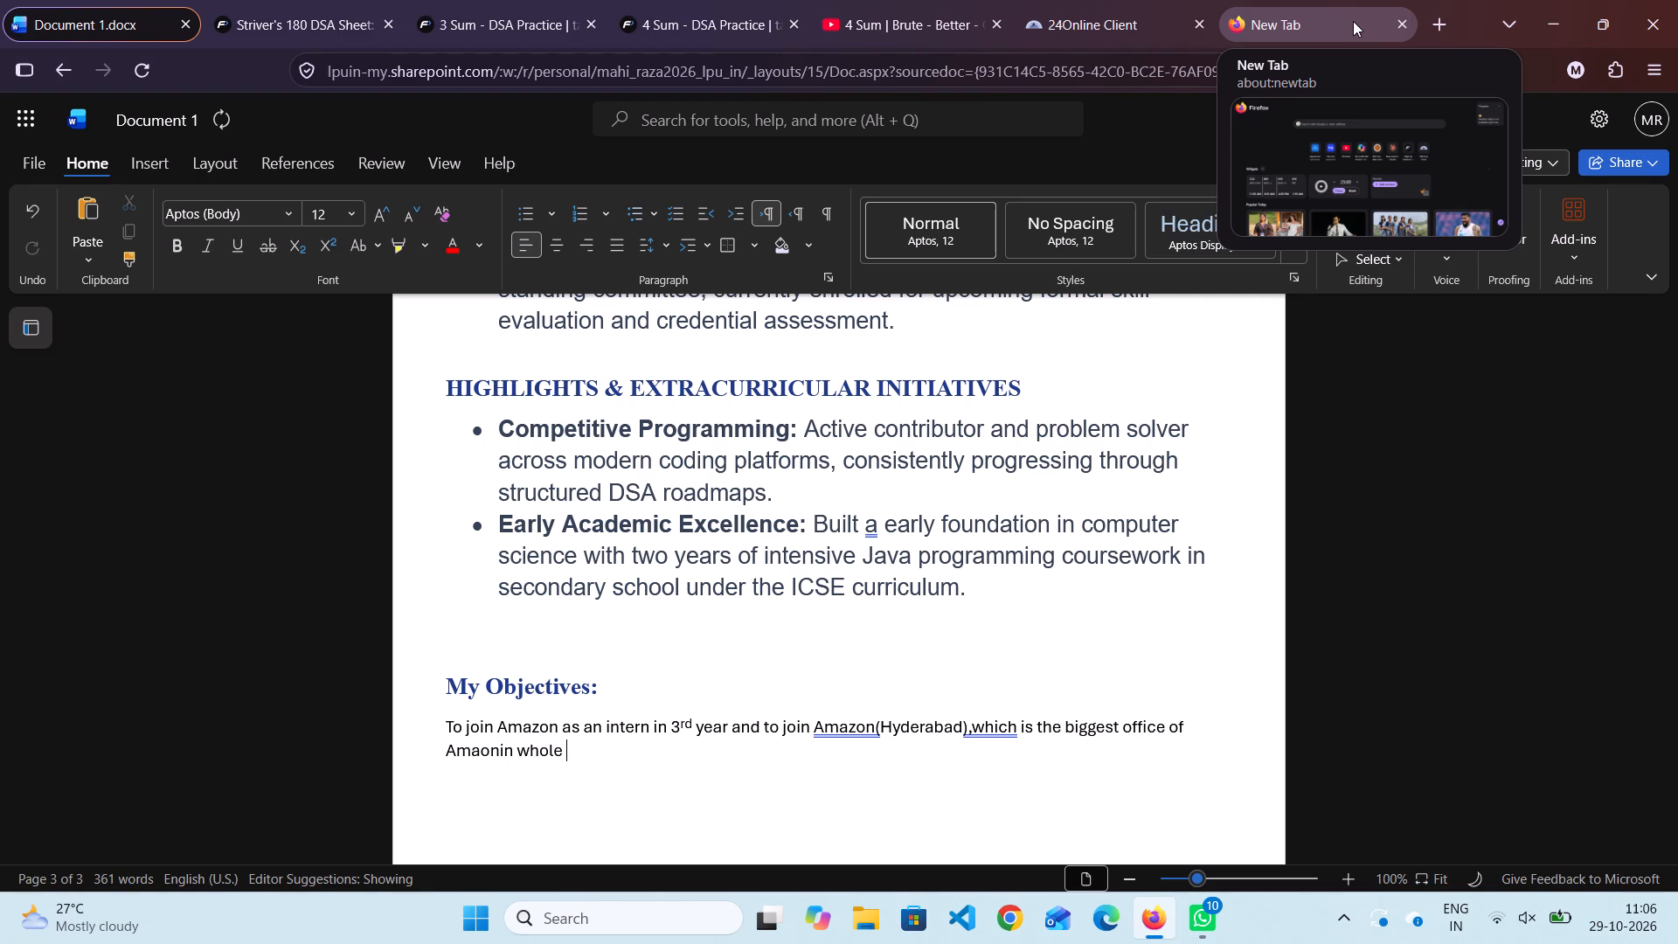
pyautogui.write('sis')
pyautogui.press('BackSpace')
pyautogui.press('a')
pyautogui.press('.')
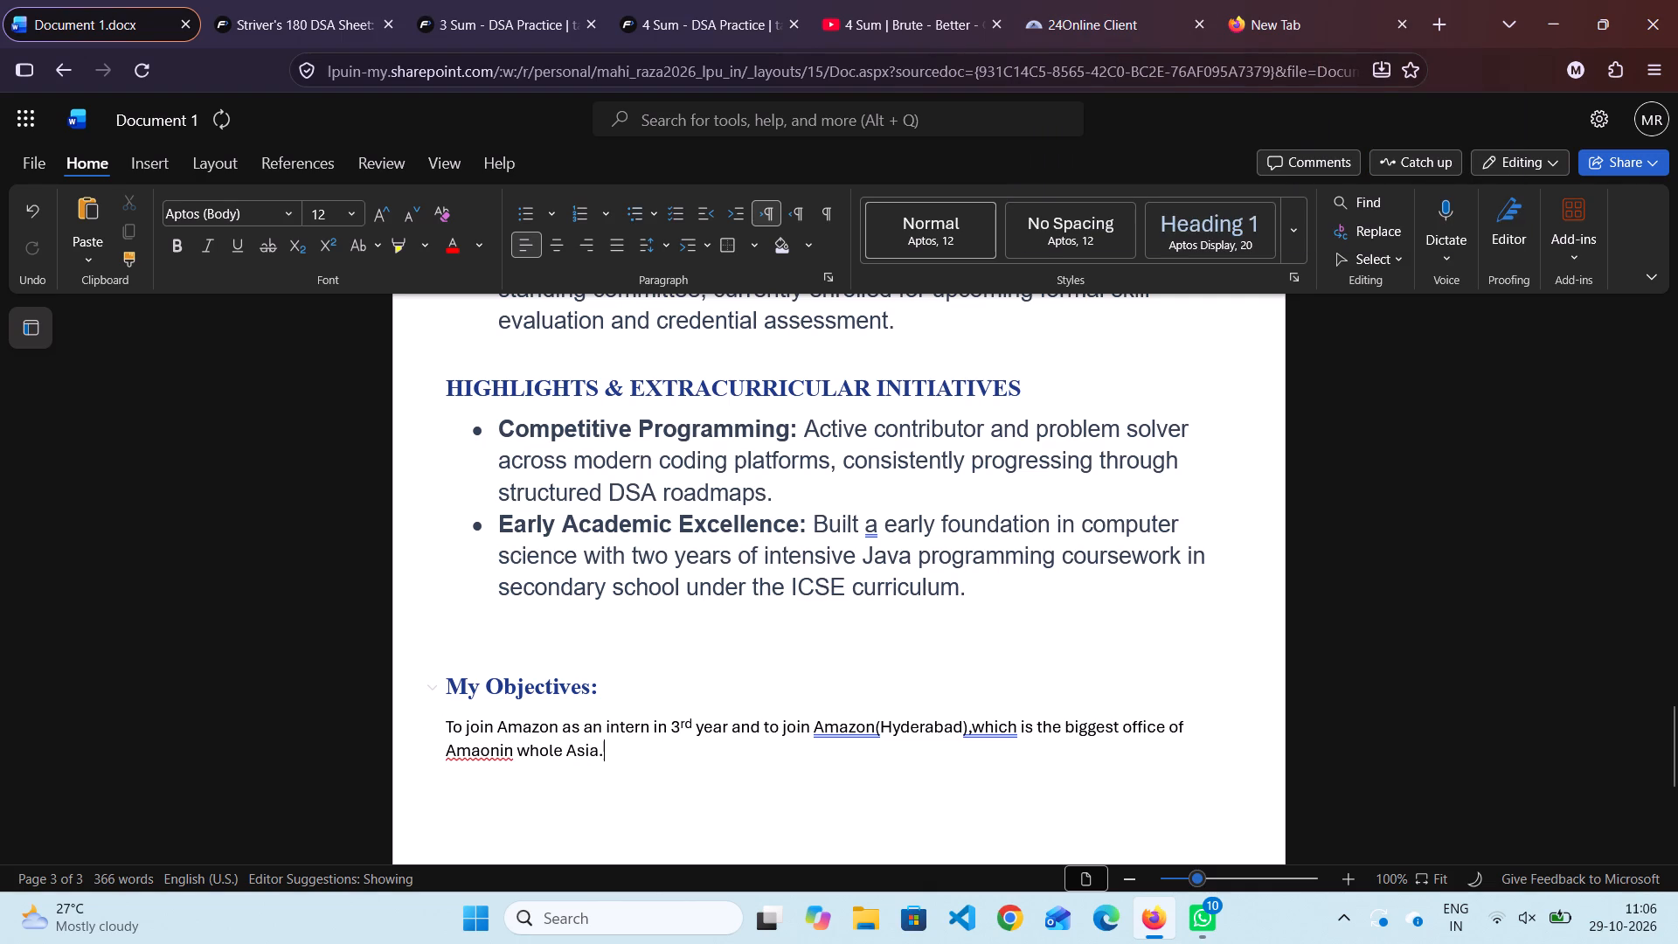
# Set the font size of the My Objectives heading and its sentence to 18, after trying 20.
pyautogui.moveTo(449, 677); pyautogui.dragTo(629, 751)
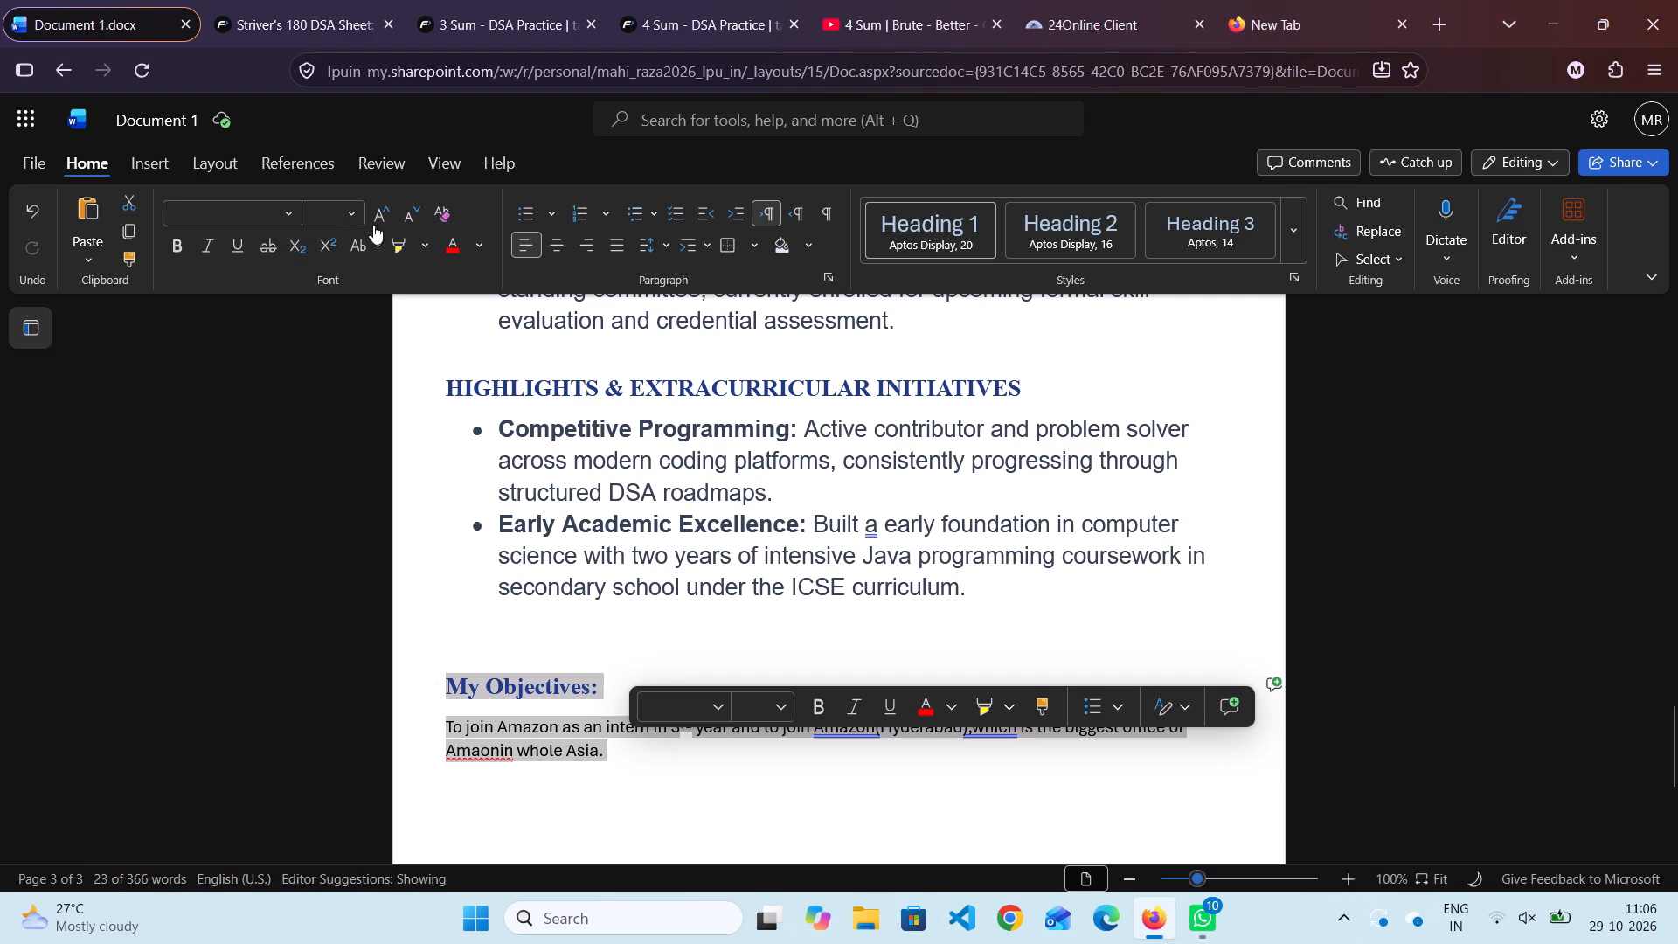
pyautogui.click(356, 208)
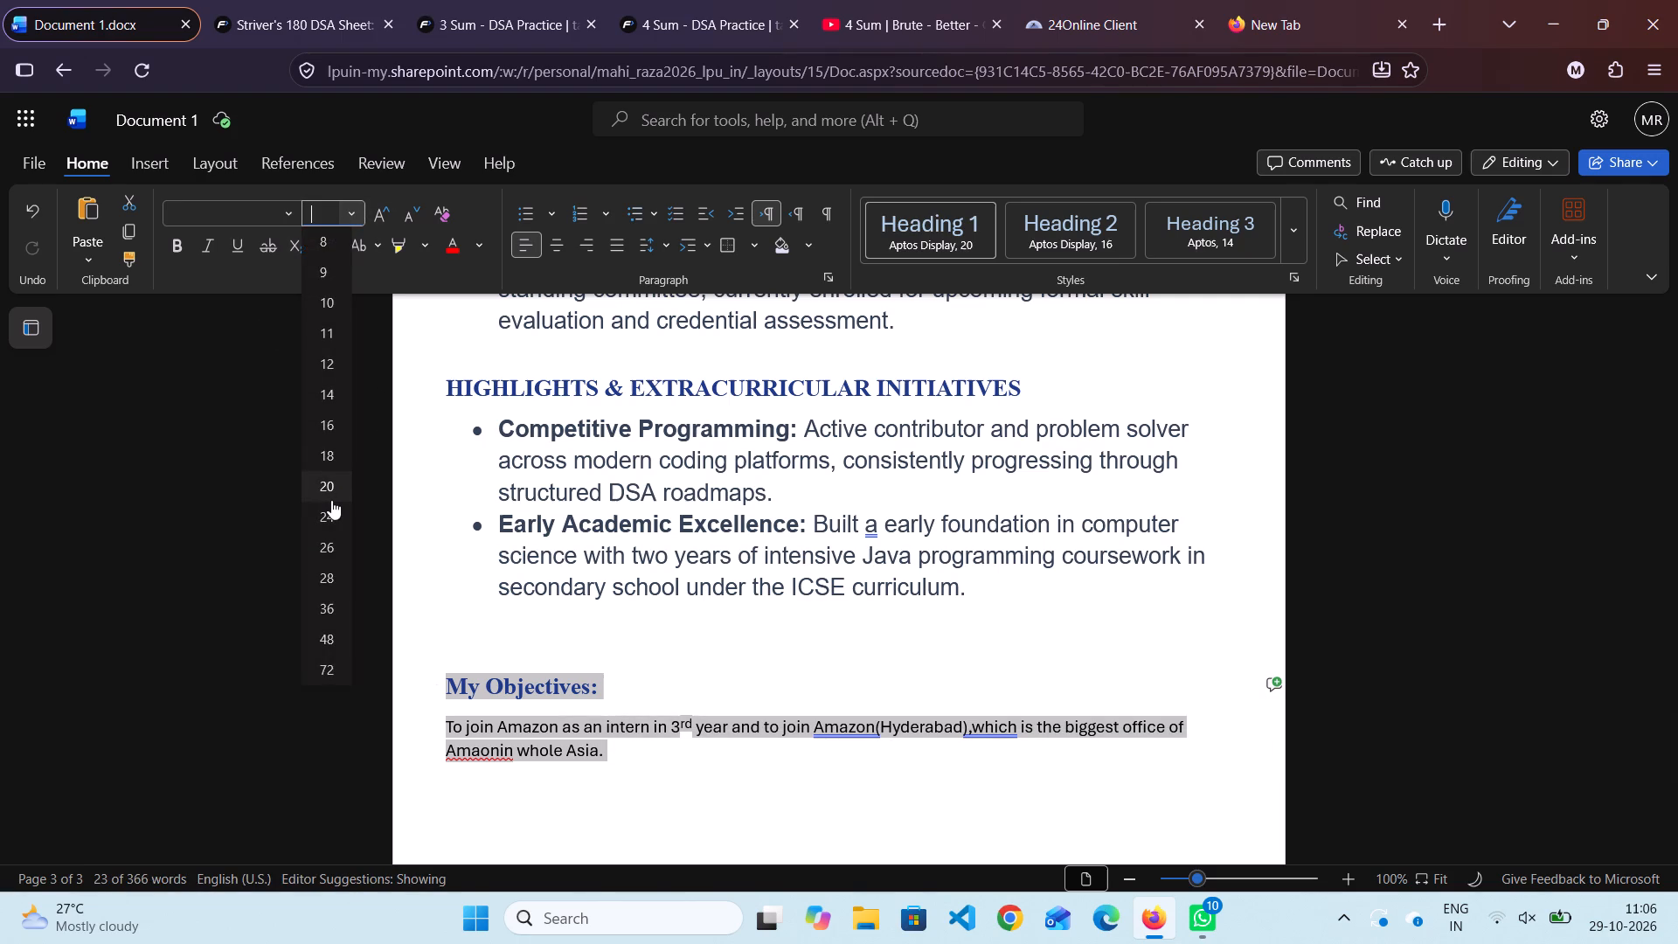
pyautogui.click(331, 500)
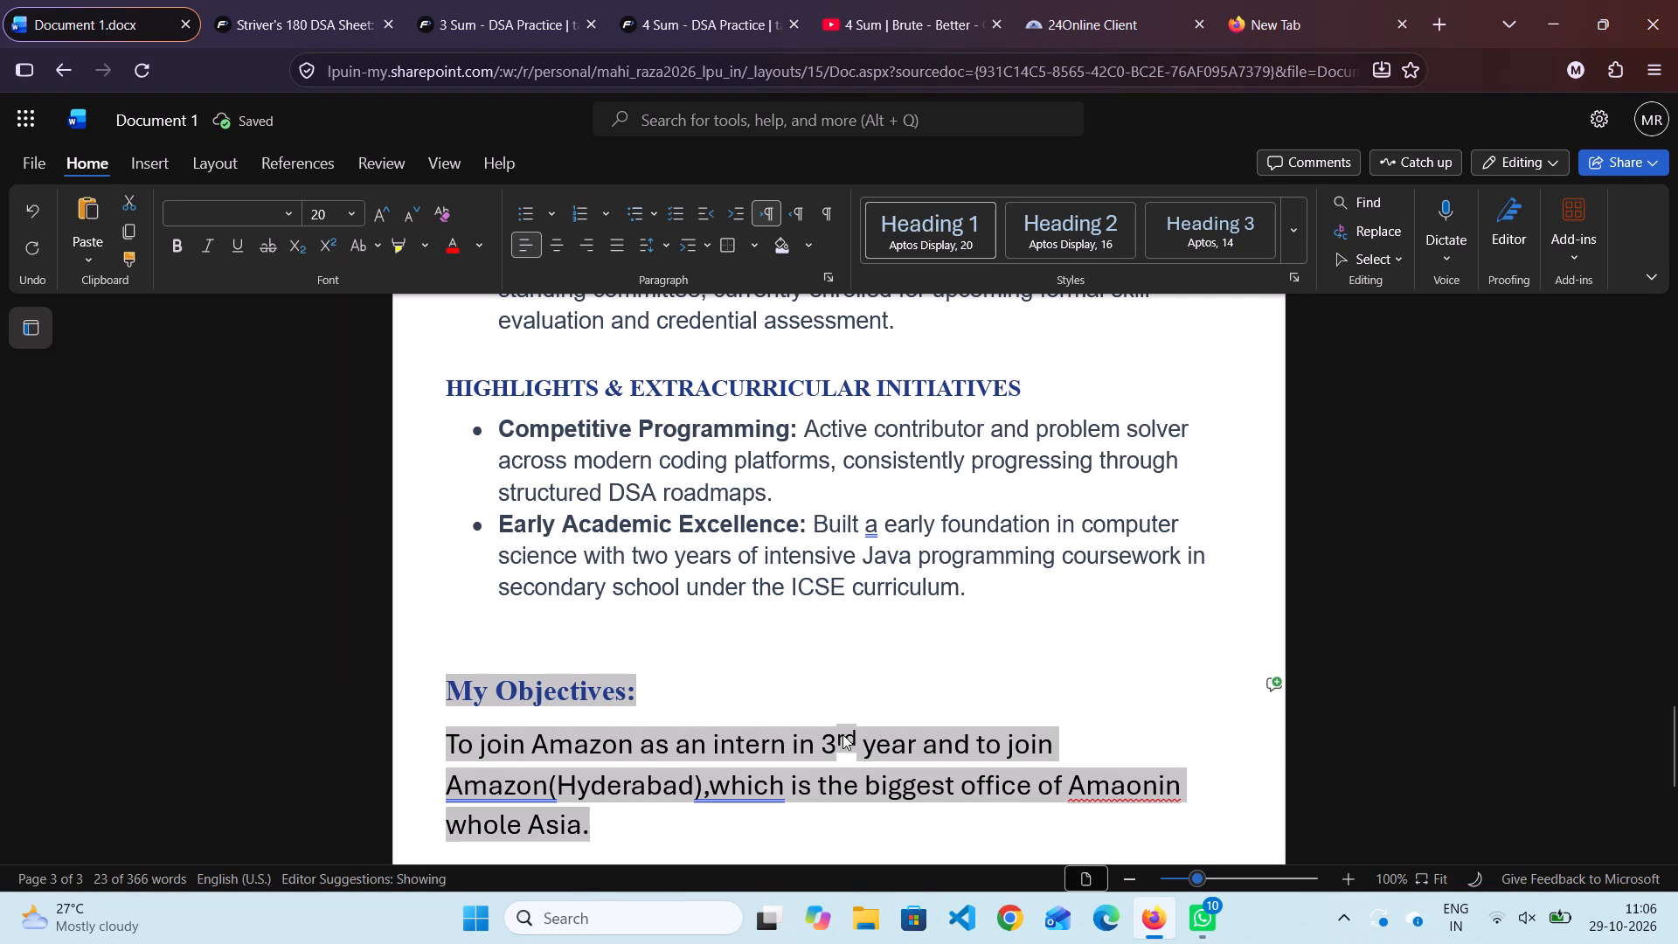
pyautogui.click(357, 212)
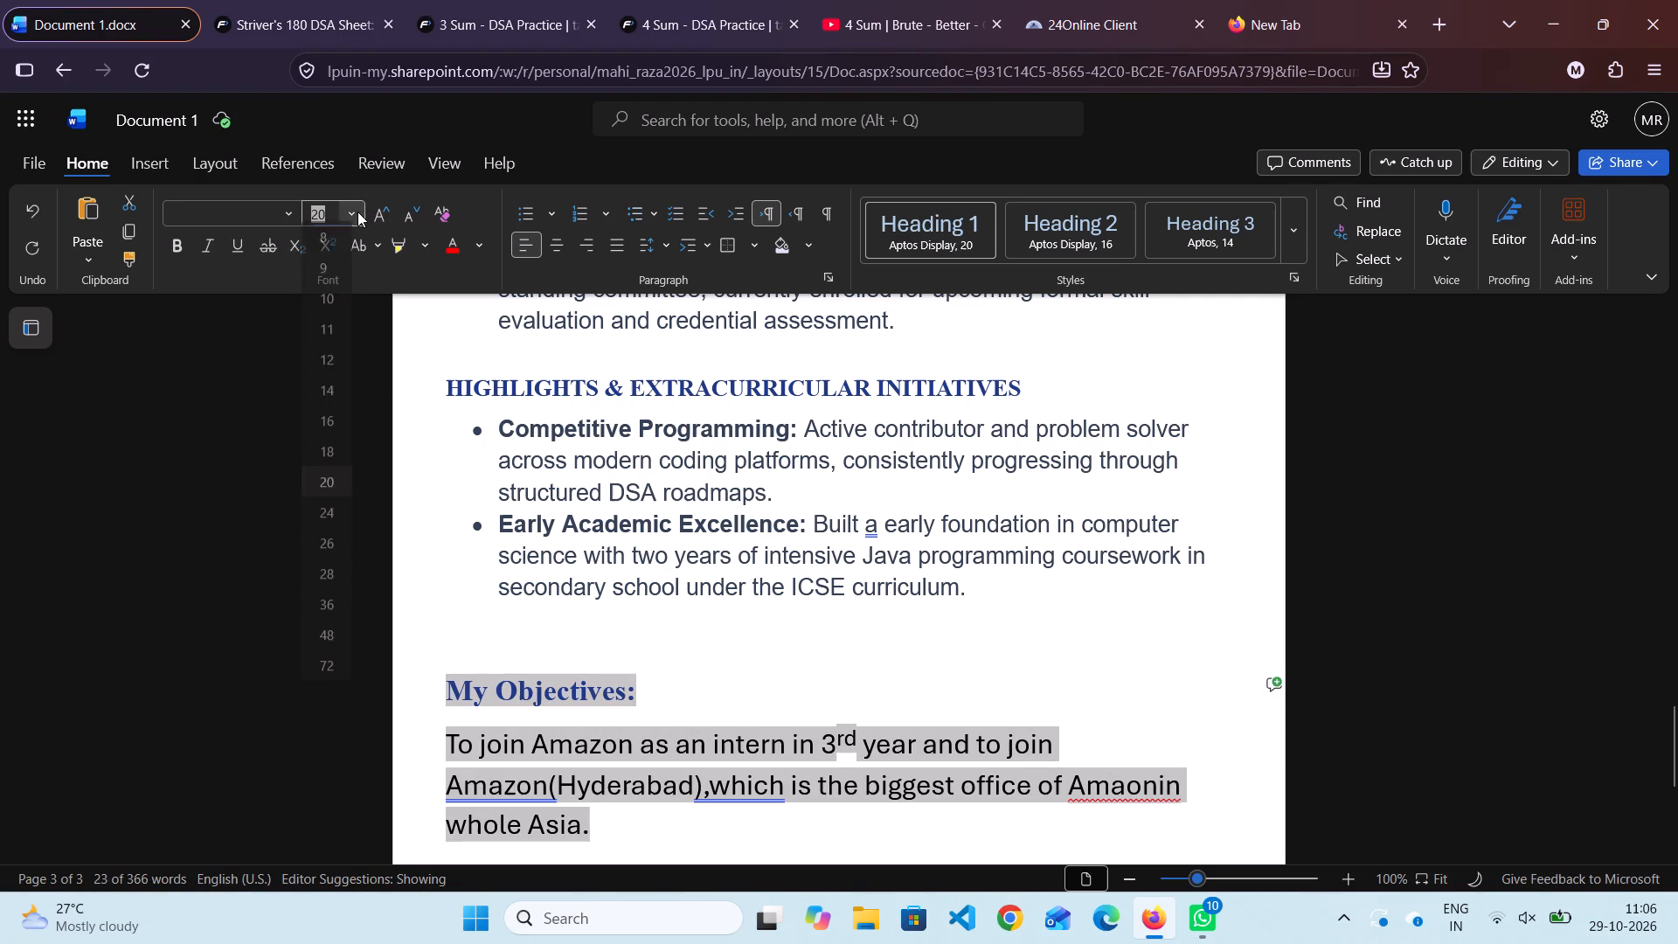
pyautogui.click(335, 455)
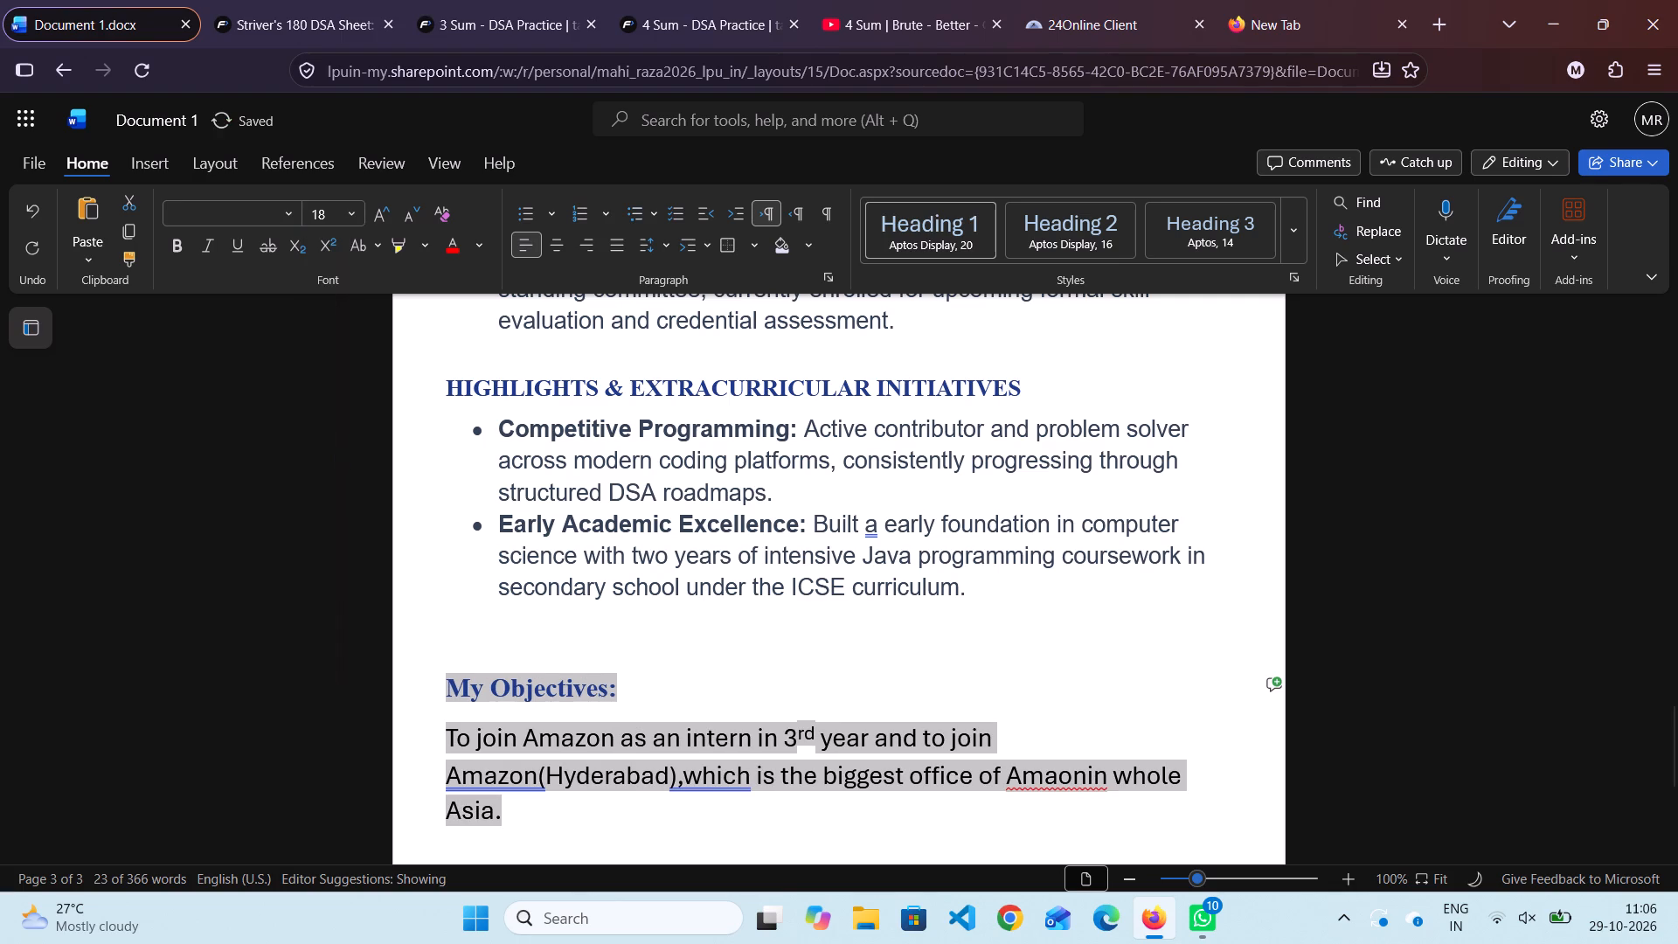
pyautogui.click(691, 638)
# Review the résumé's projects and education sections, going back up to the contact details at its beginning.
pyautogui.scroll(6, 691, 638)
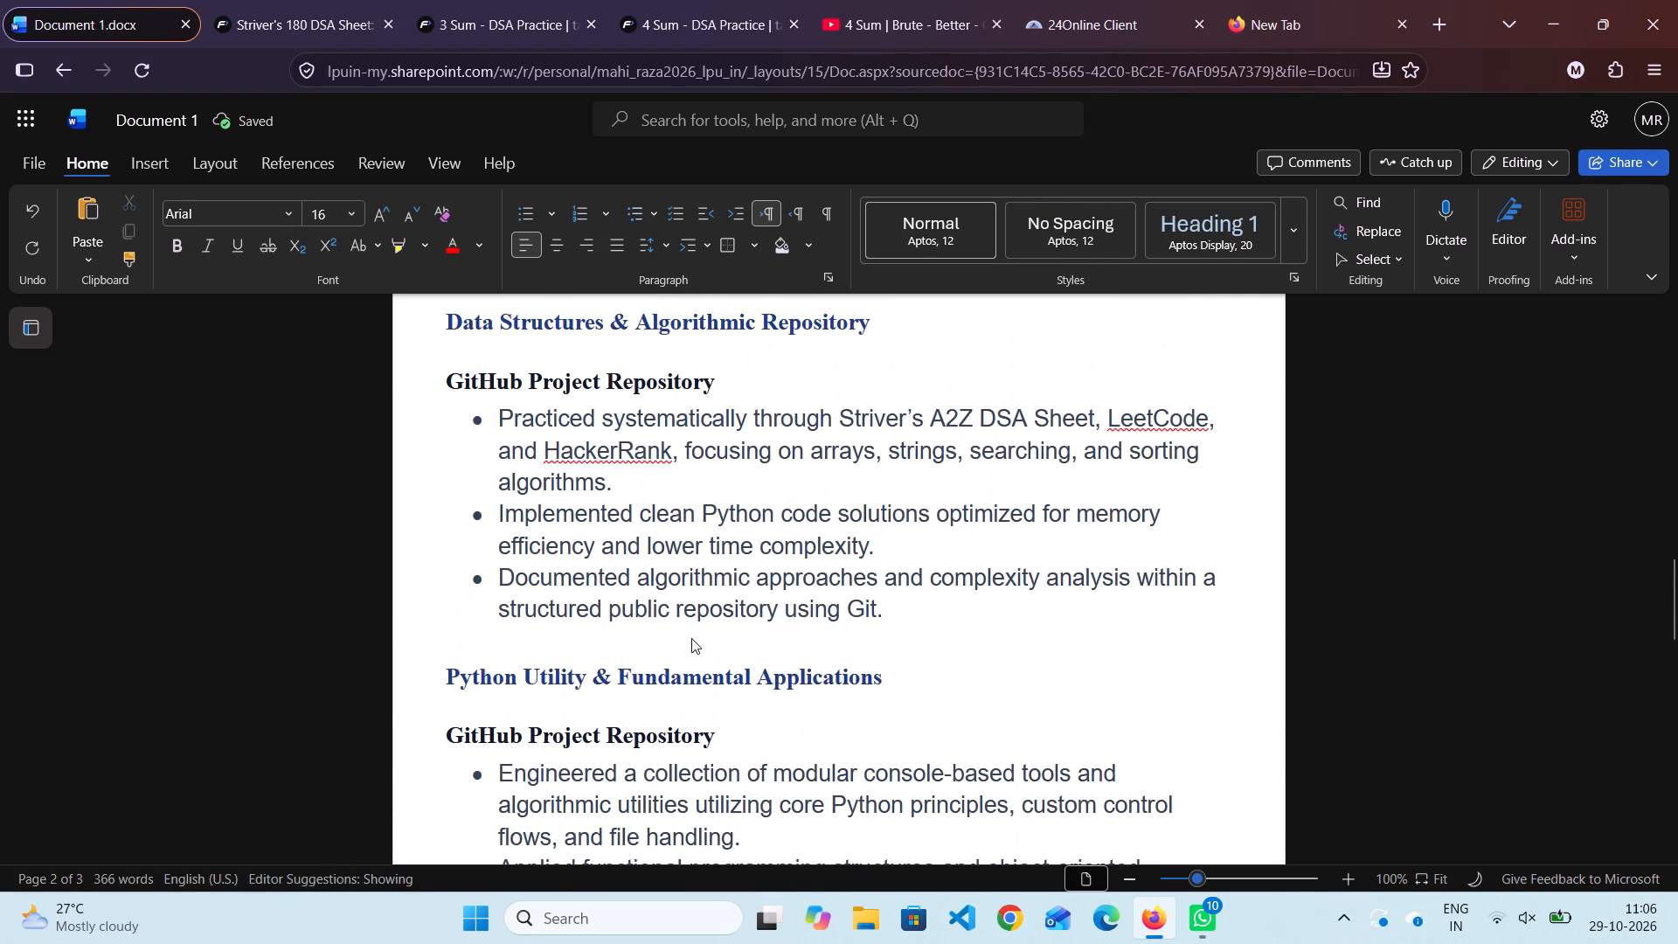
pyautogui.scroll(1, 691, 638)
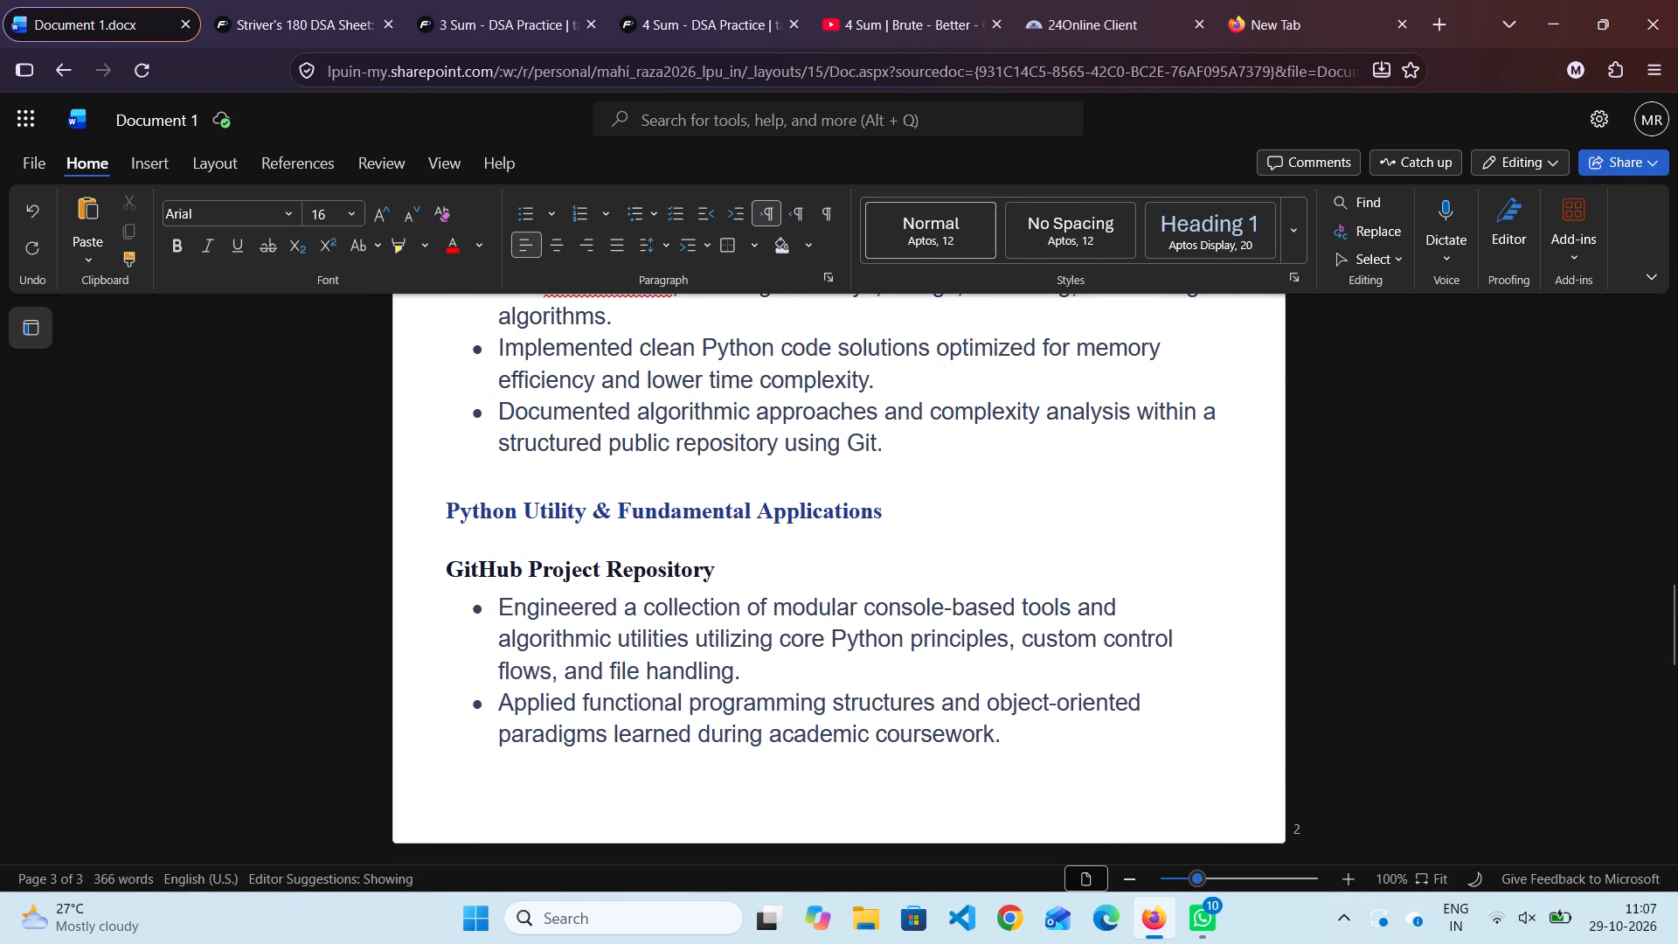
pyautogui.scroll(2, 691, 638)
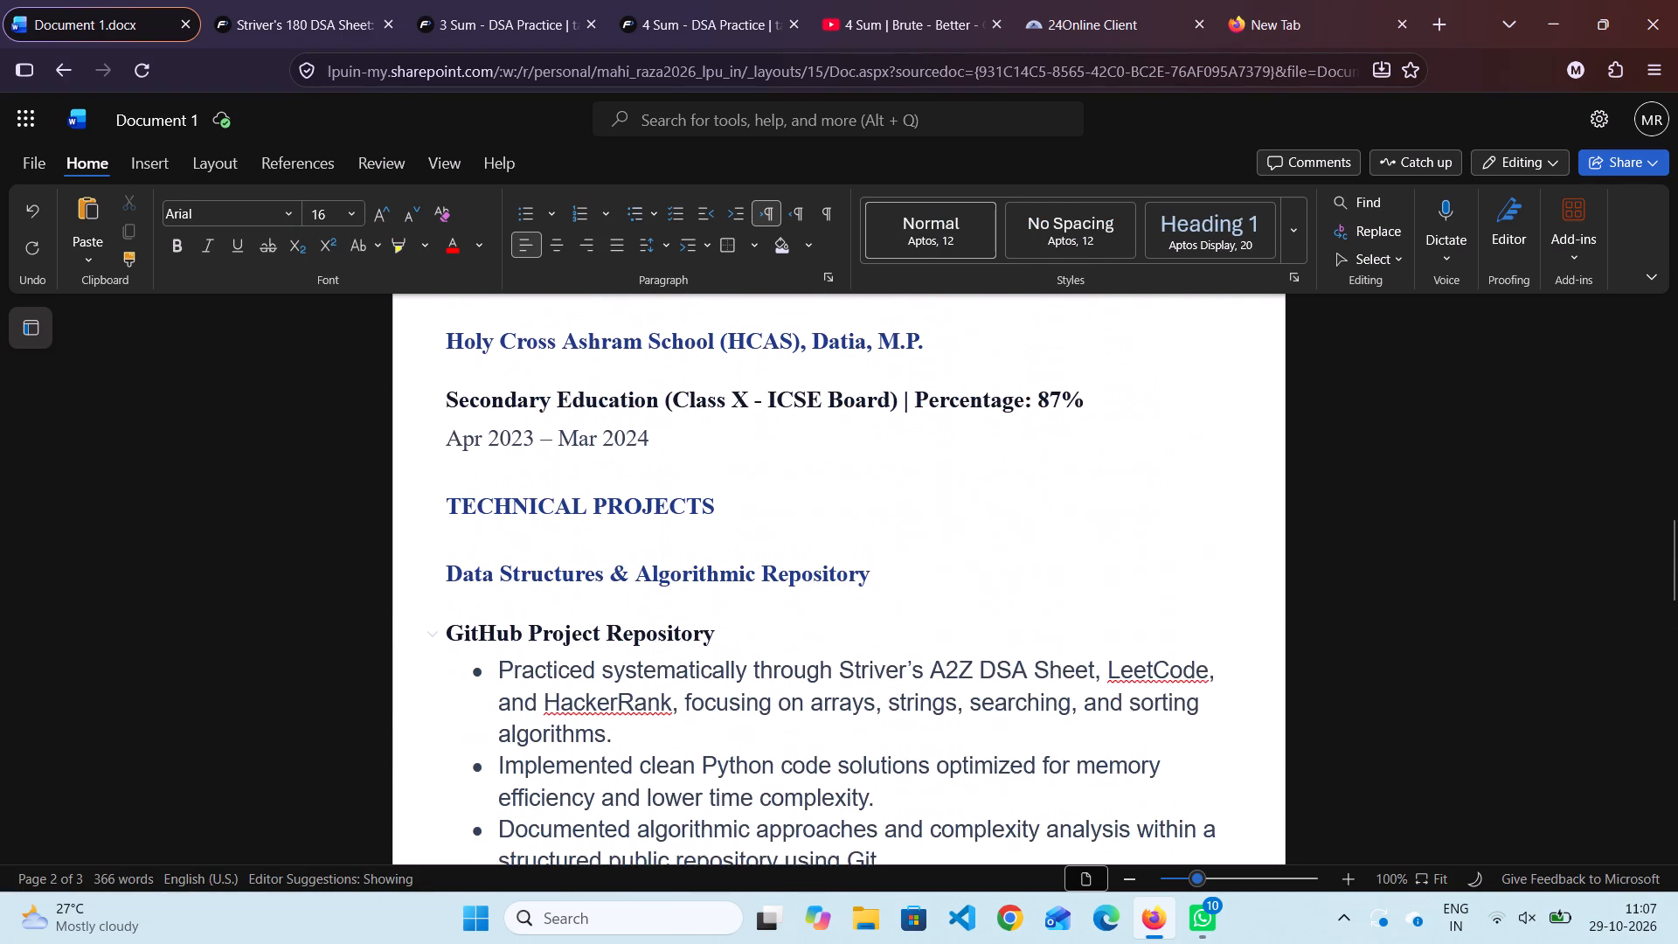
pyautogui.scroll(3, 691, 638)
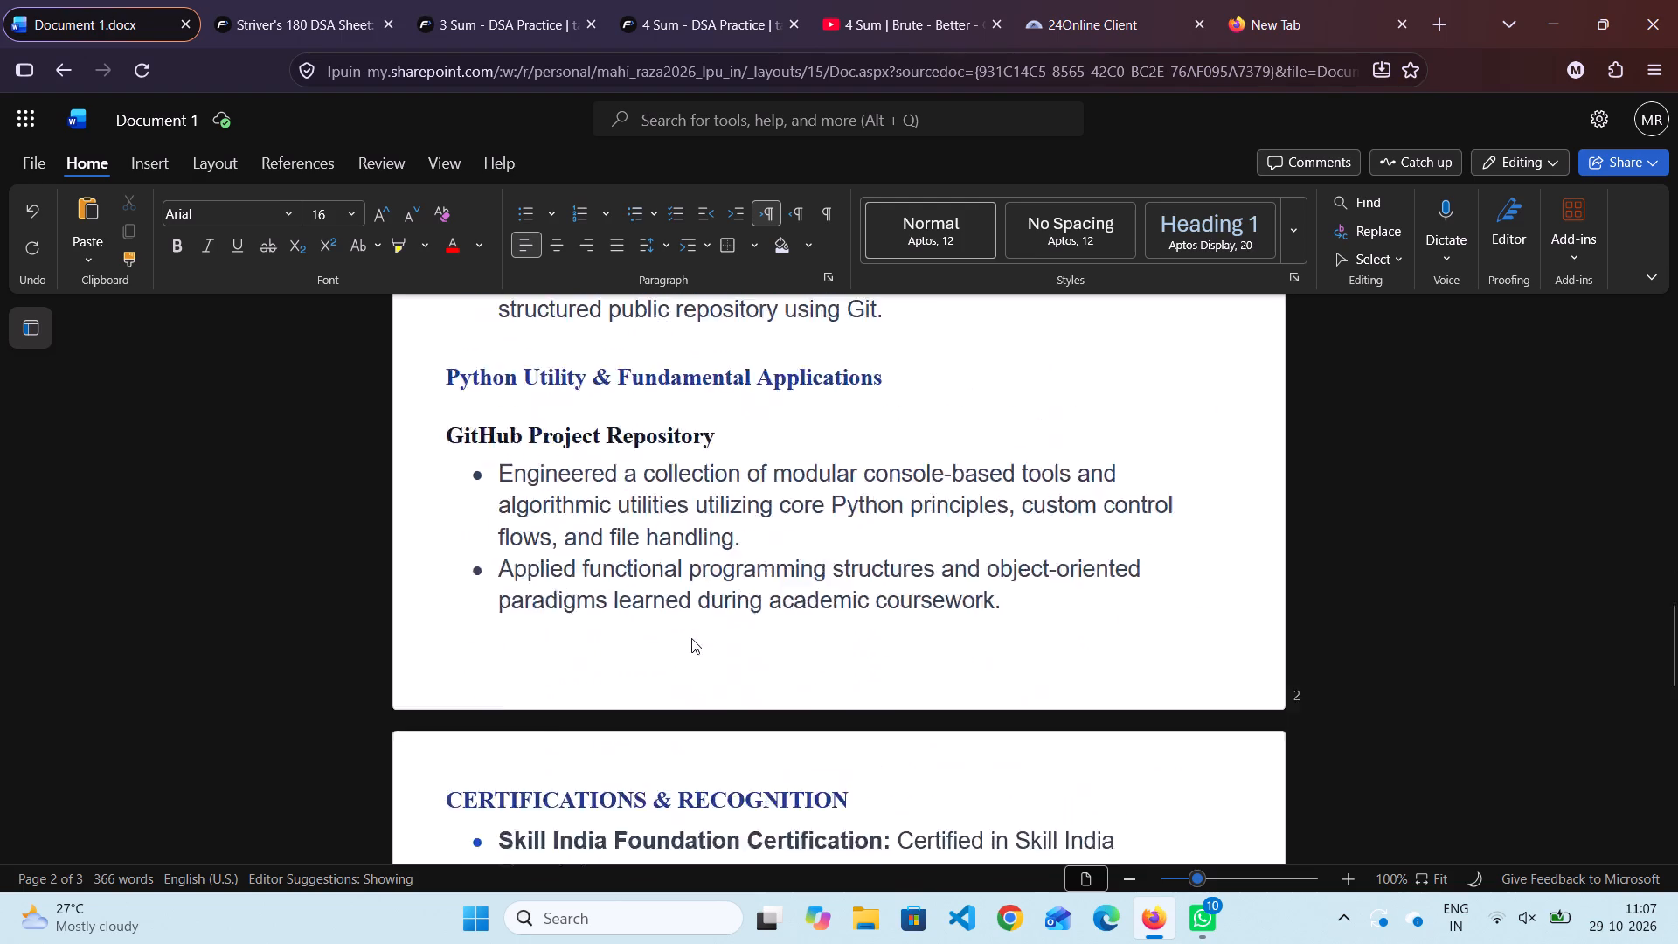
pyautogui.scroll(3, 691, 638)
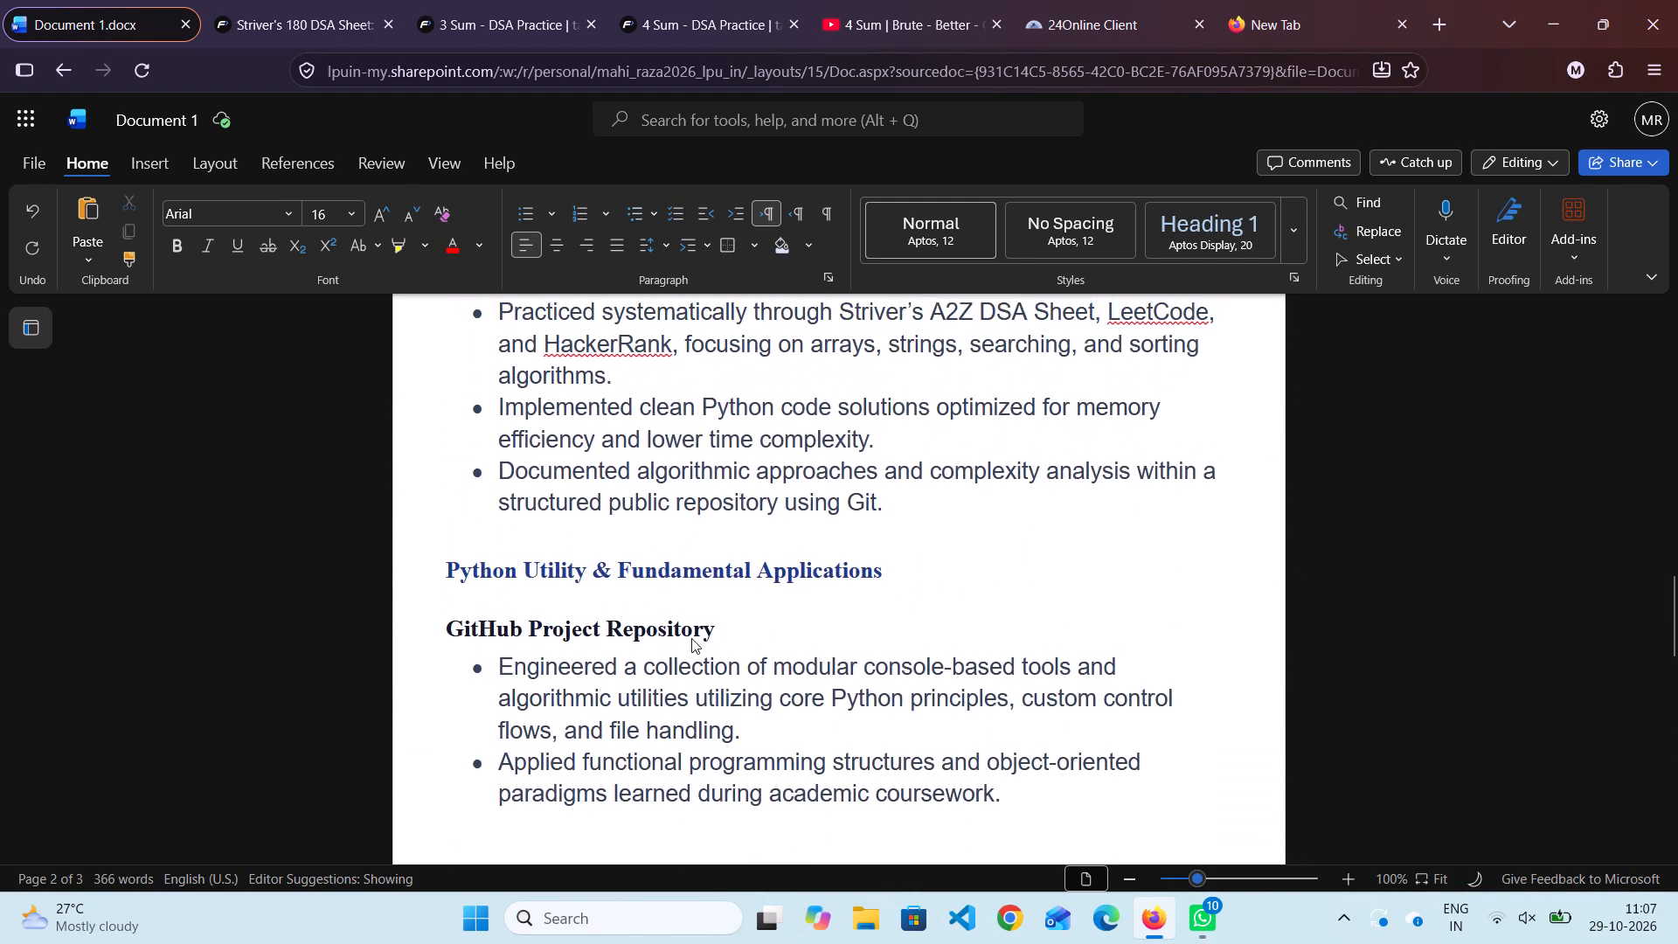
pyautogui.scroll(1, 691, 638)
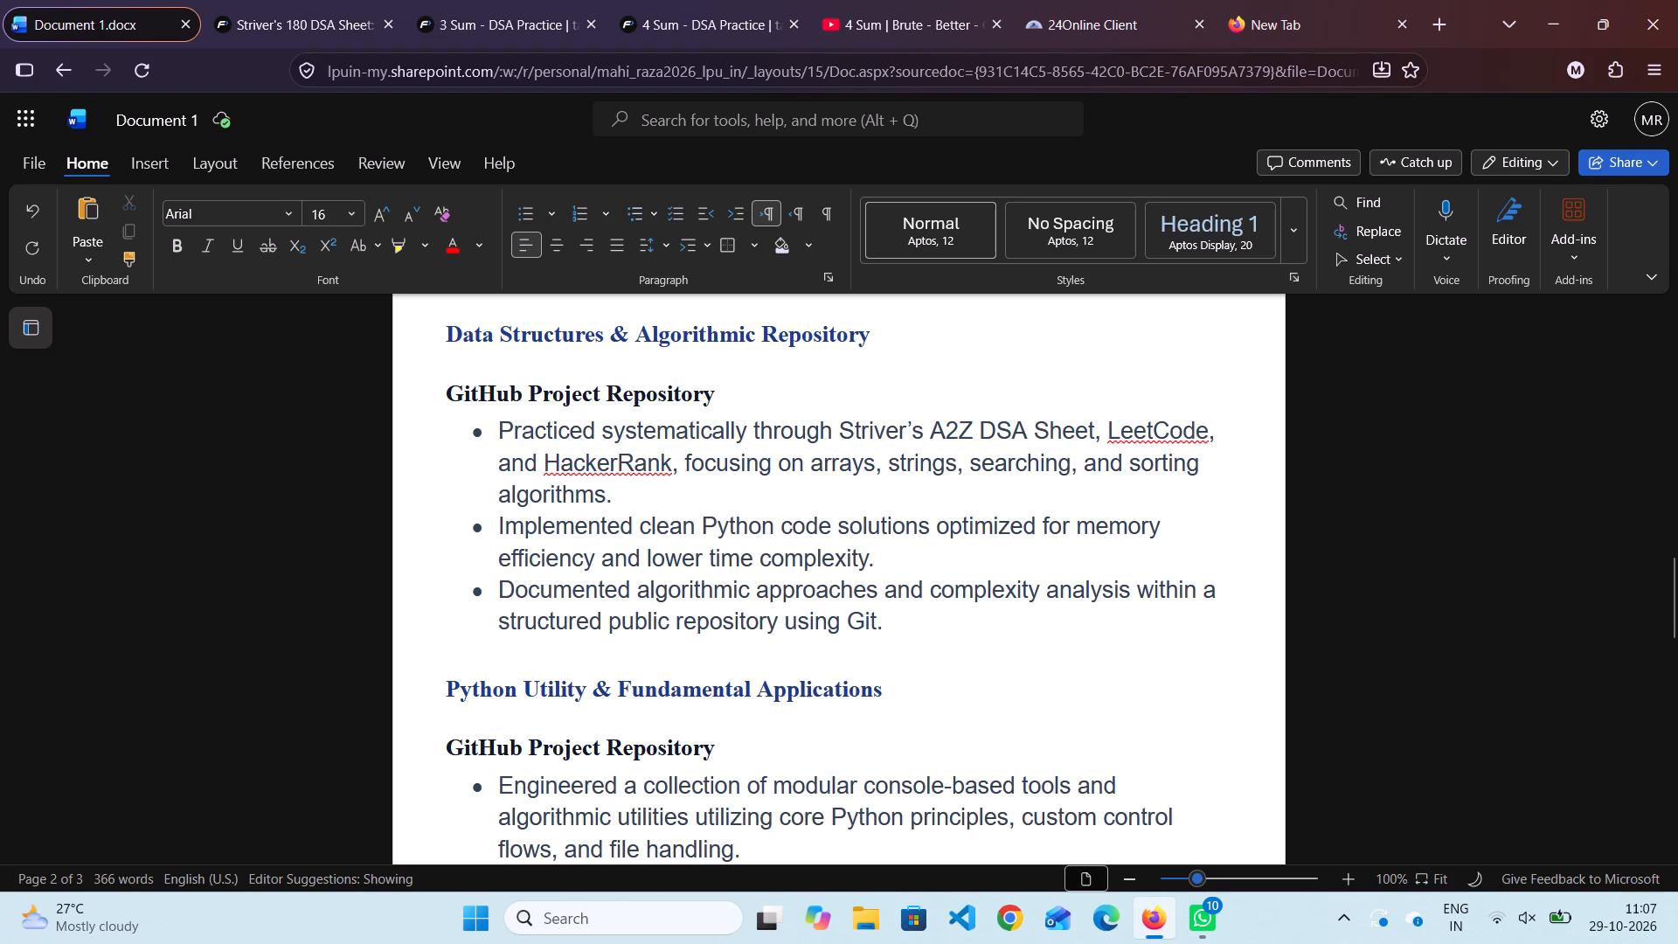
pyautogui.scroll(4, 786, 531)
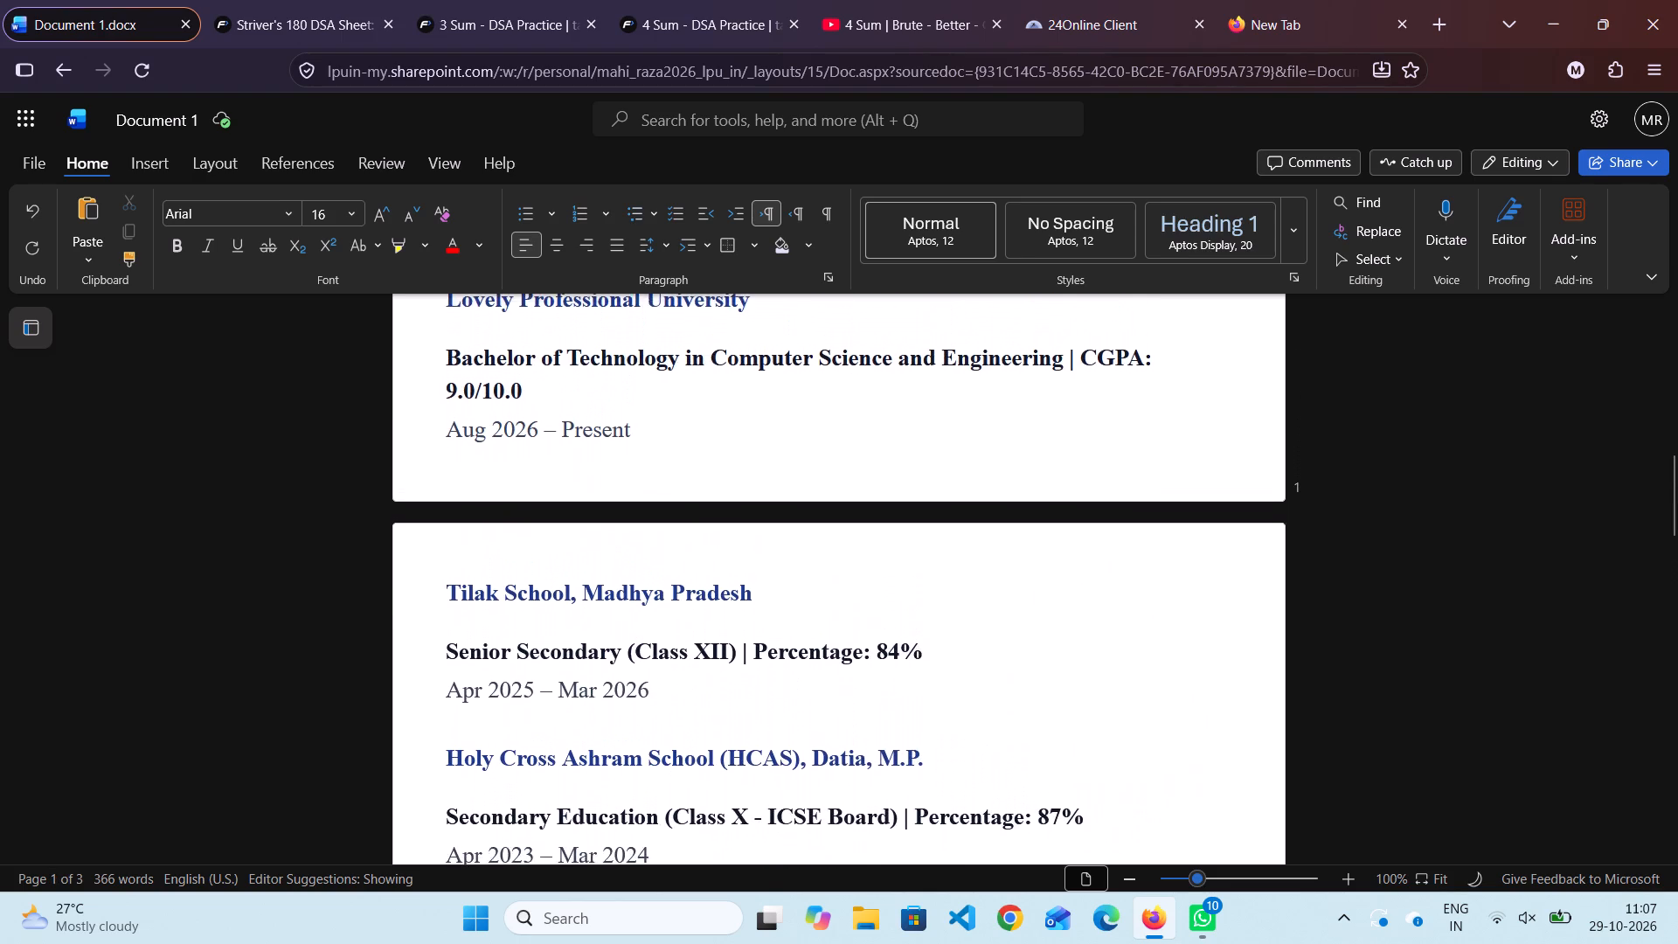
pyautogui.scroll(-1, 786, 531)
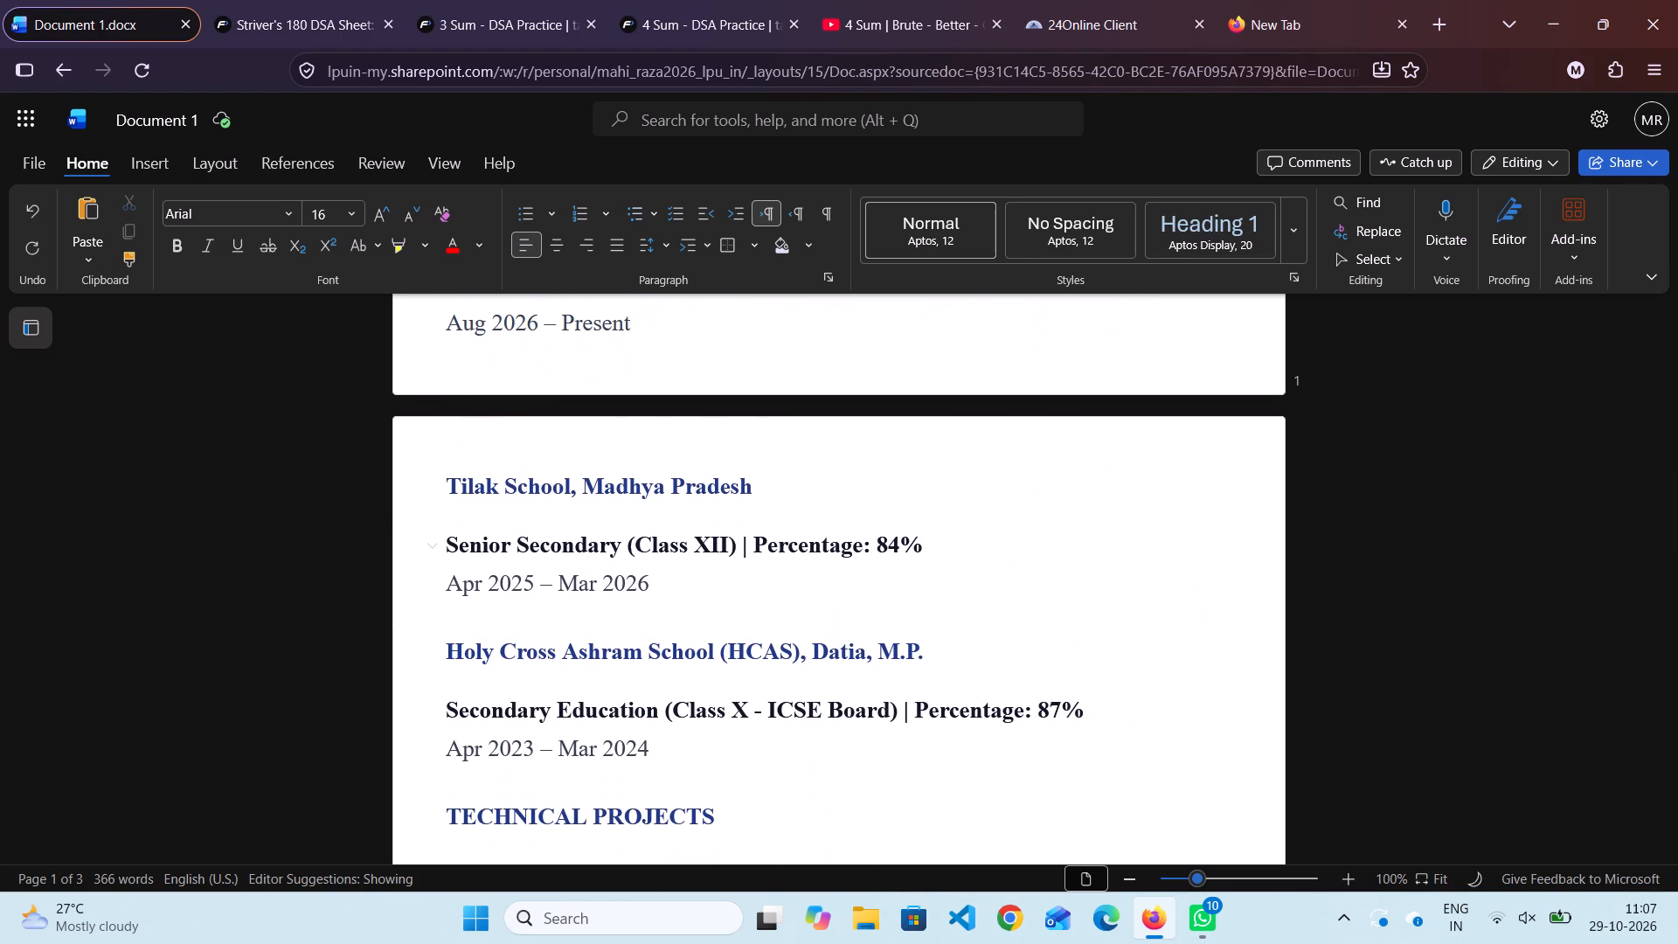
pyautogui.scroll(-2, 786, 531)
pyautogui.hscroll(1, 786, 531)
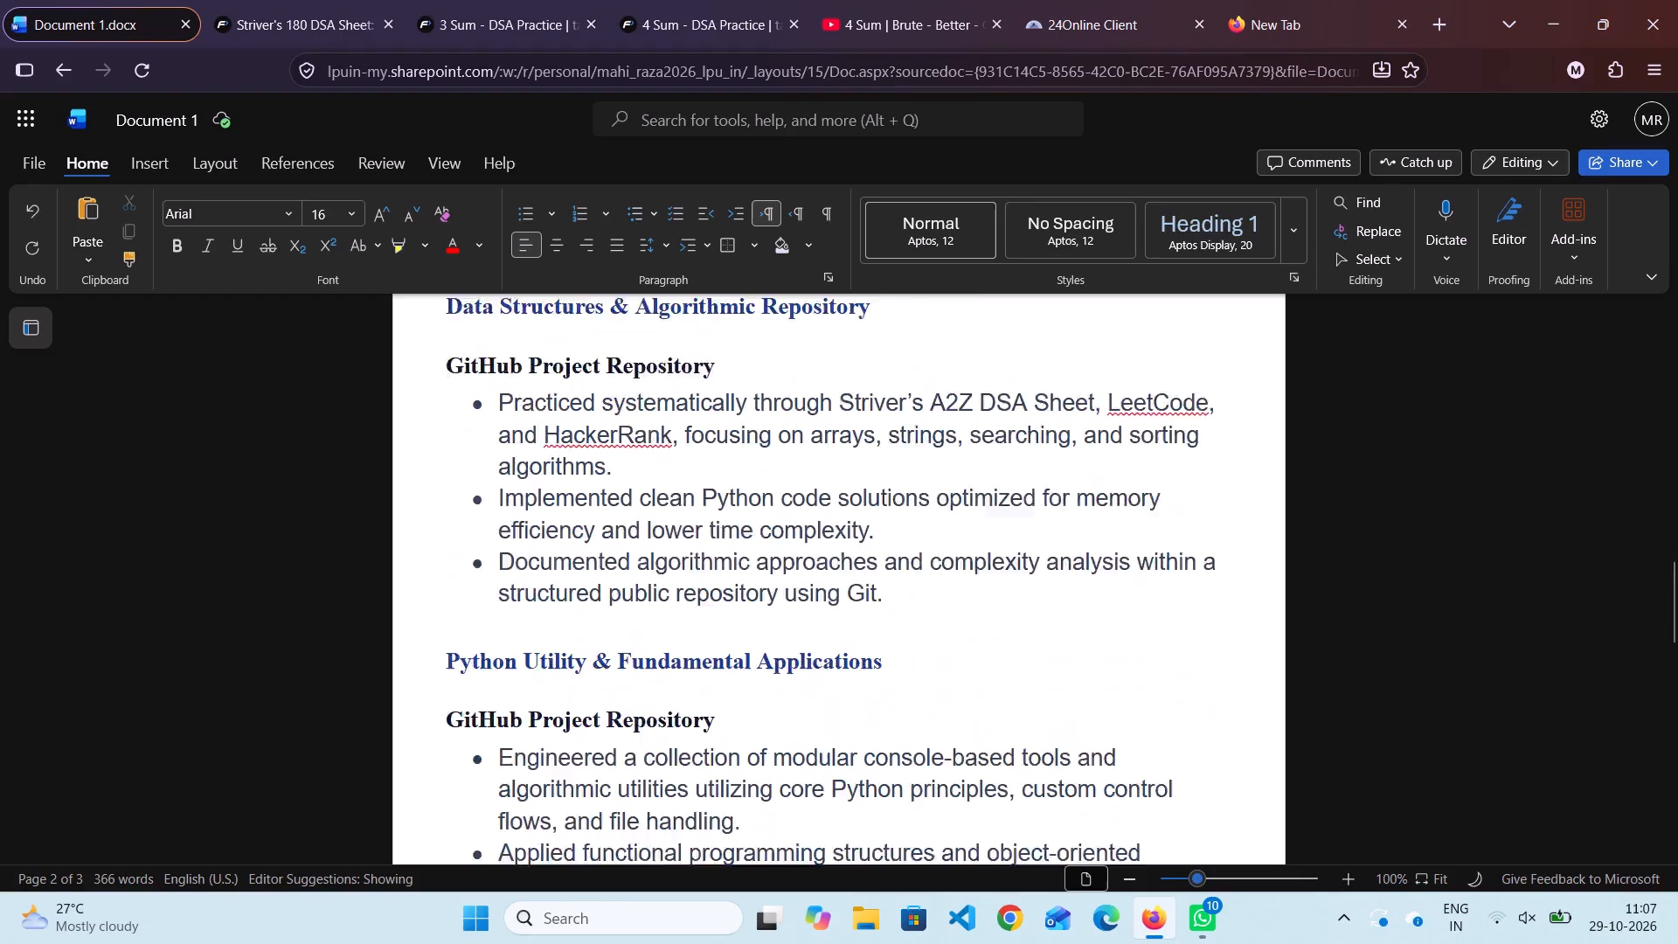
pyautogui.hscroll(1, 786, 531)
pyautogui.scroll(8, 786, 531)
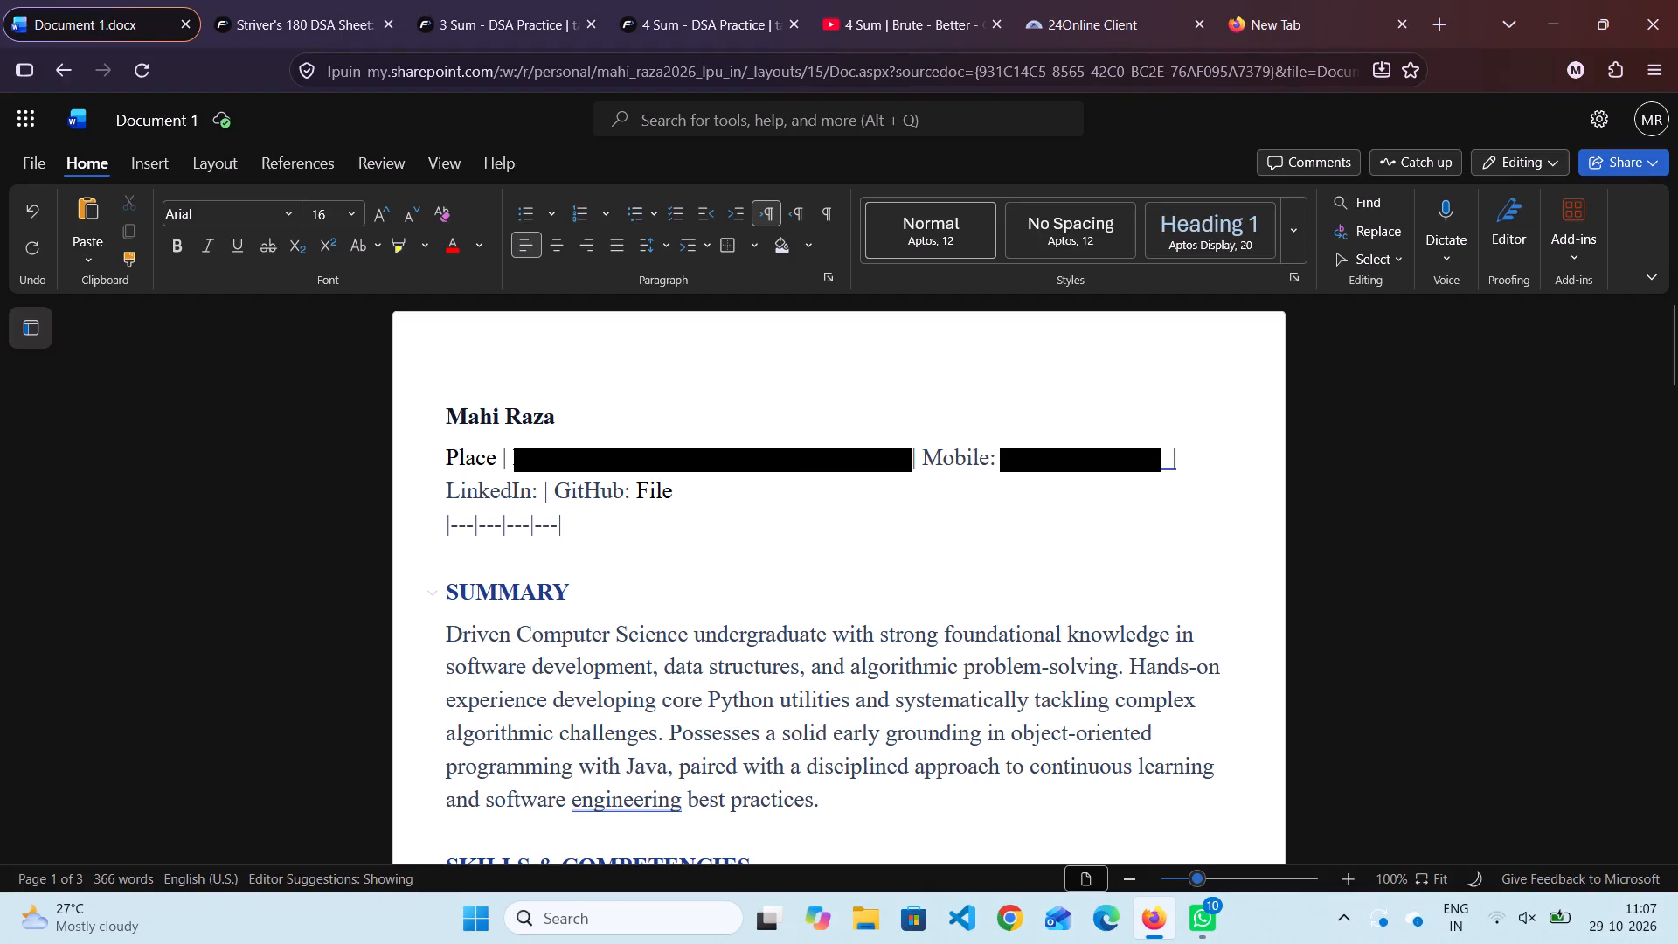
# Delete the "Place |" entry ahead of the email in the résumé's contact details.
pyautogui.moveTo(447, 456); pyautogui.dragTo(586, 455)
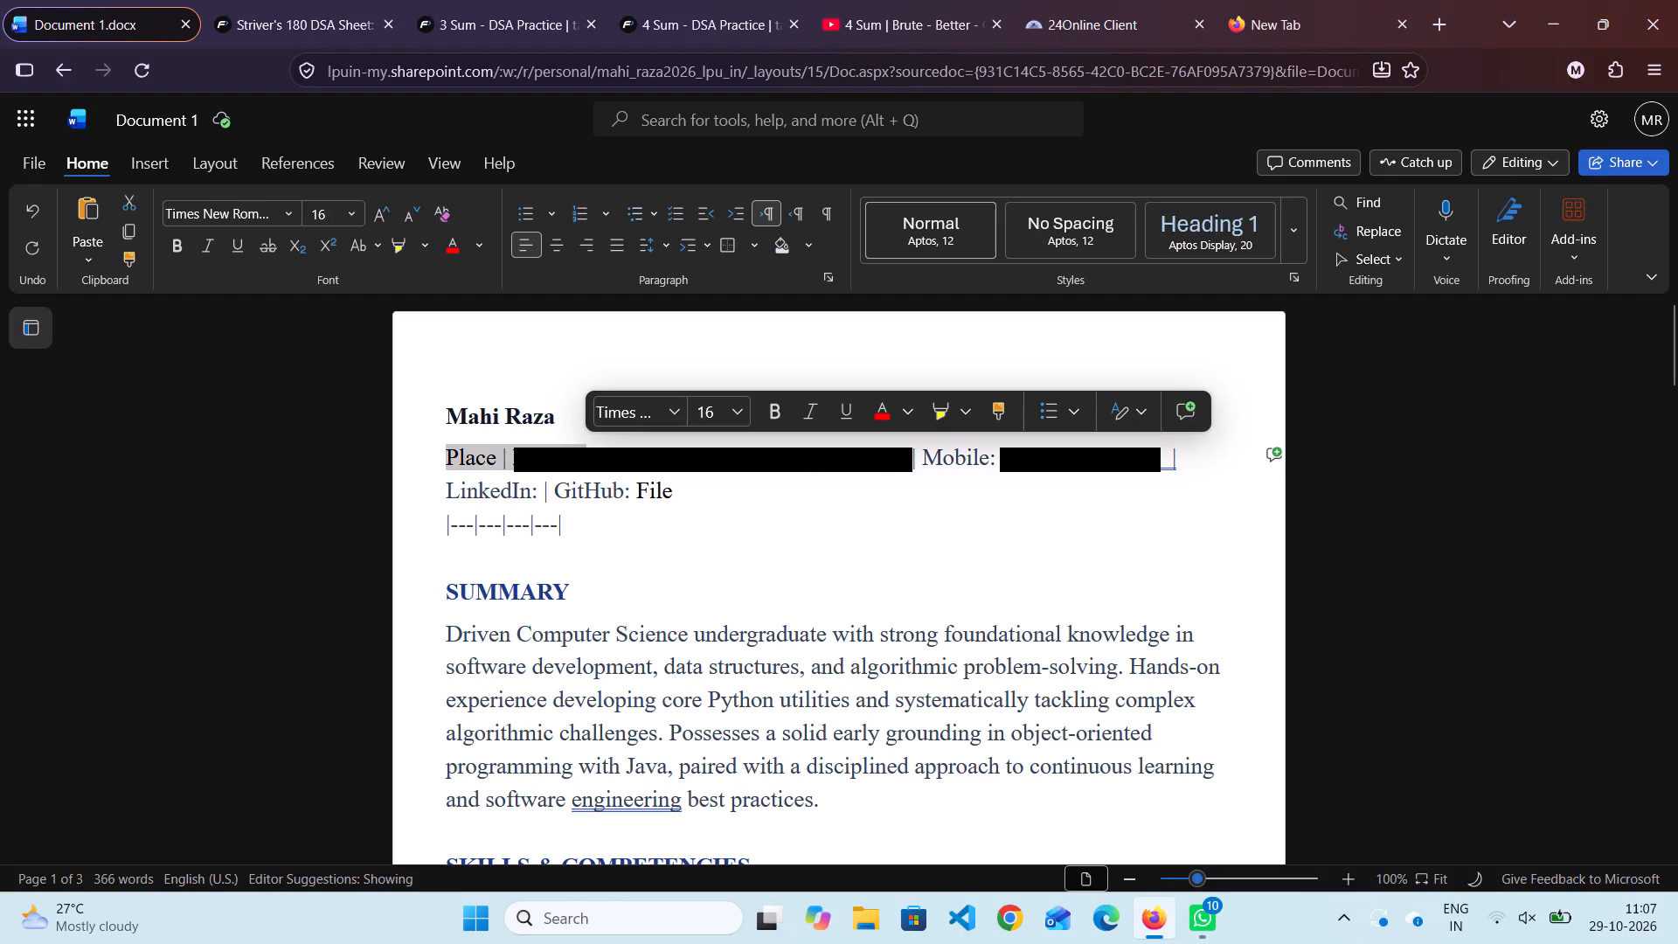
pyautogui.press('BackSpace')
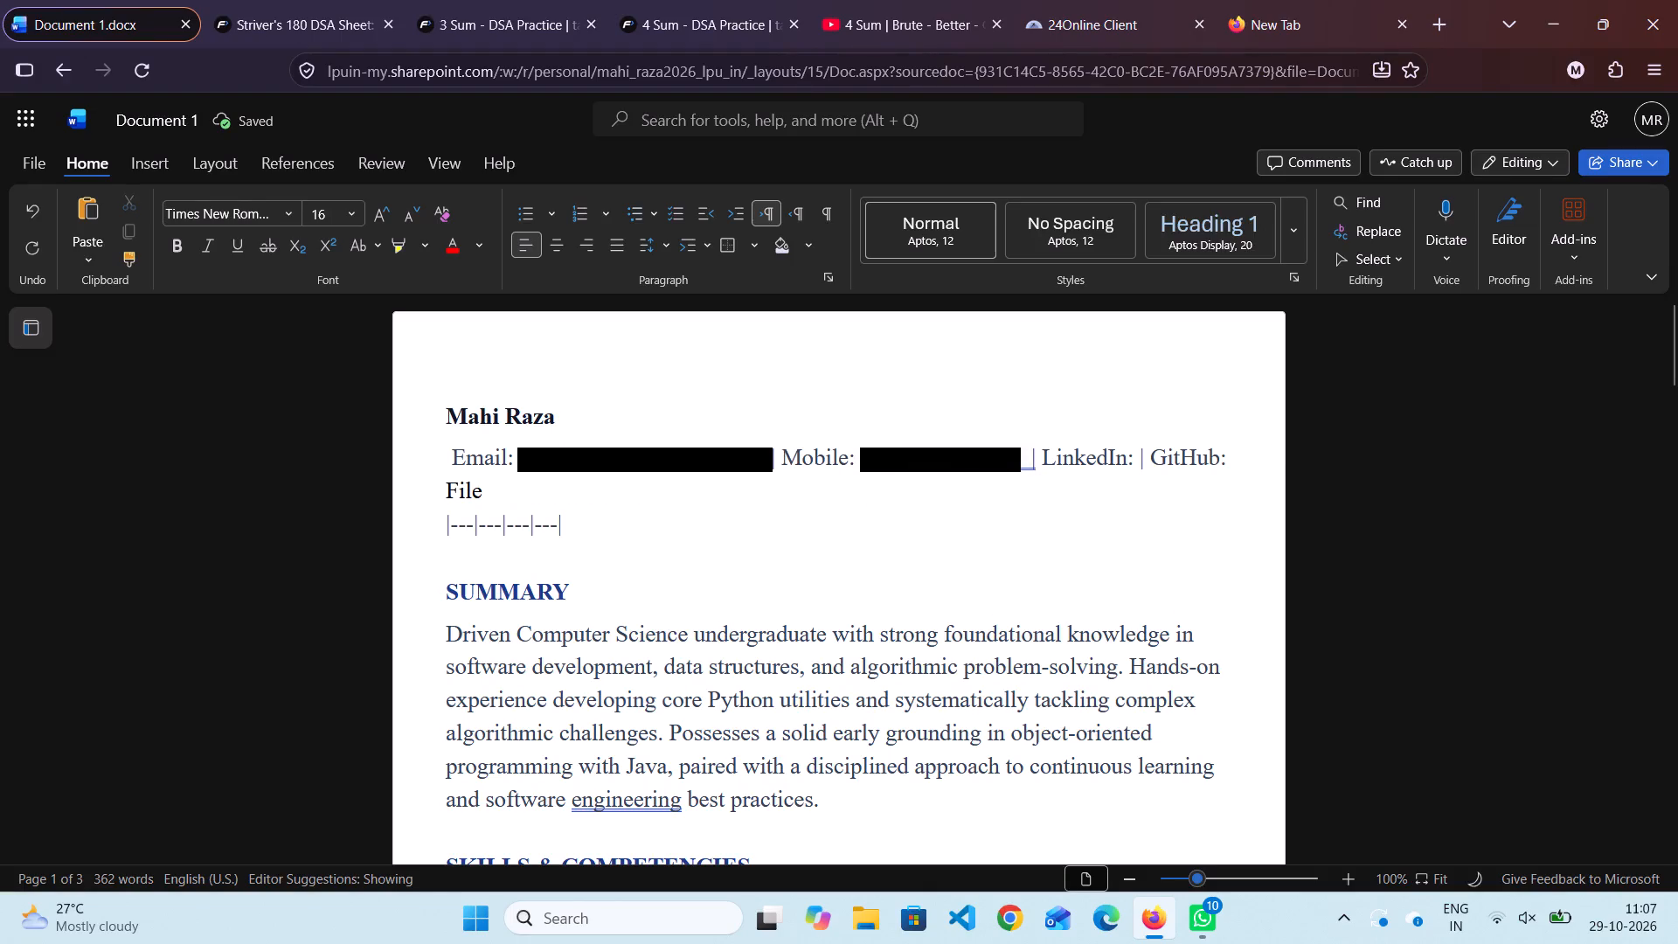
# Move the Mobile entry onto its own line and remove the trailing separator after the email address.
pyautogui.click(783, 459)
pyautogui.press('Return')
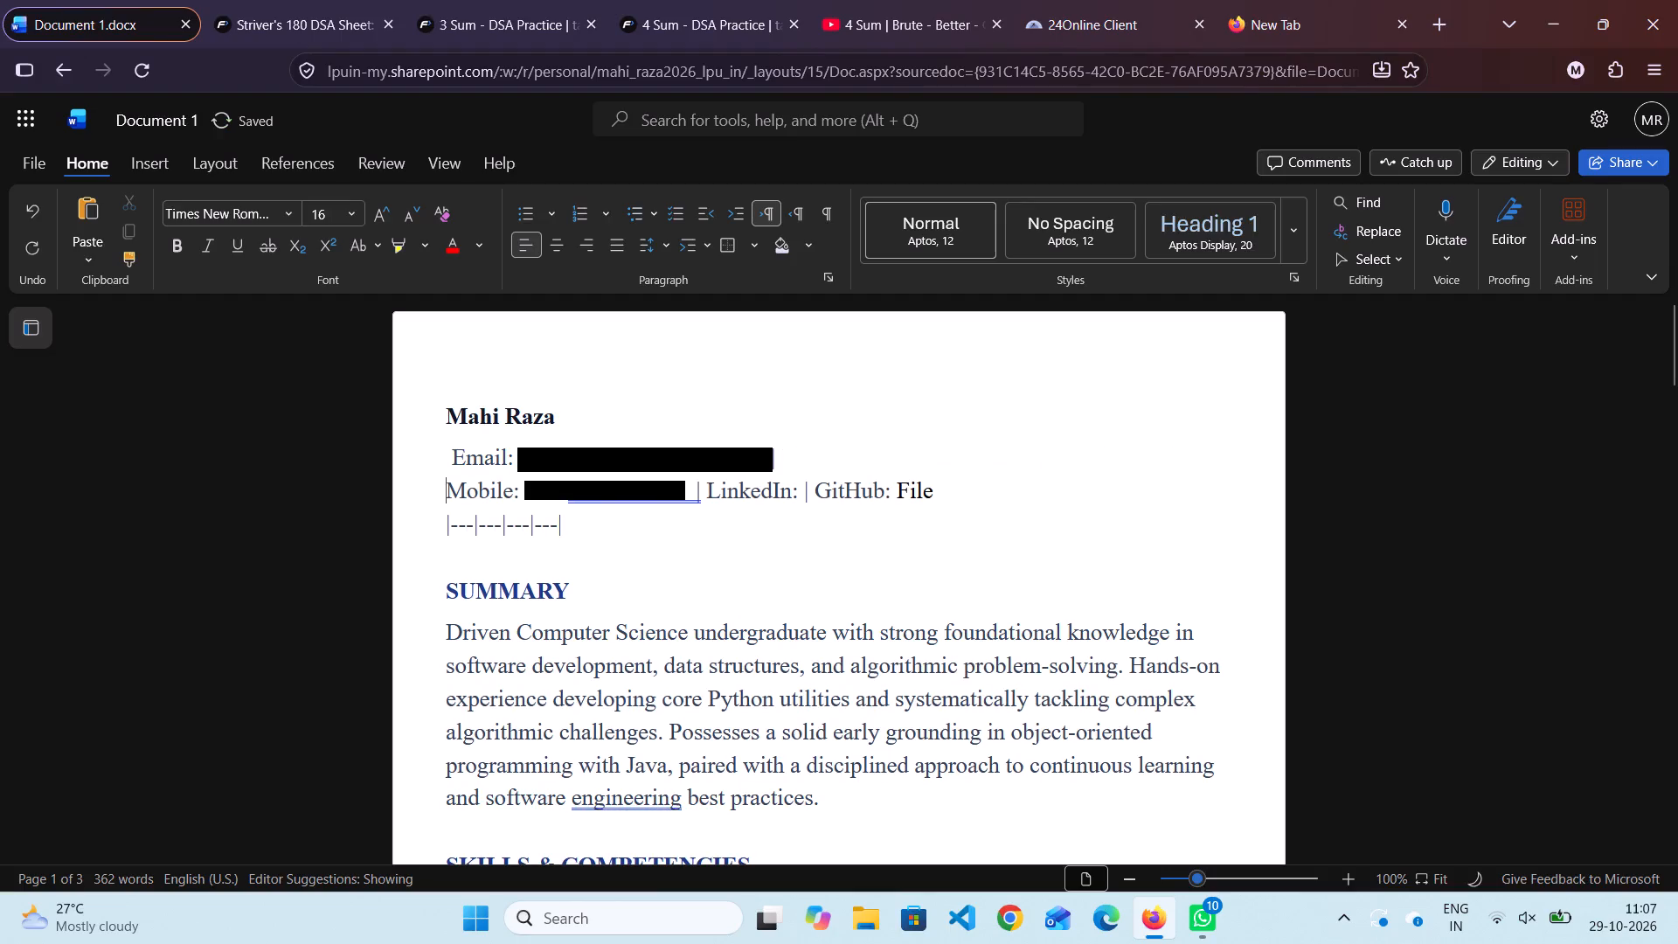
pyautogui.click(812, 459)
pyautogui.press('BackSpace')
pyautogui.press('BackSpace')
# Delete "| LinkedIn: | GitHub: File" after the mobile number in the contact details.
pyautogui.moveTo(696, 491); pyautogui.dragTo(926, 497)
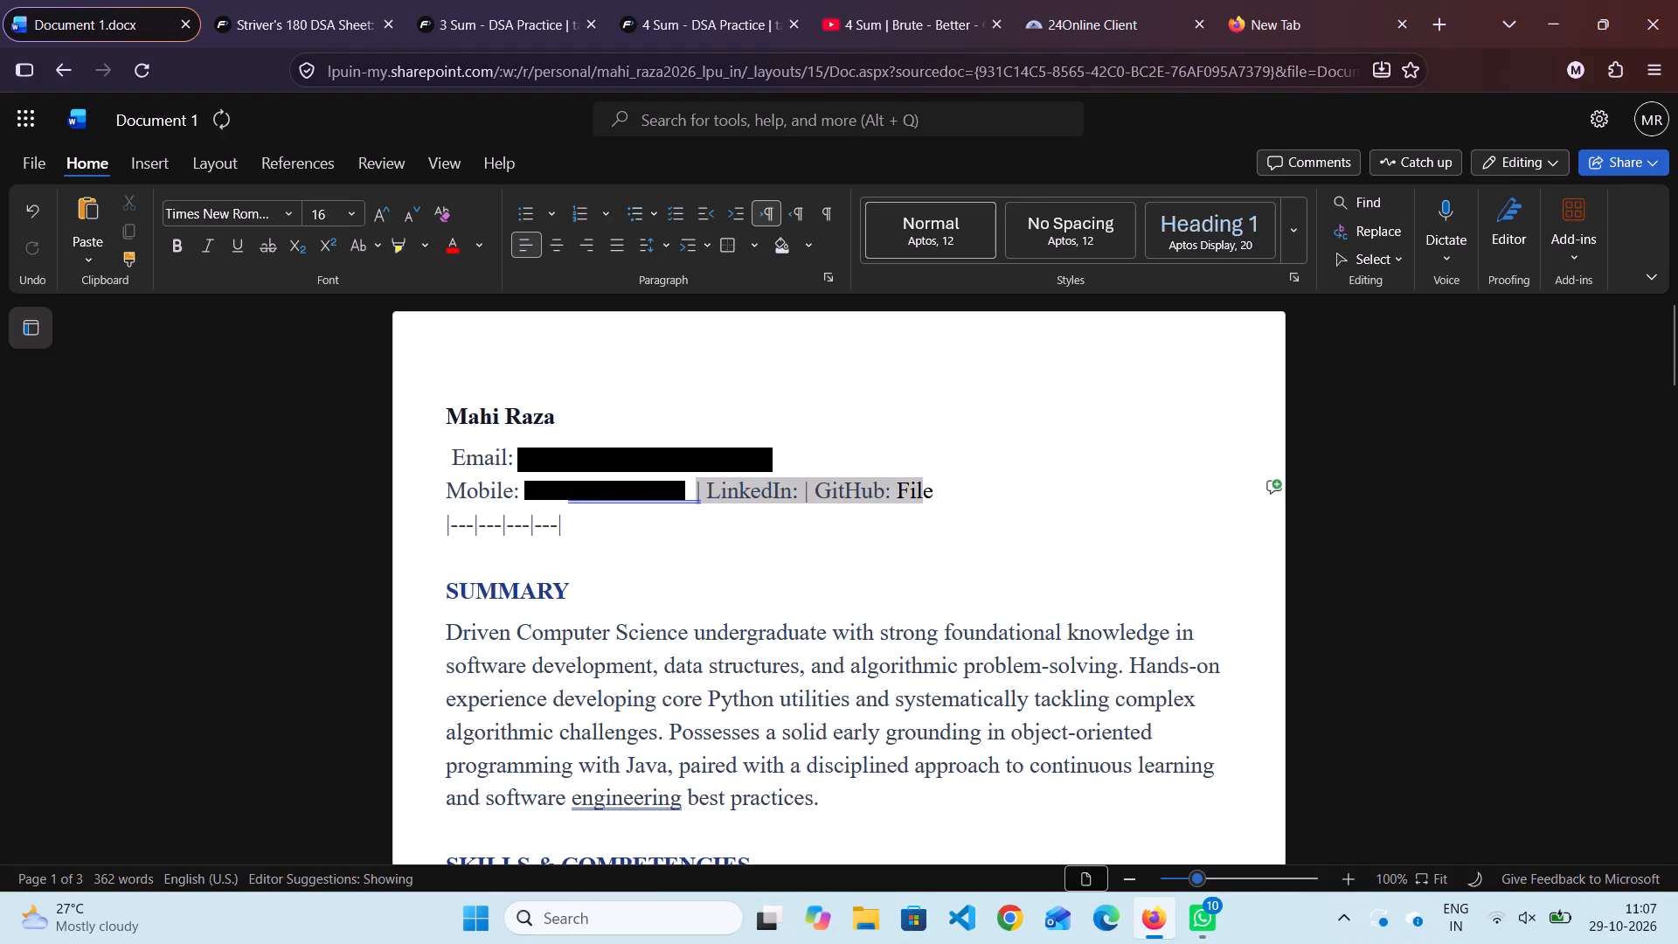
pyautogui.moveTo(926, 497); pyautogui.dragTo(953, 501)
pyautogui.press('BackSpace')
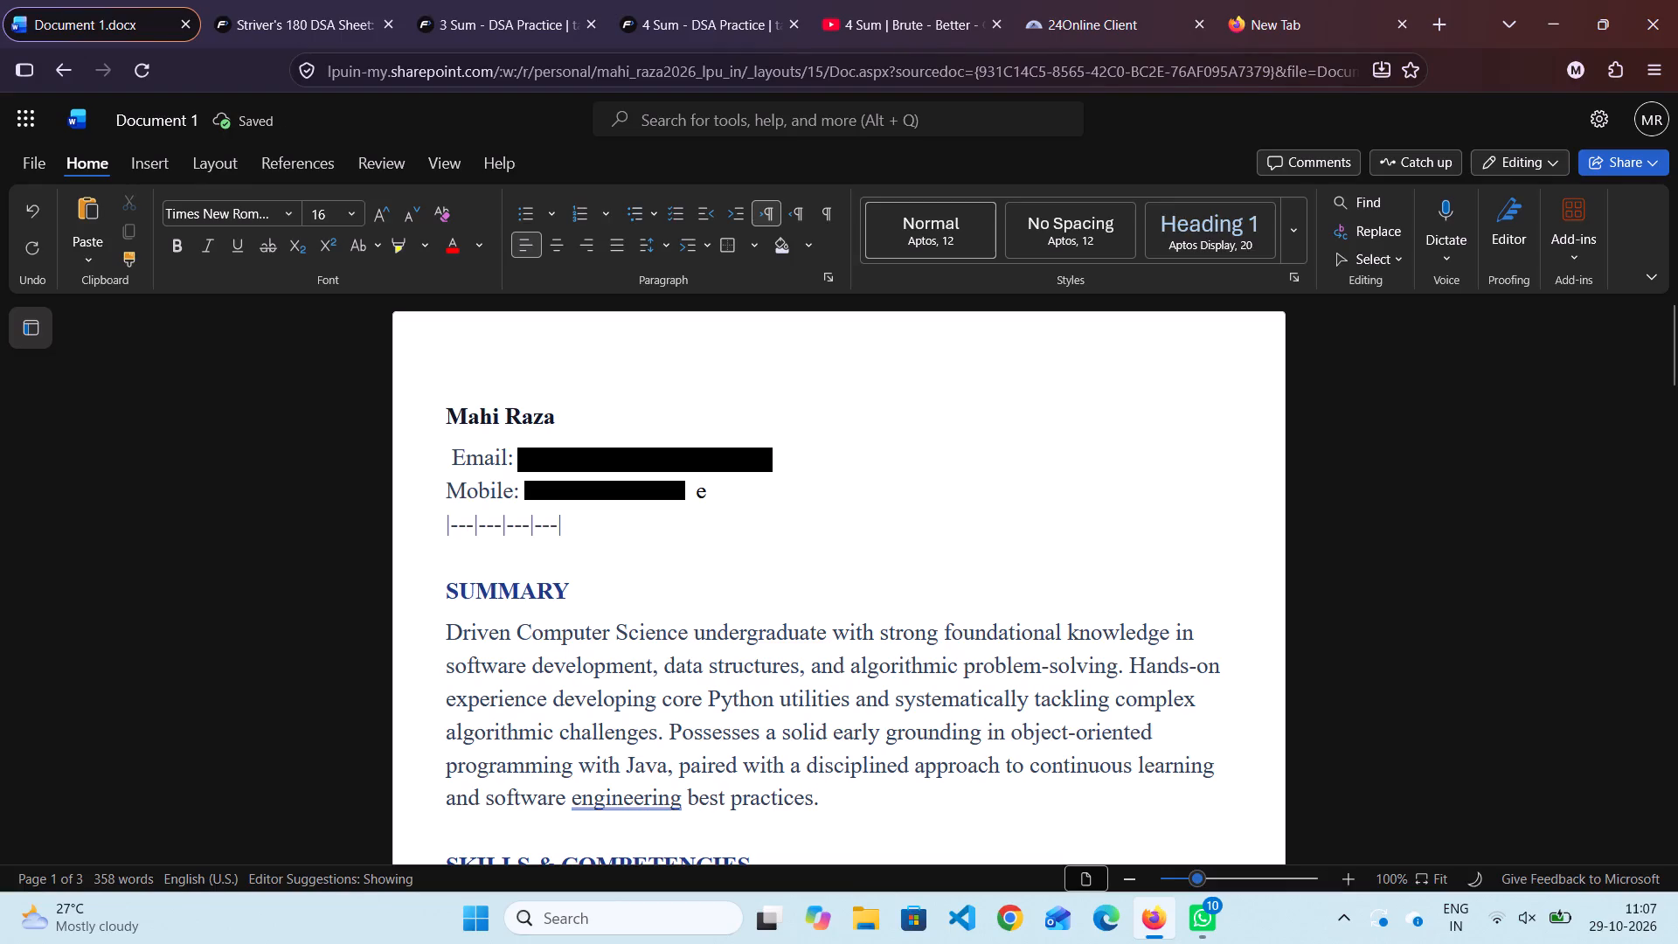
pyautogui.press('BackSpace')
pyautogui.press('Delete')
# Delete the stray "|---|---|---|---|" line above the SUMMARY heading, including the empty line it leaves.
pyautogui.moveTo(448, 524); pyautogui.dragTo(592, 541)
pyautogui.press('BackSpace')
pyautogui.press('BackSpace')
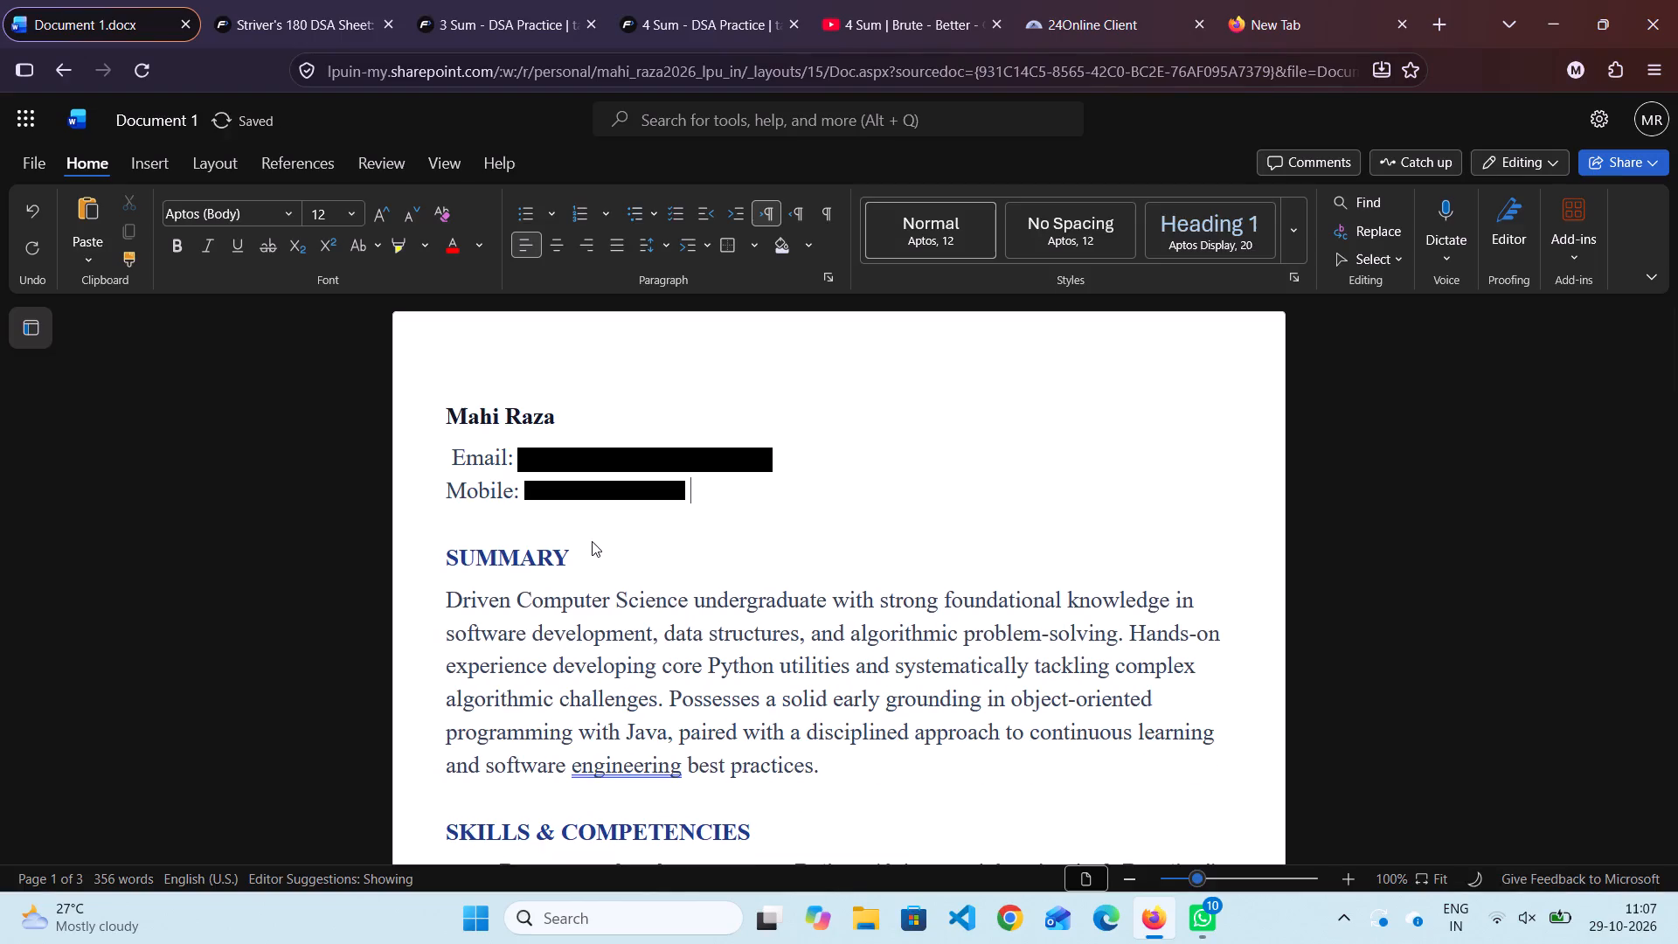
# Delete "| CGPA: 9.0/10.0" and the "Aug 2026 – Present" line from the Bachelor of Technology entry under EDUCATION.
pyautogui.scroll(-2, 605, 660)
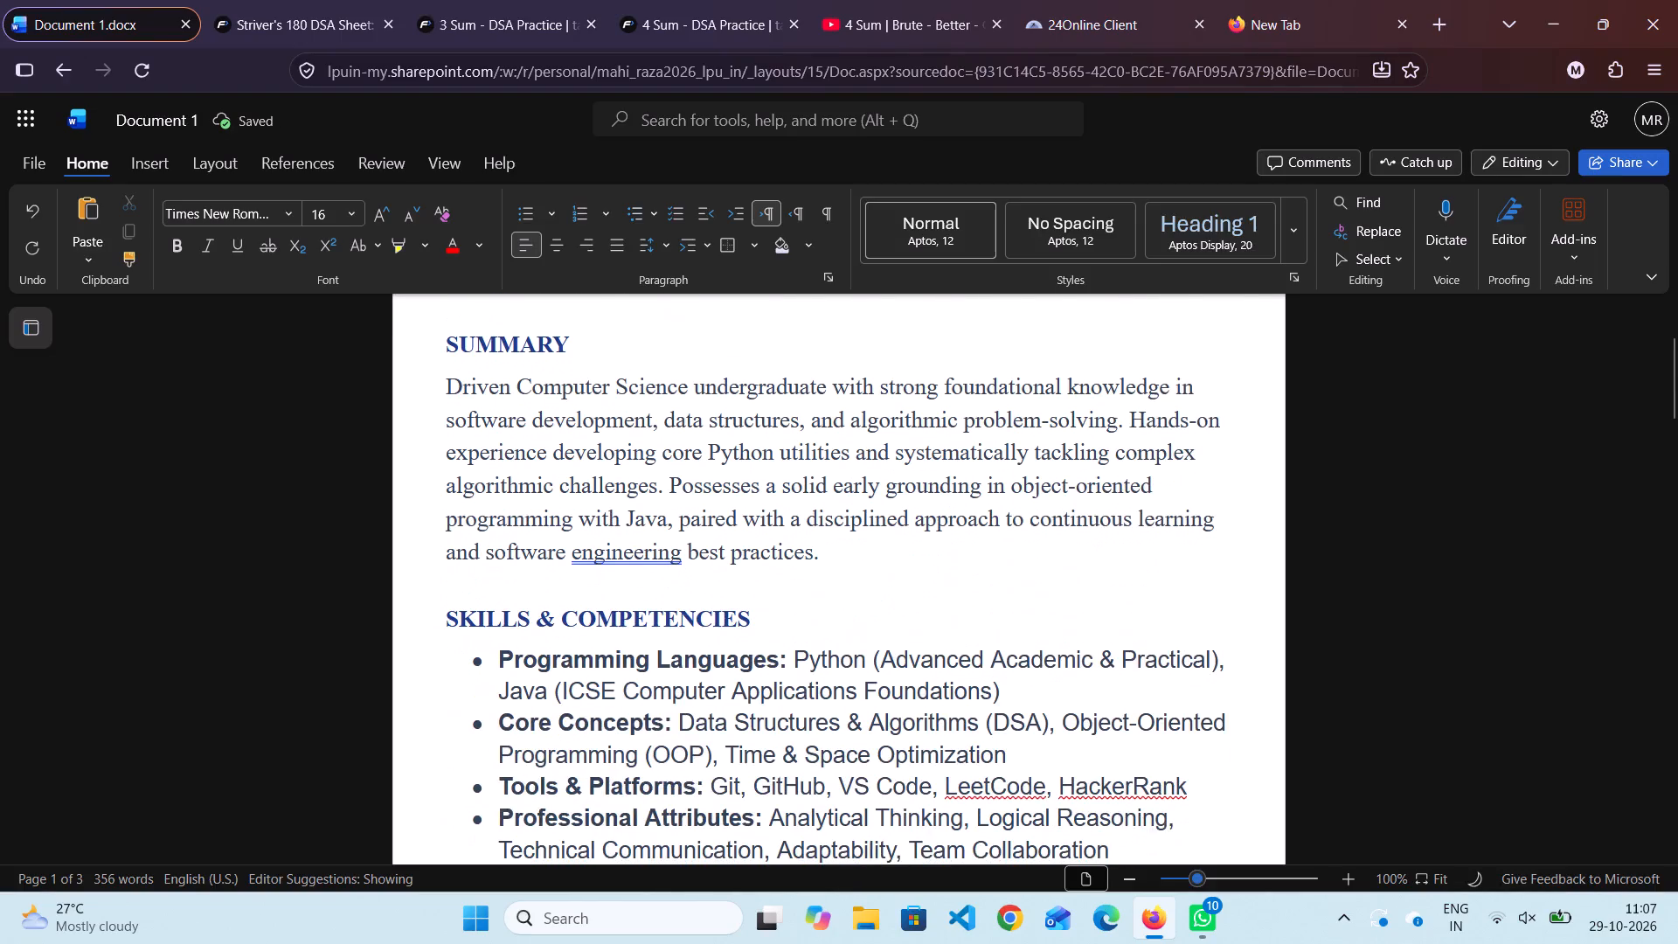
pyautogui.scroll(-4, 605, 660)
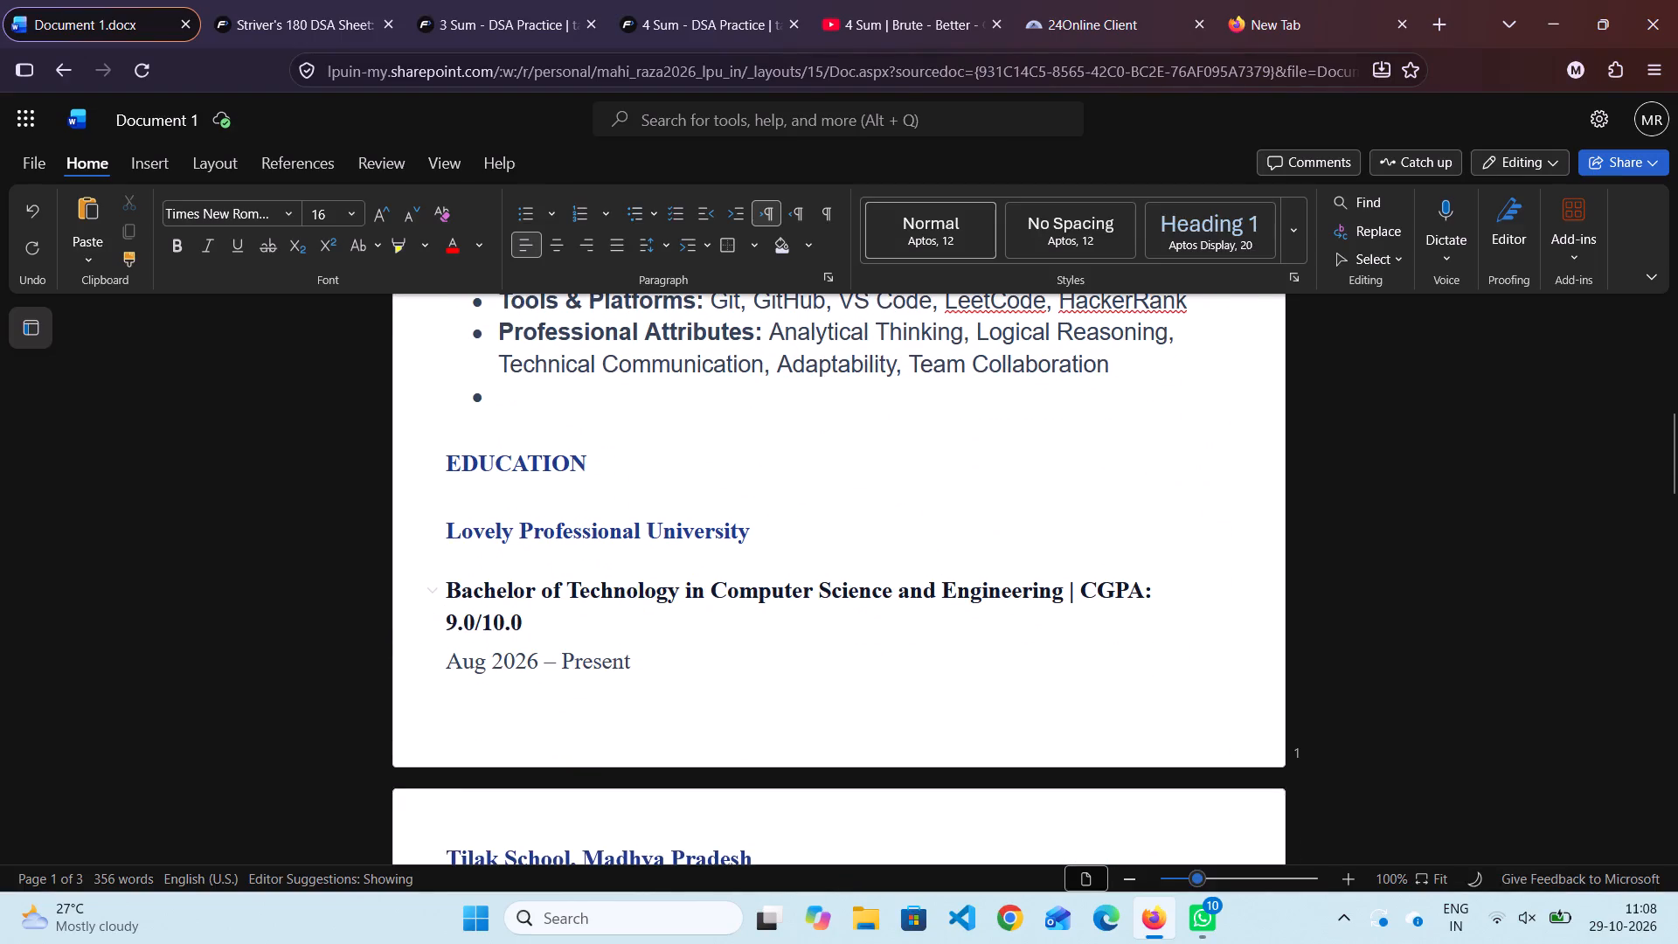
pyautogui.moveTo(448, 621); pyautogui.dragTo(579, 607)
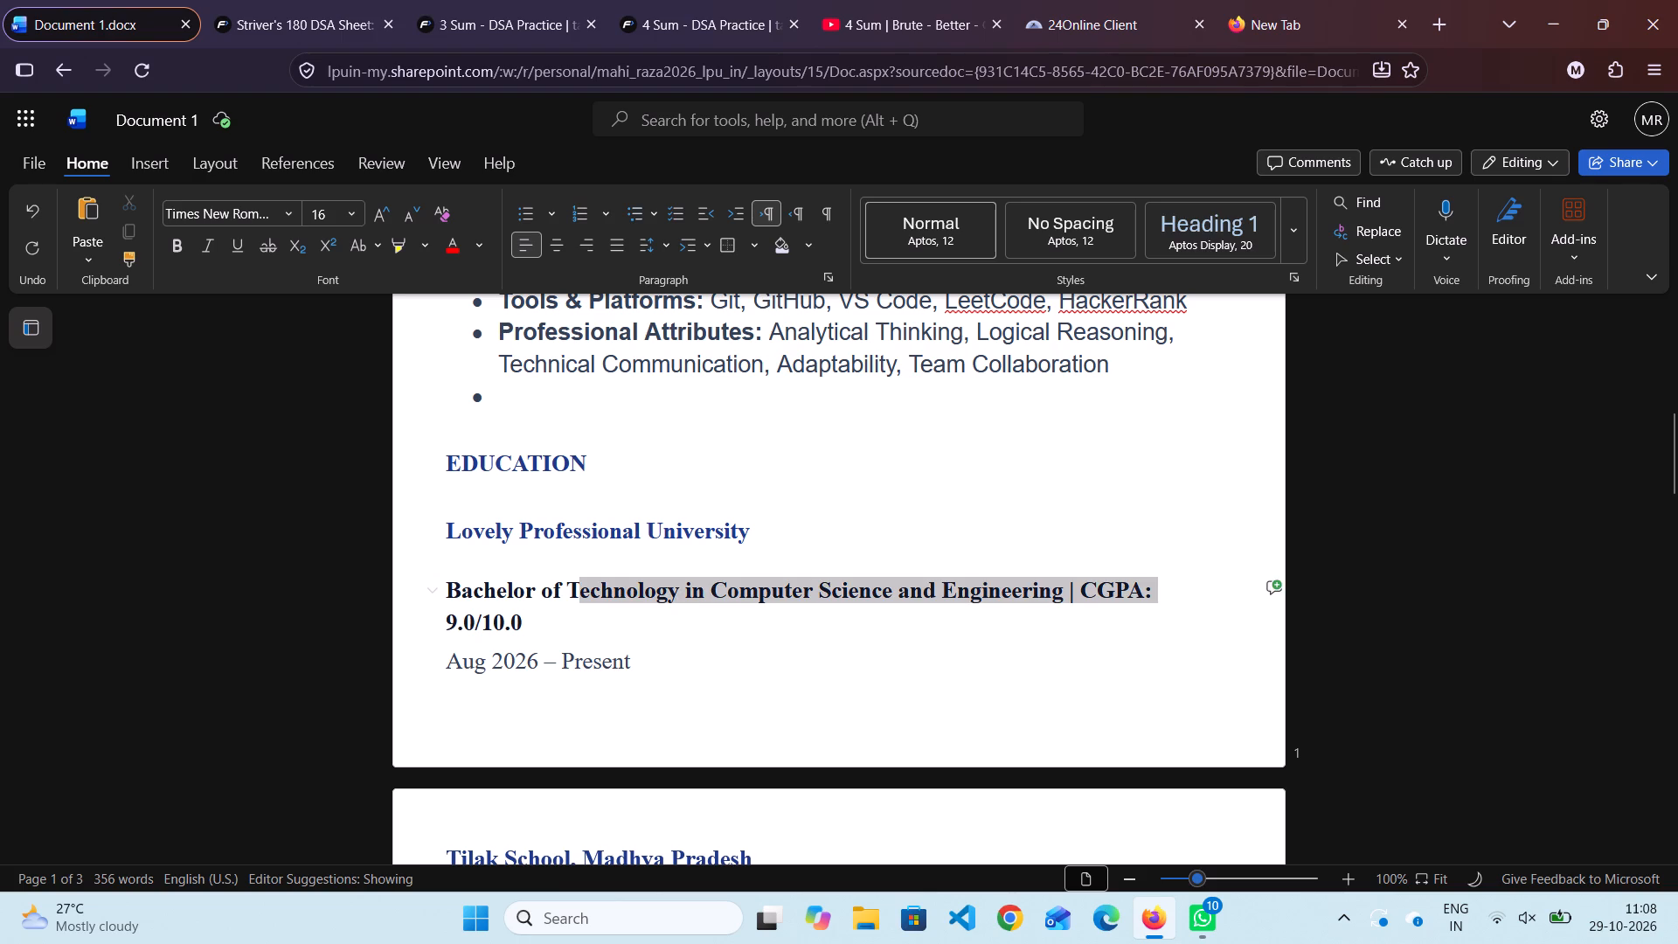
pyautogui.moveTo(579, 607); pyautogui.dragTo(531, 630)
pyautogui.press('BackSpace')
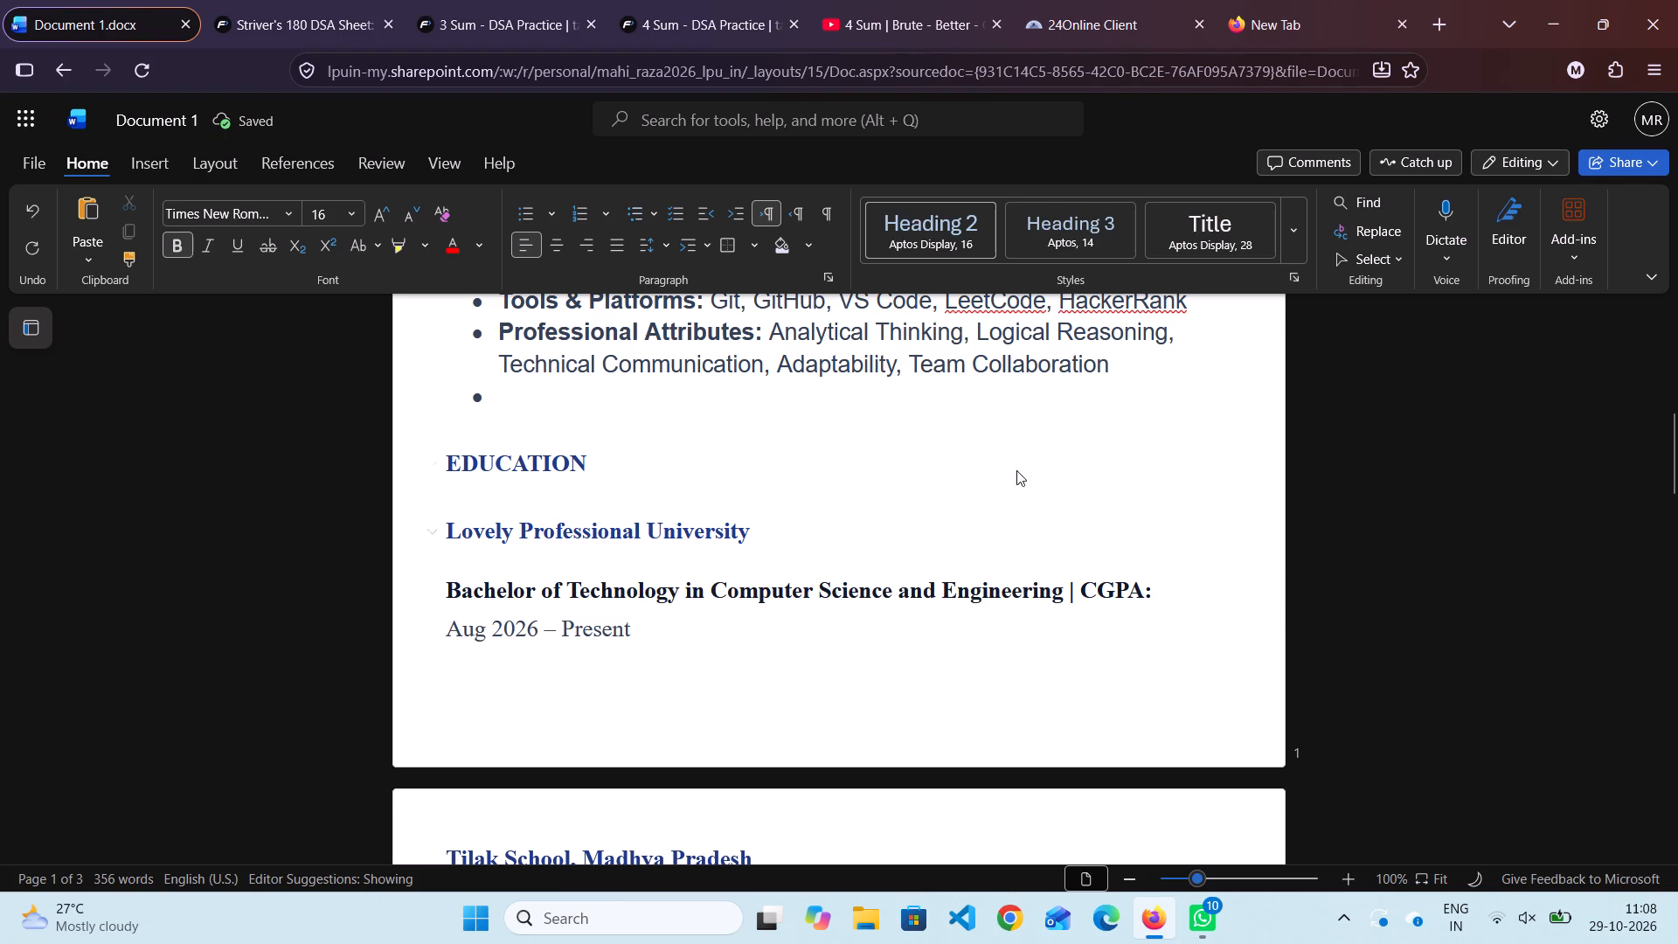
pyautogui.moveTo(1065, 587); pyautogui.dragTo(1167, 610)
pyautogui.press('BackSpace')
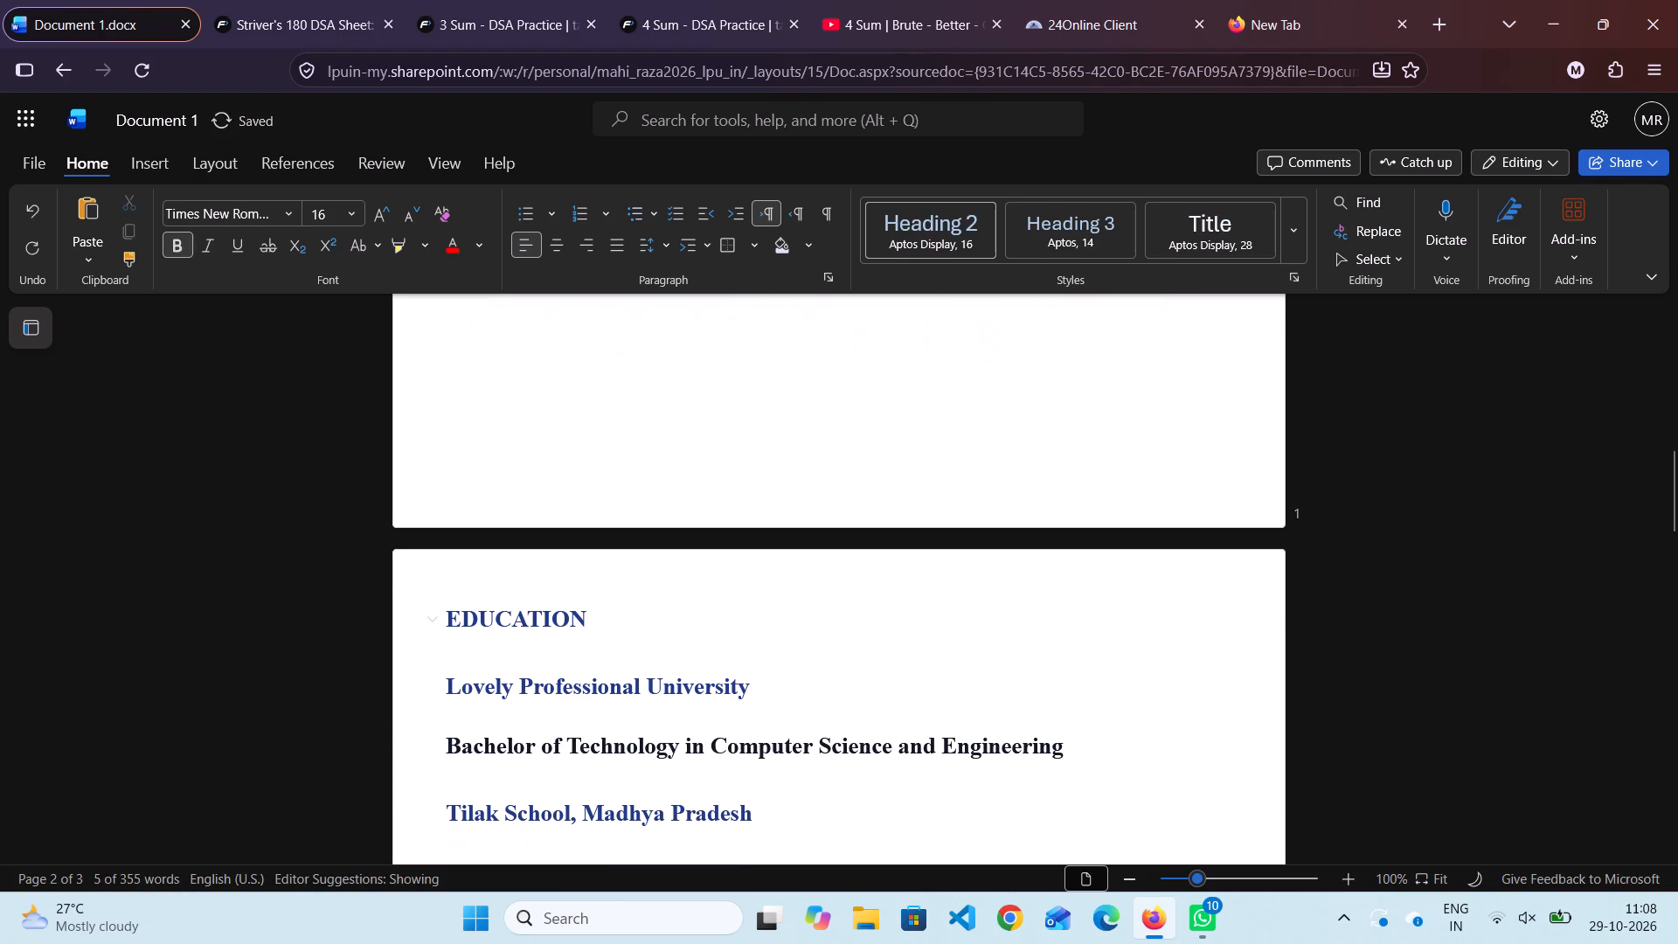
# Remove the empty bullet at the end of the SKILLS & COMPETENCIES list.
pyautogui.hscroll(1, 880, 629)
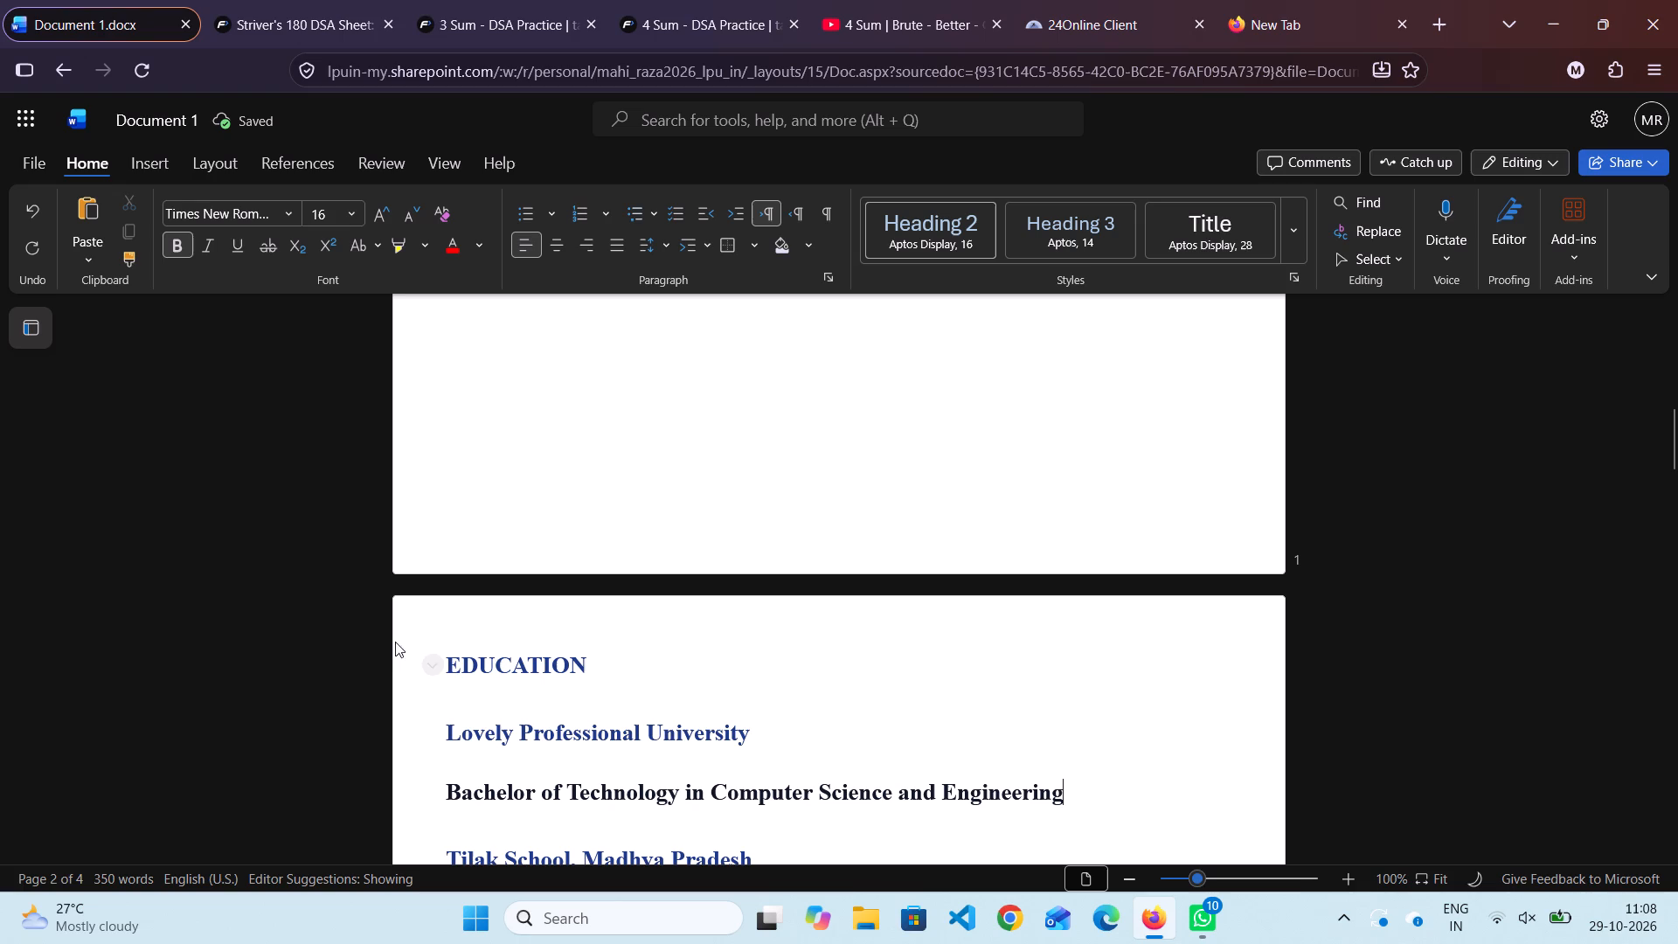
pyautogui.scroll(2, 680, 473)
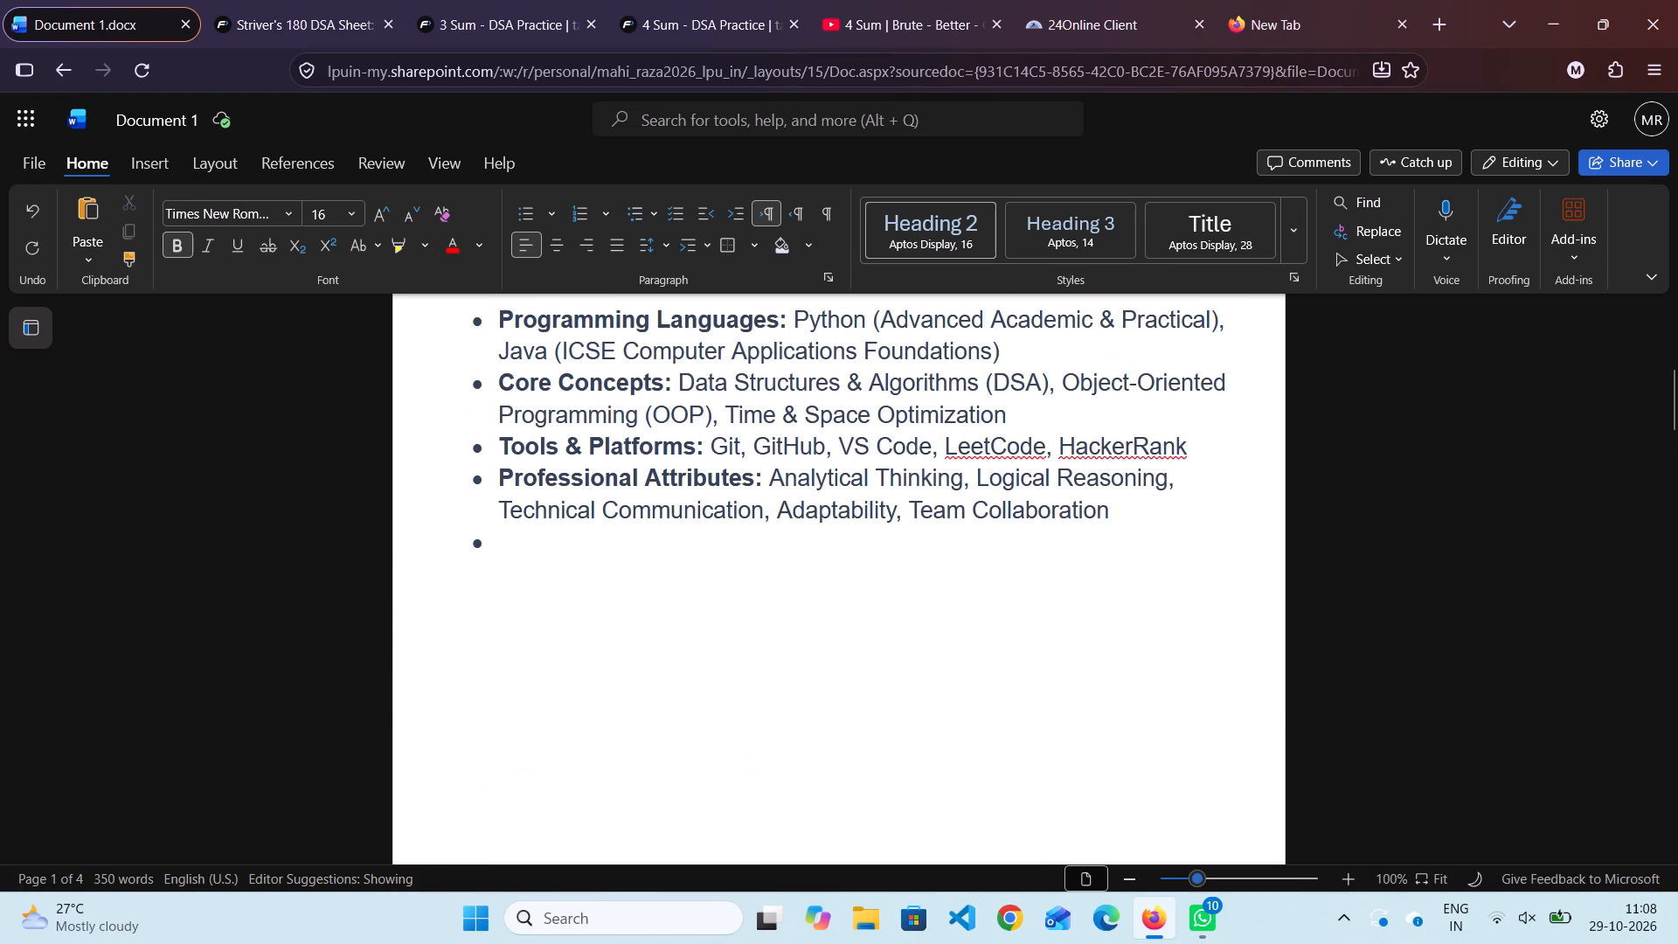
pyautogui.scroll(1, 680, 473)
pyautogui.click(510, 551)
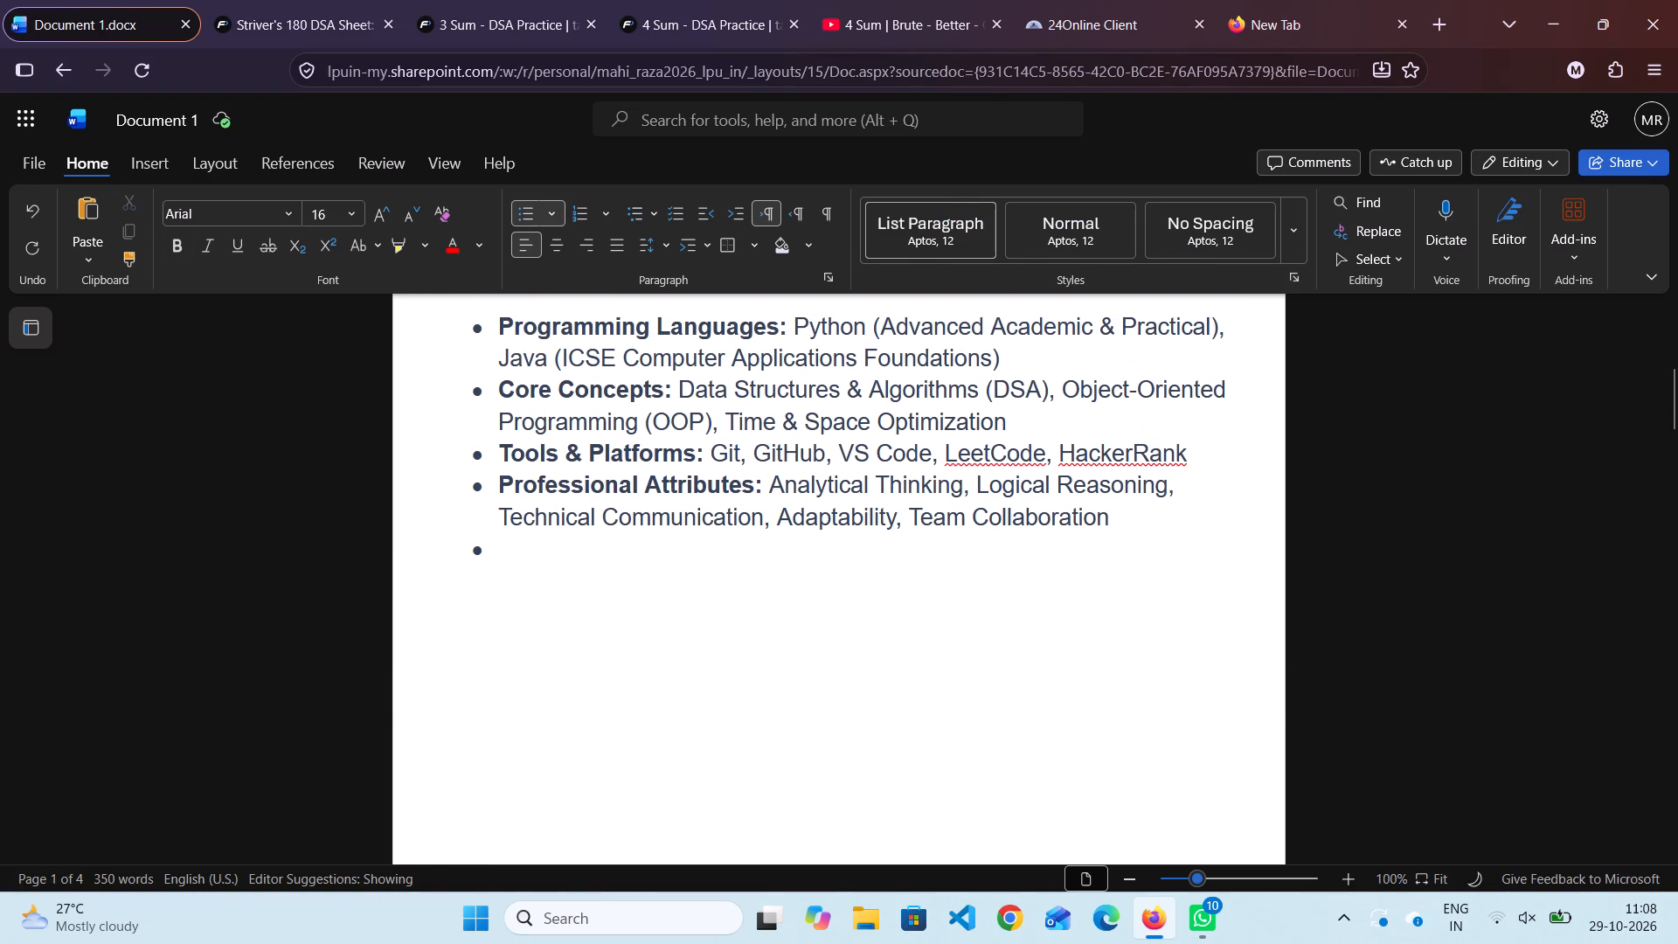
pyautogui.press('BackSpace')
pyautogui.press('BackSpace')
pyautogui.scroll(1, 510, 551)
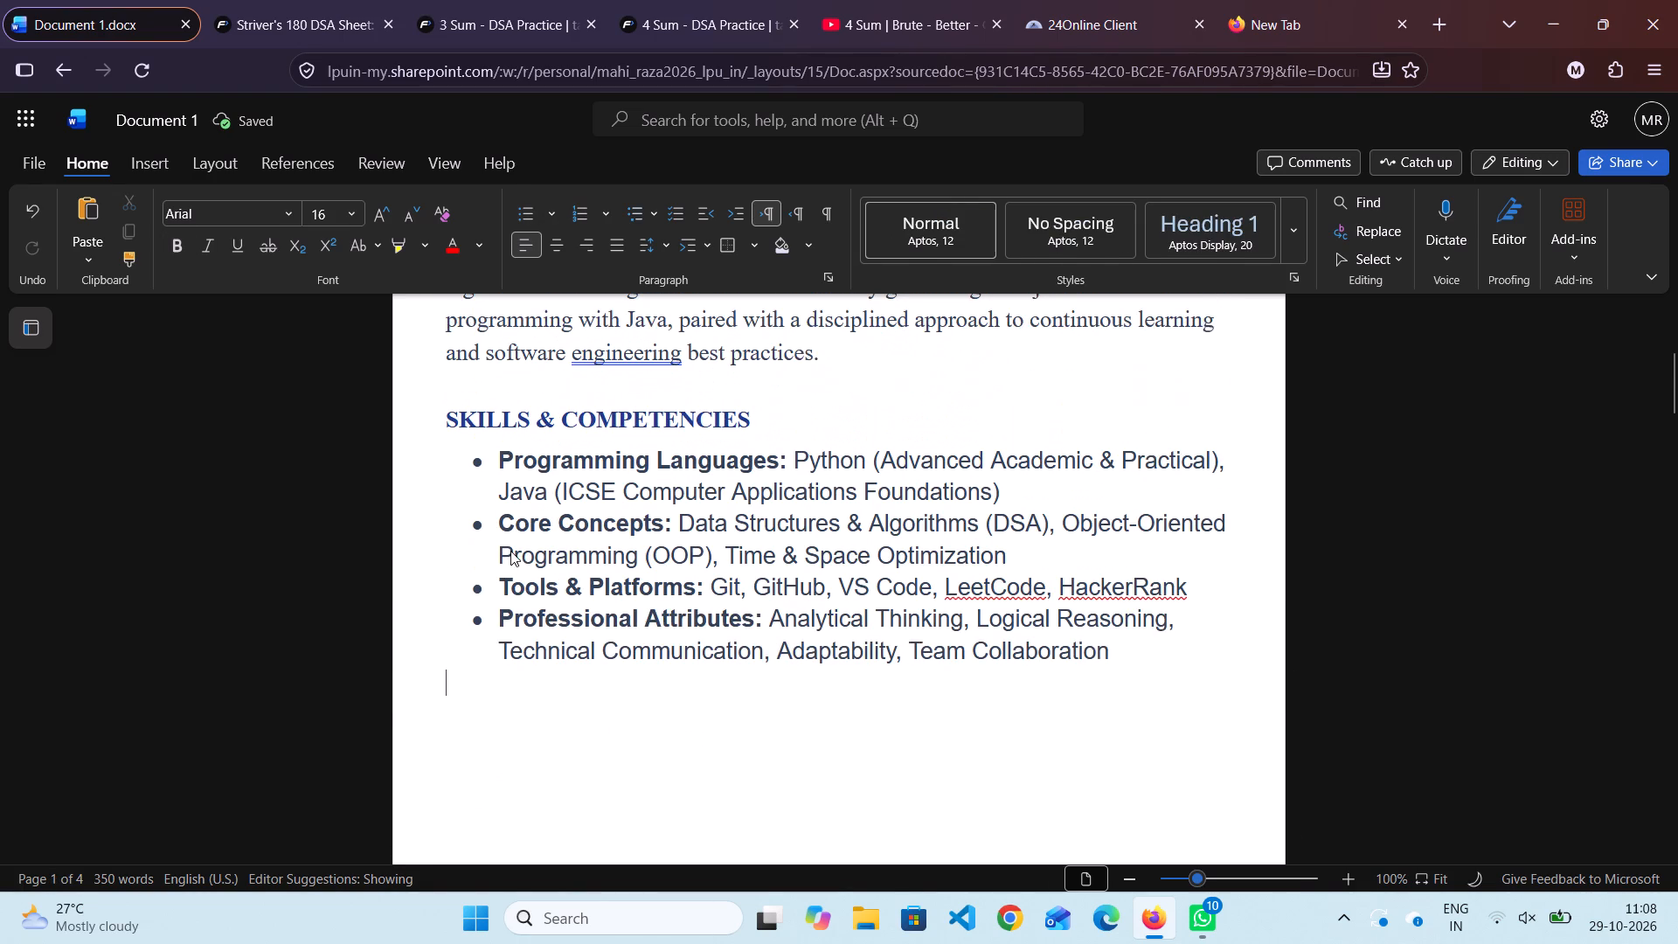
pyautogui.scroll(1, 510, 551)
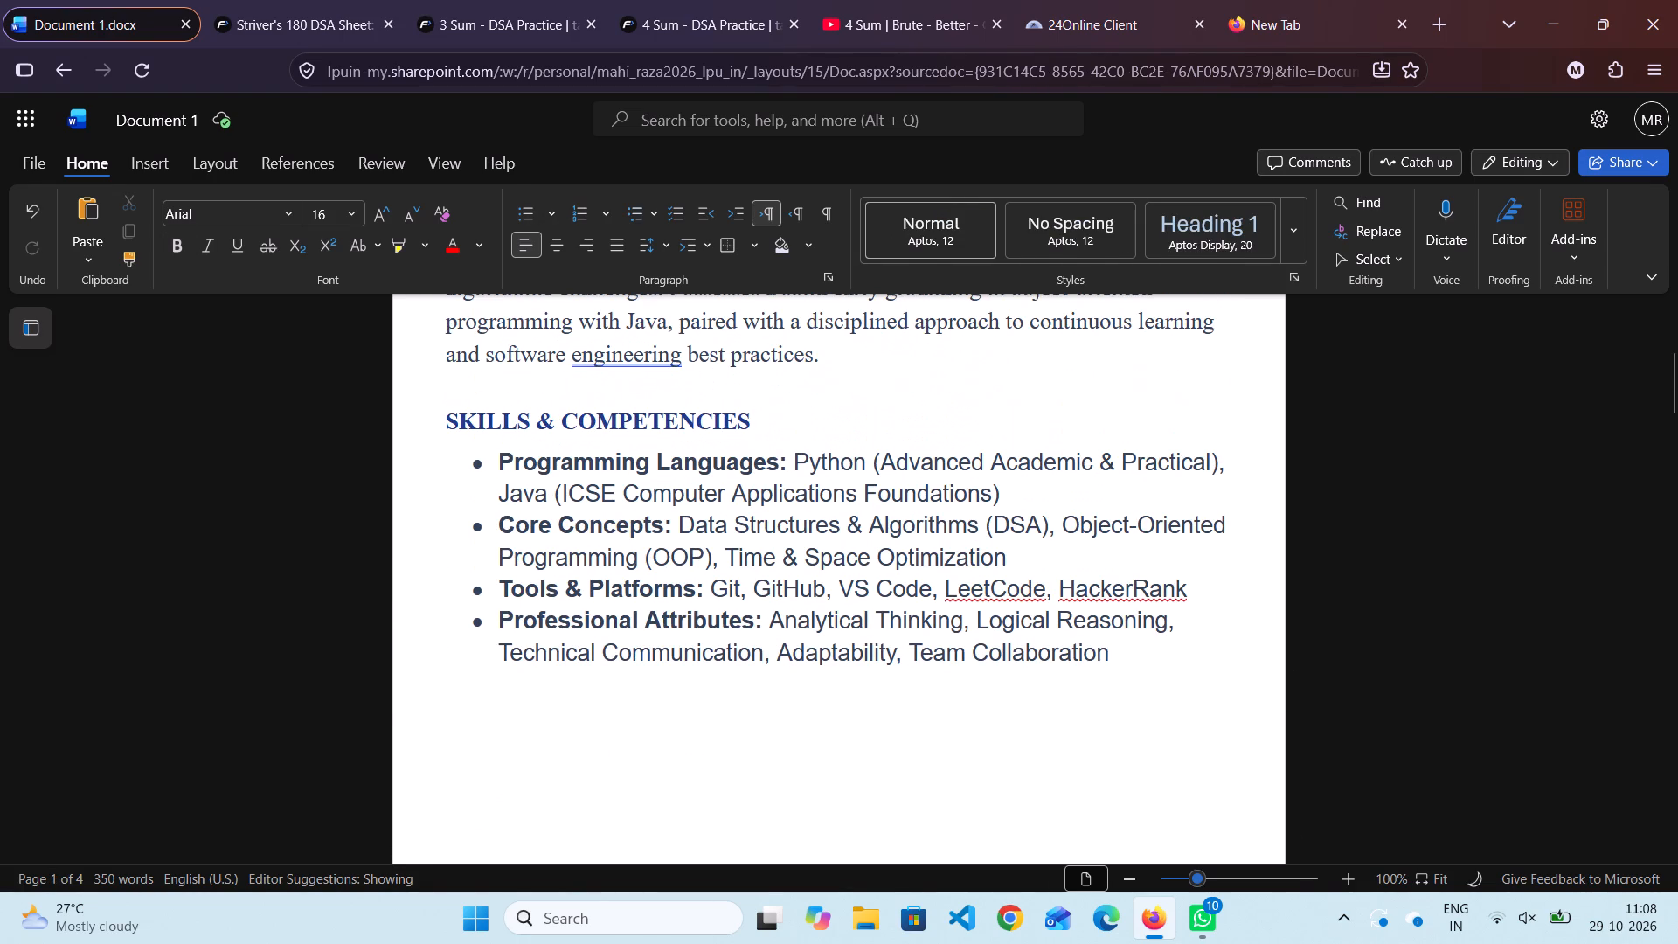
# Set the Senior Secondary (Class XII) percentage under Tilak School to 85%.
pyautogui.scroll(-6, 510, 551)
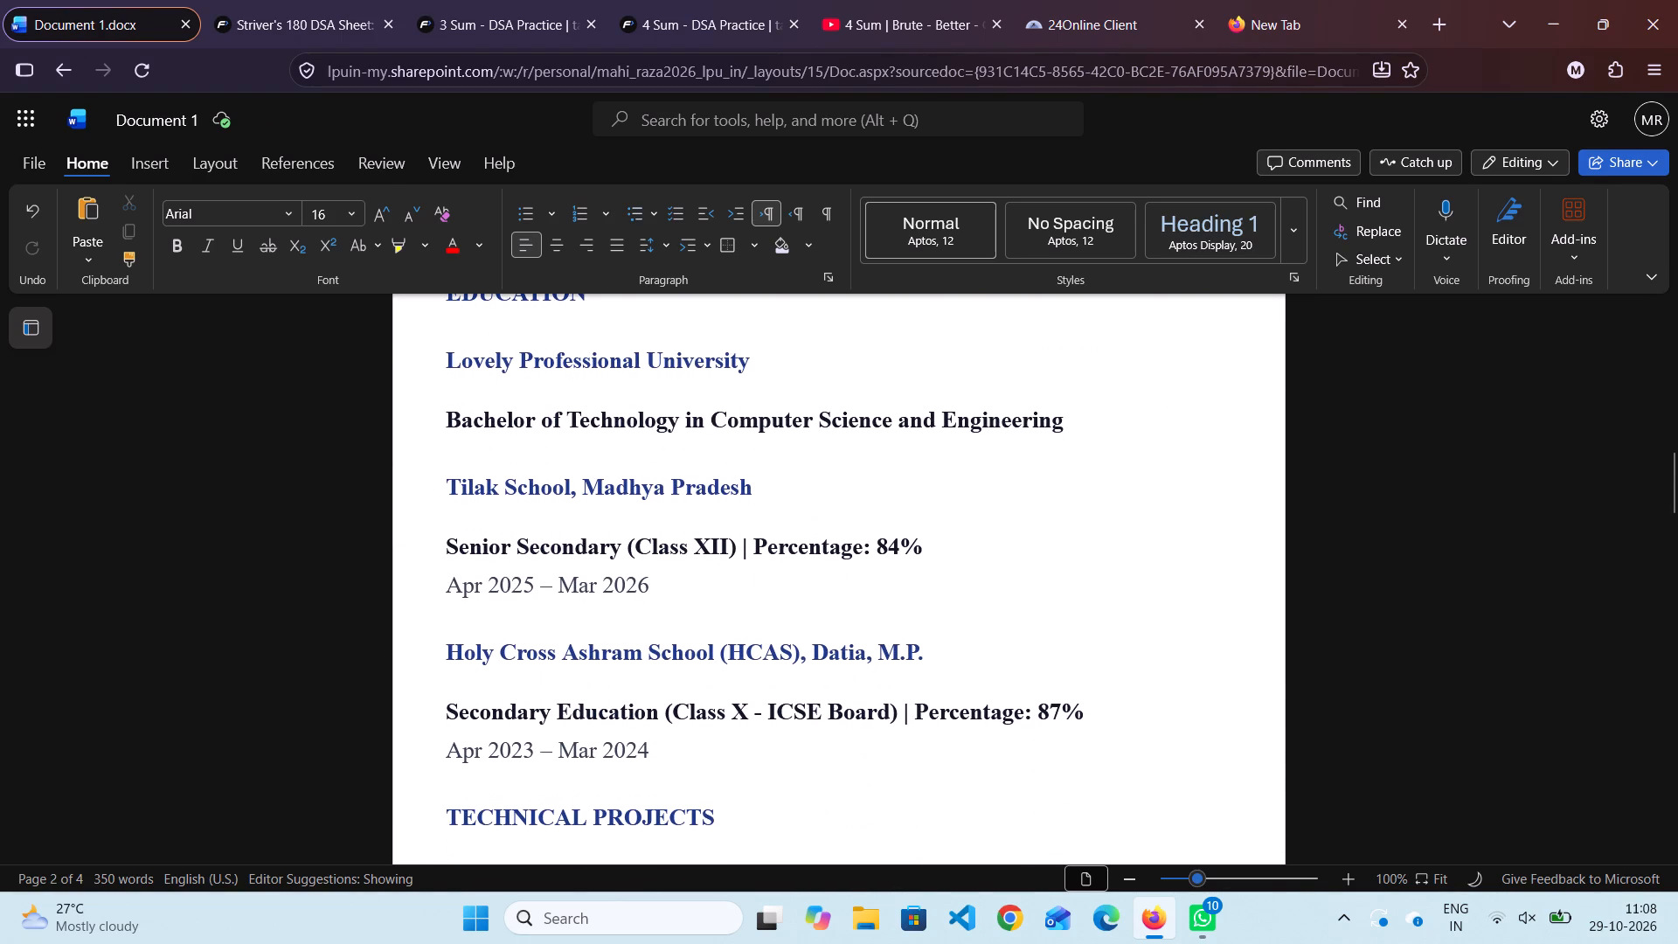
pyautogui.scroll(1, 707, 482)
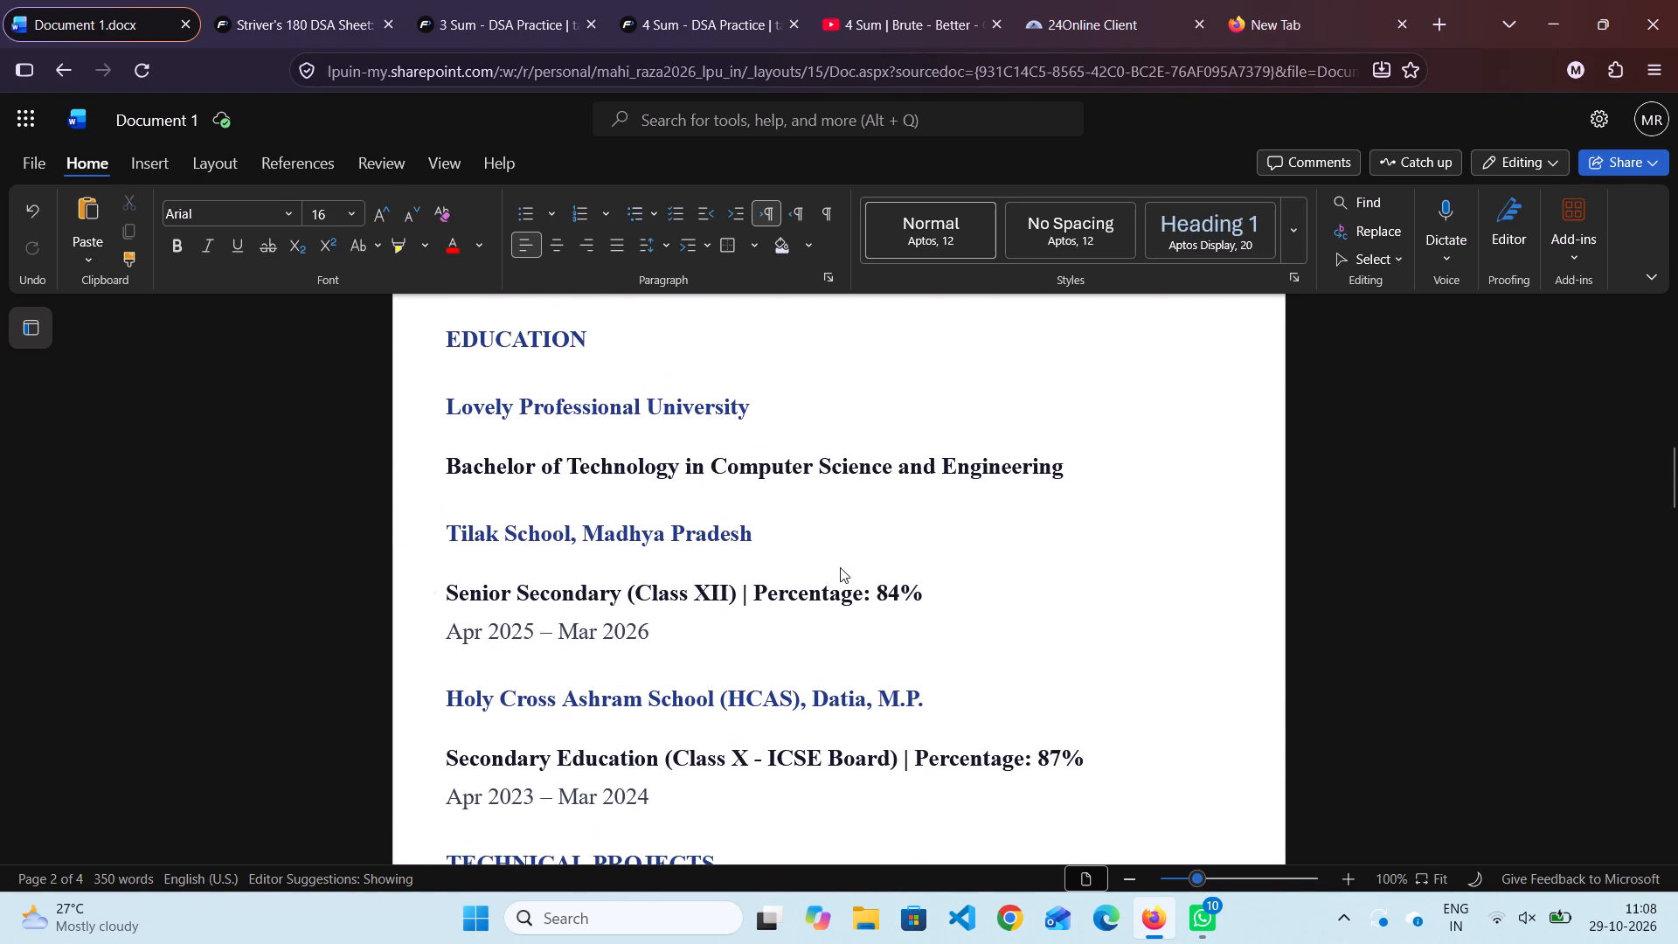
pyautogui.click(901, 593)
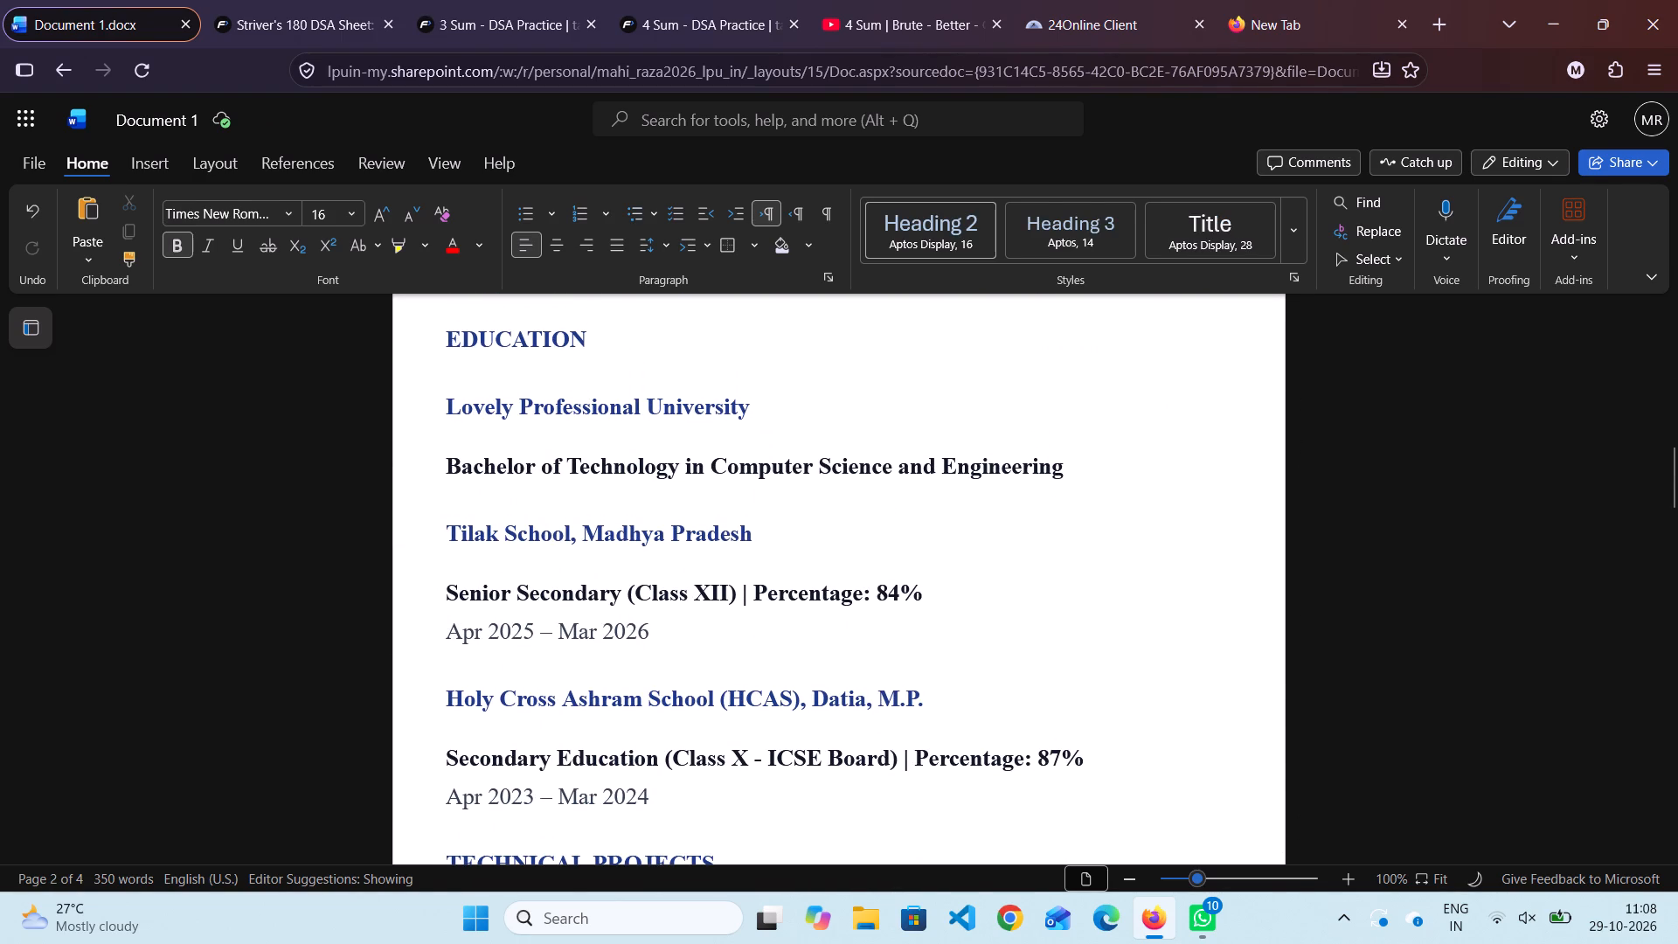
pyautogui.press('BackSpace')
pyautogui.press('5')
# Check the people, group and link access for Document 1.docx and copy a sharing link to it.
pyautogui.scroll(3, 901, 593)
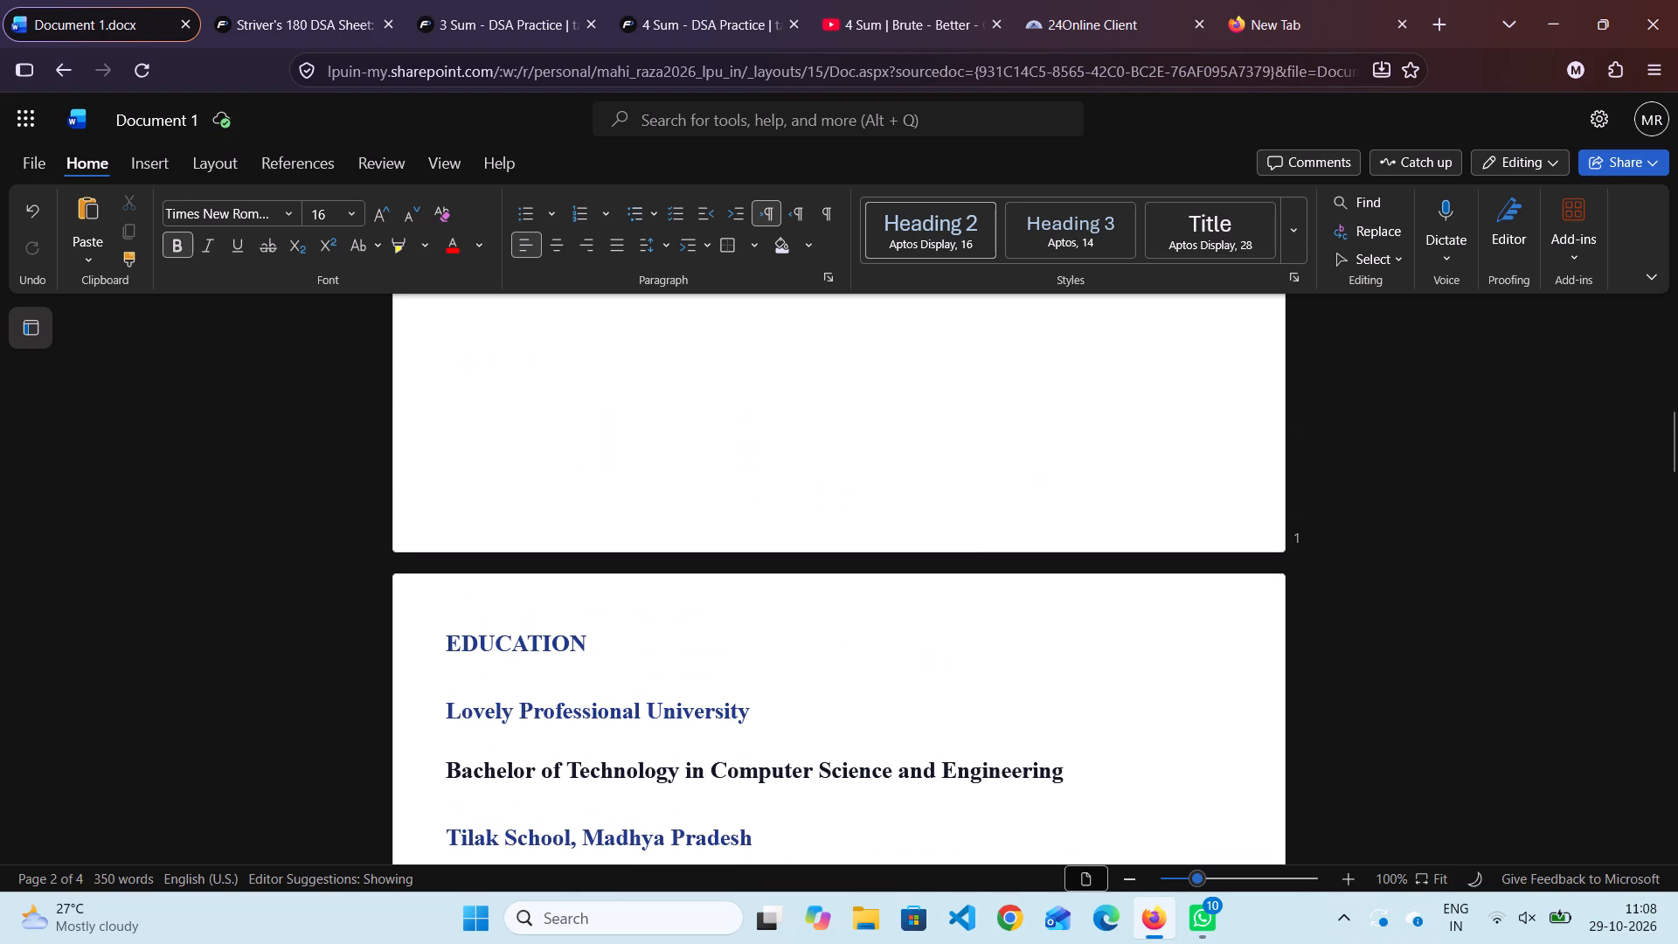
pyautogui.click(1606, 155)
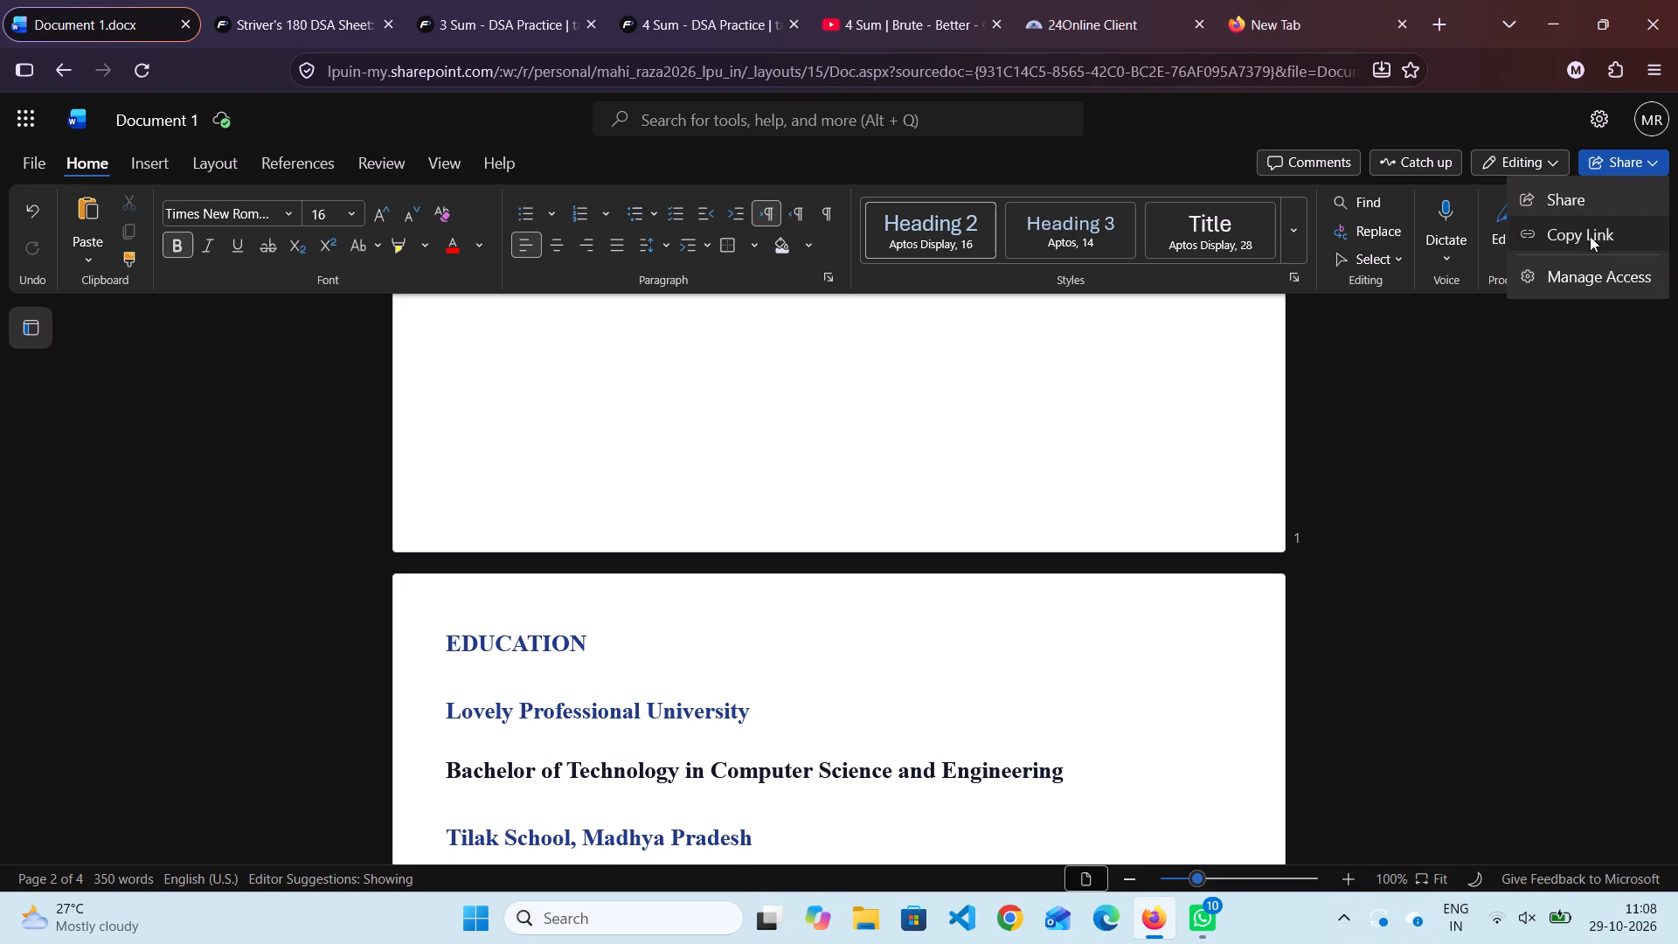
pyautogui.click(1589, 272)
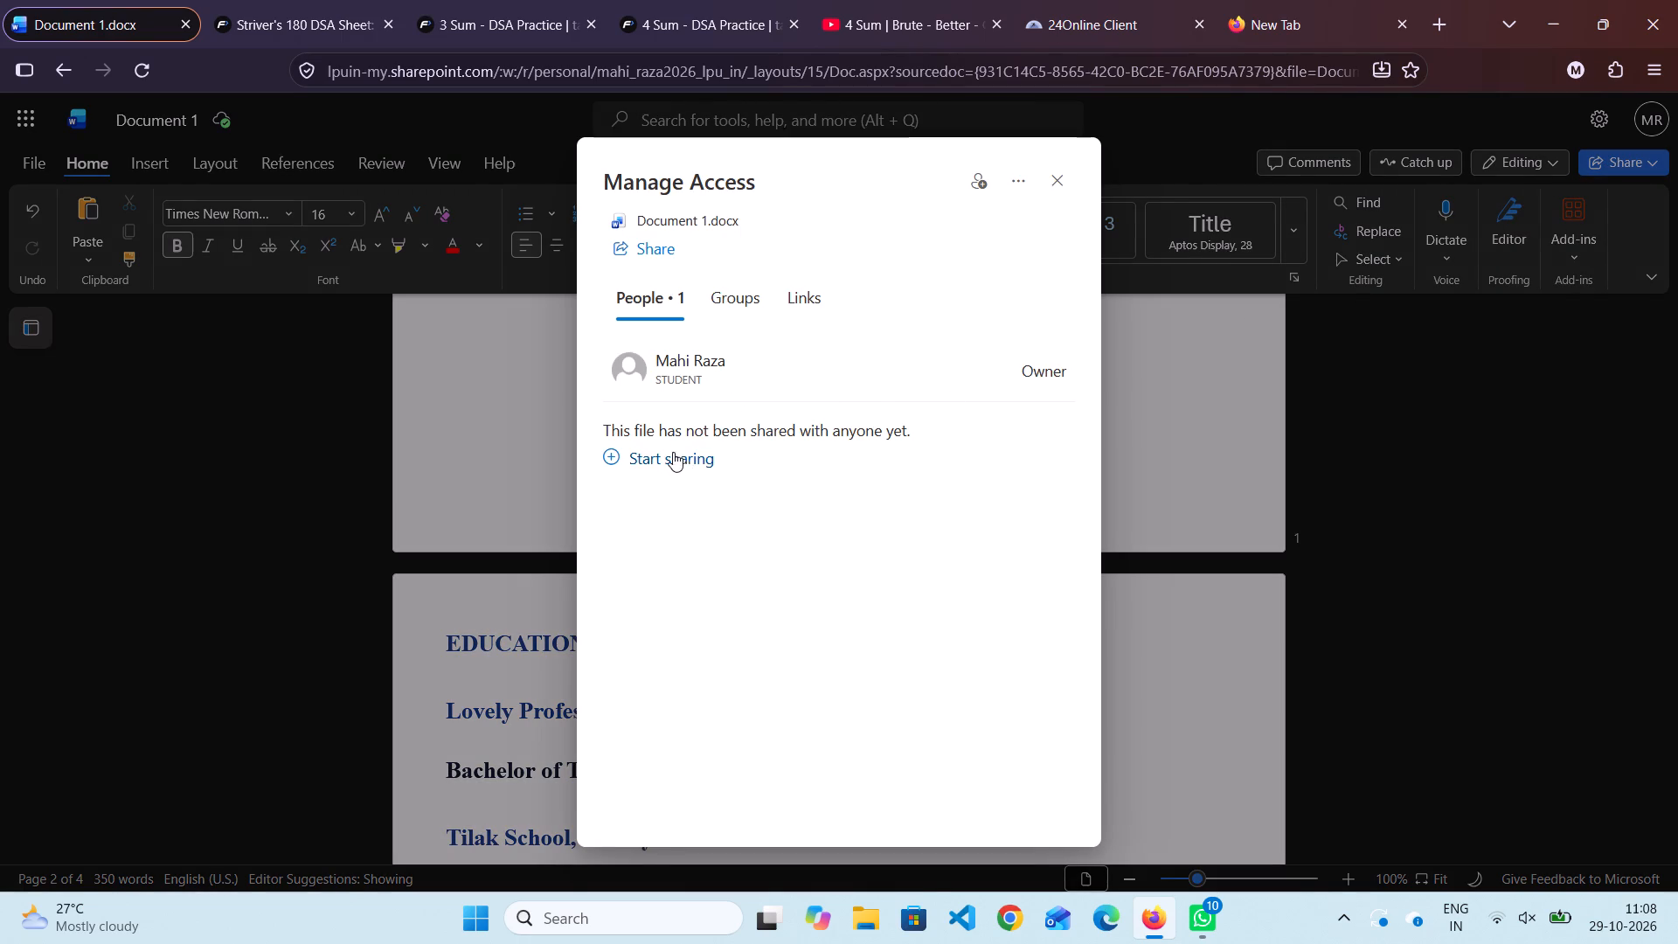
pyautogui.click(736, 295)
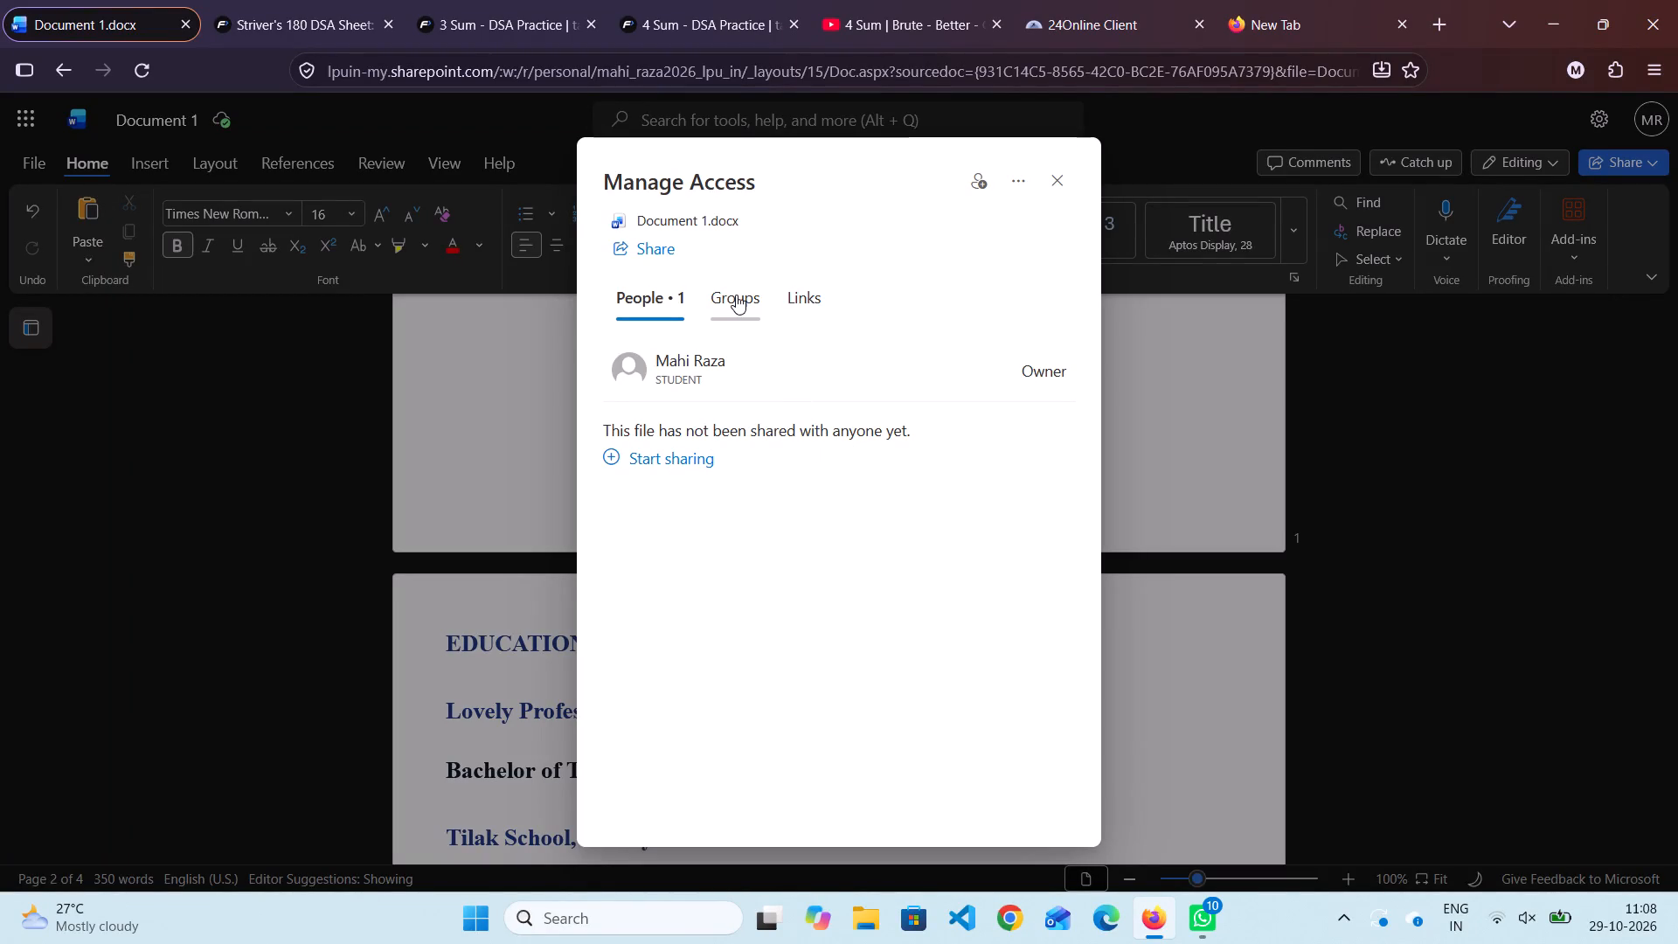
pyautogui.click(791, 306)
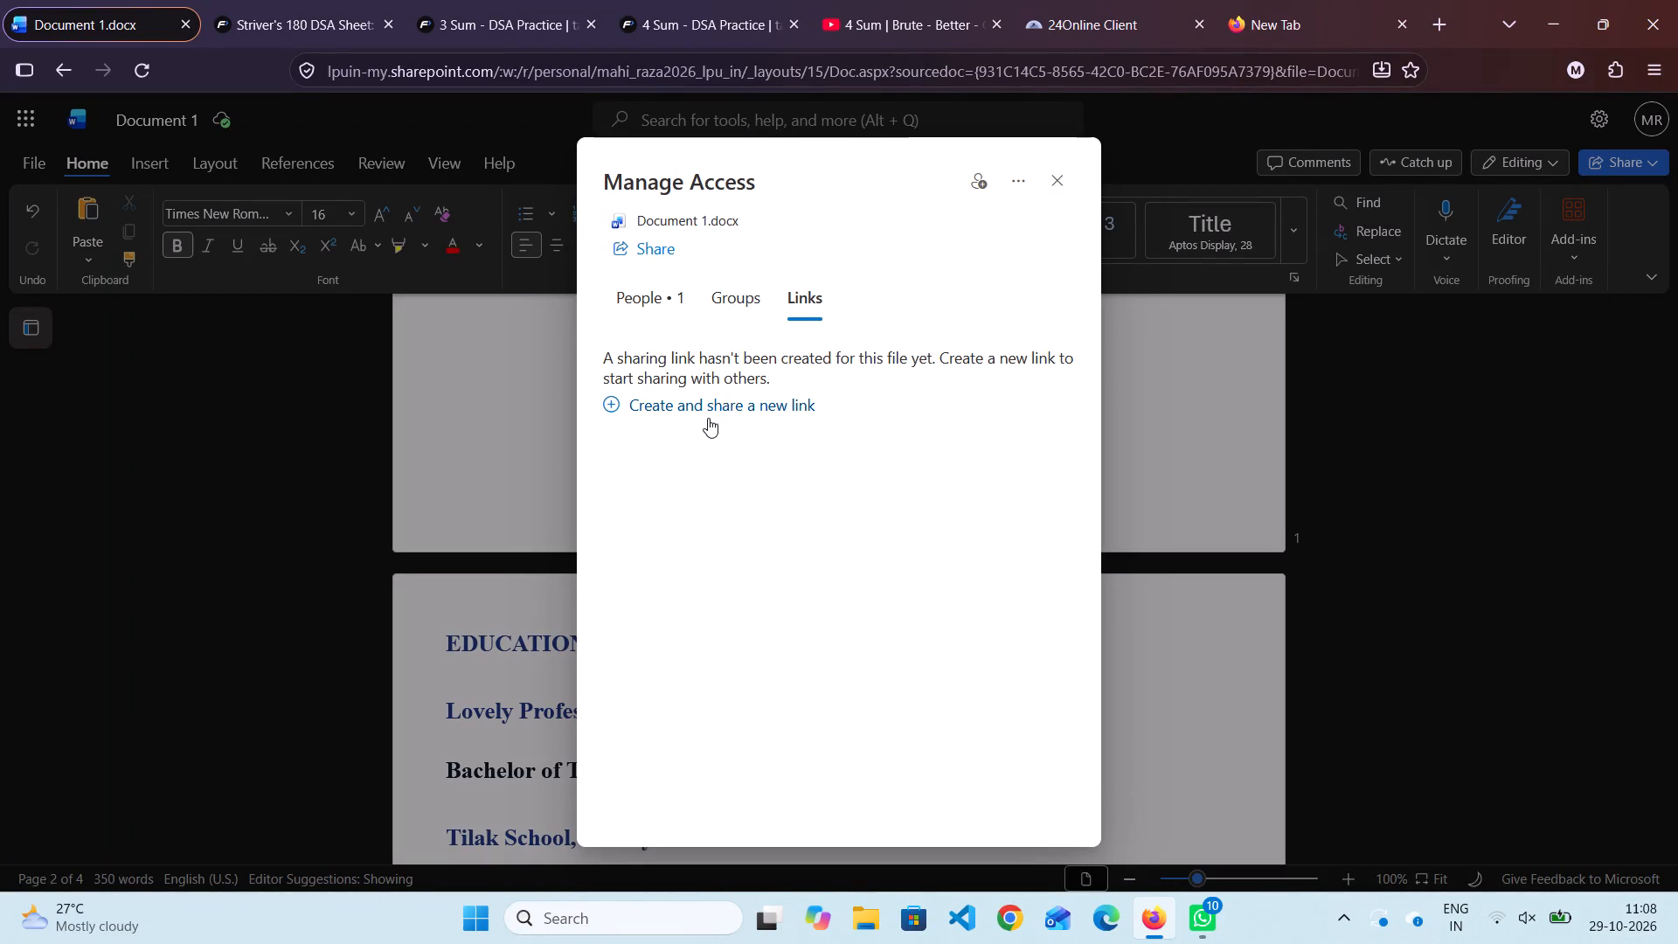
pyautogui.click(654, 289)
pyautogui.click(654, 246)
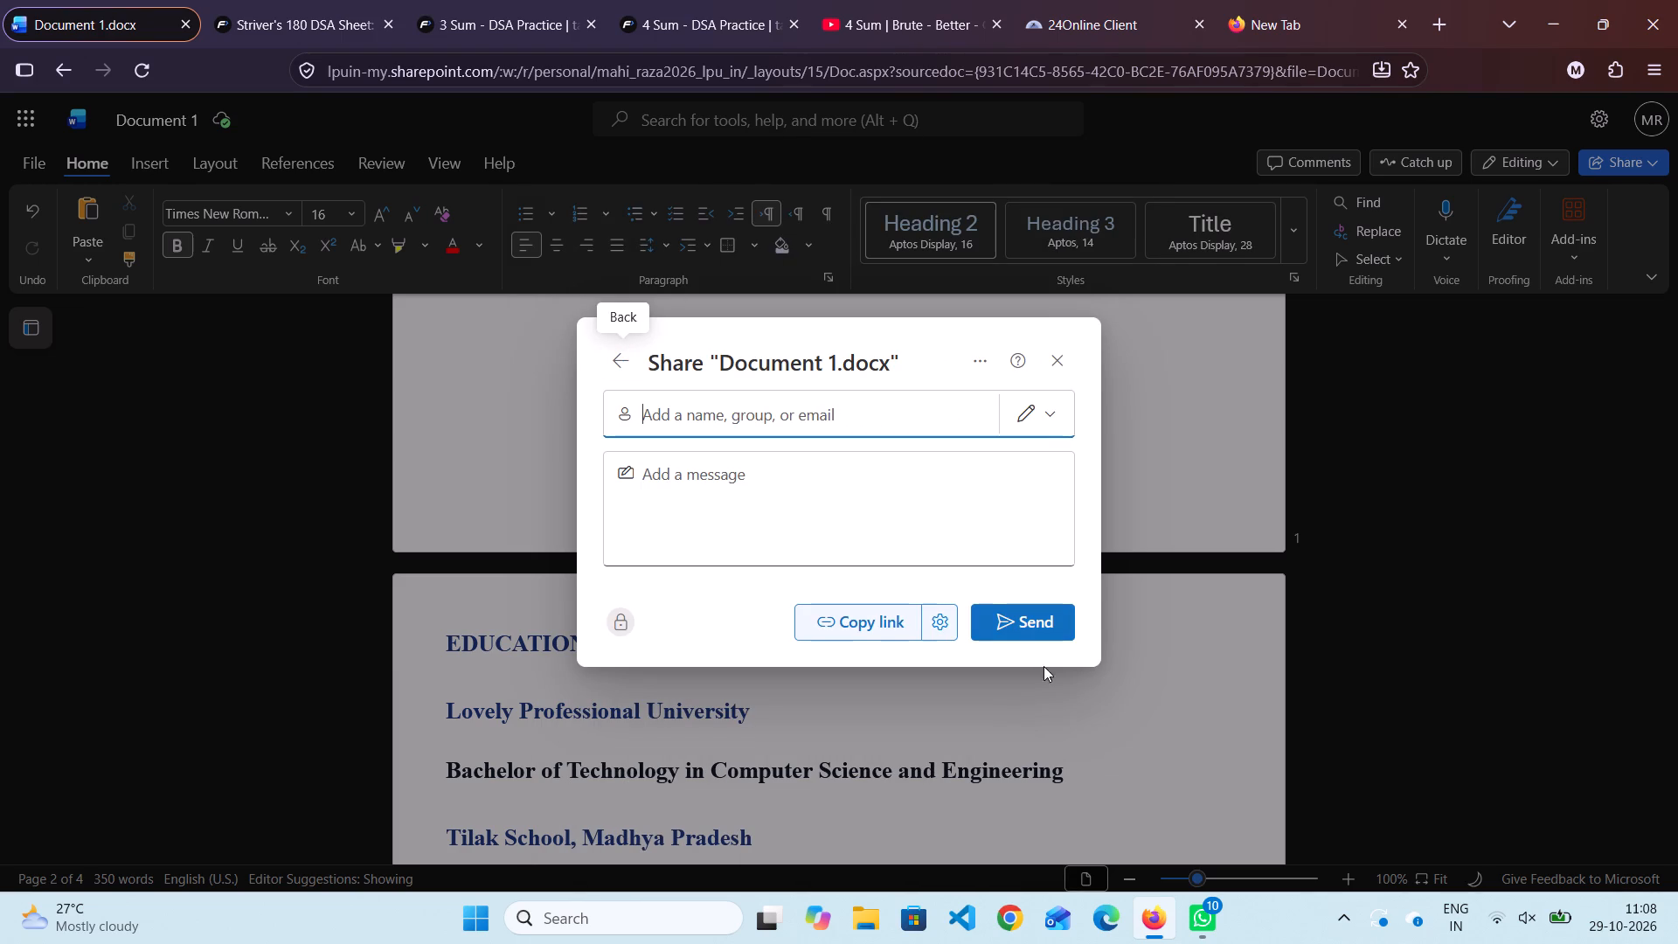
pyautogui.click(898, 623)
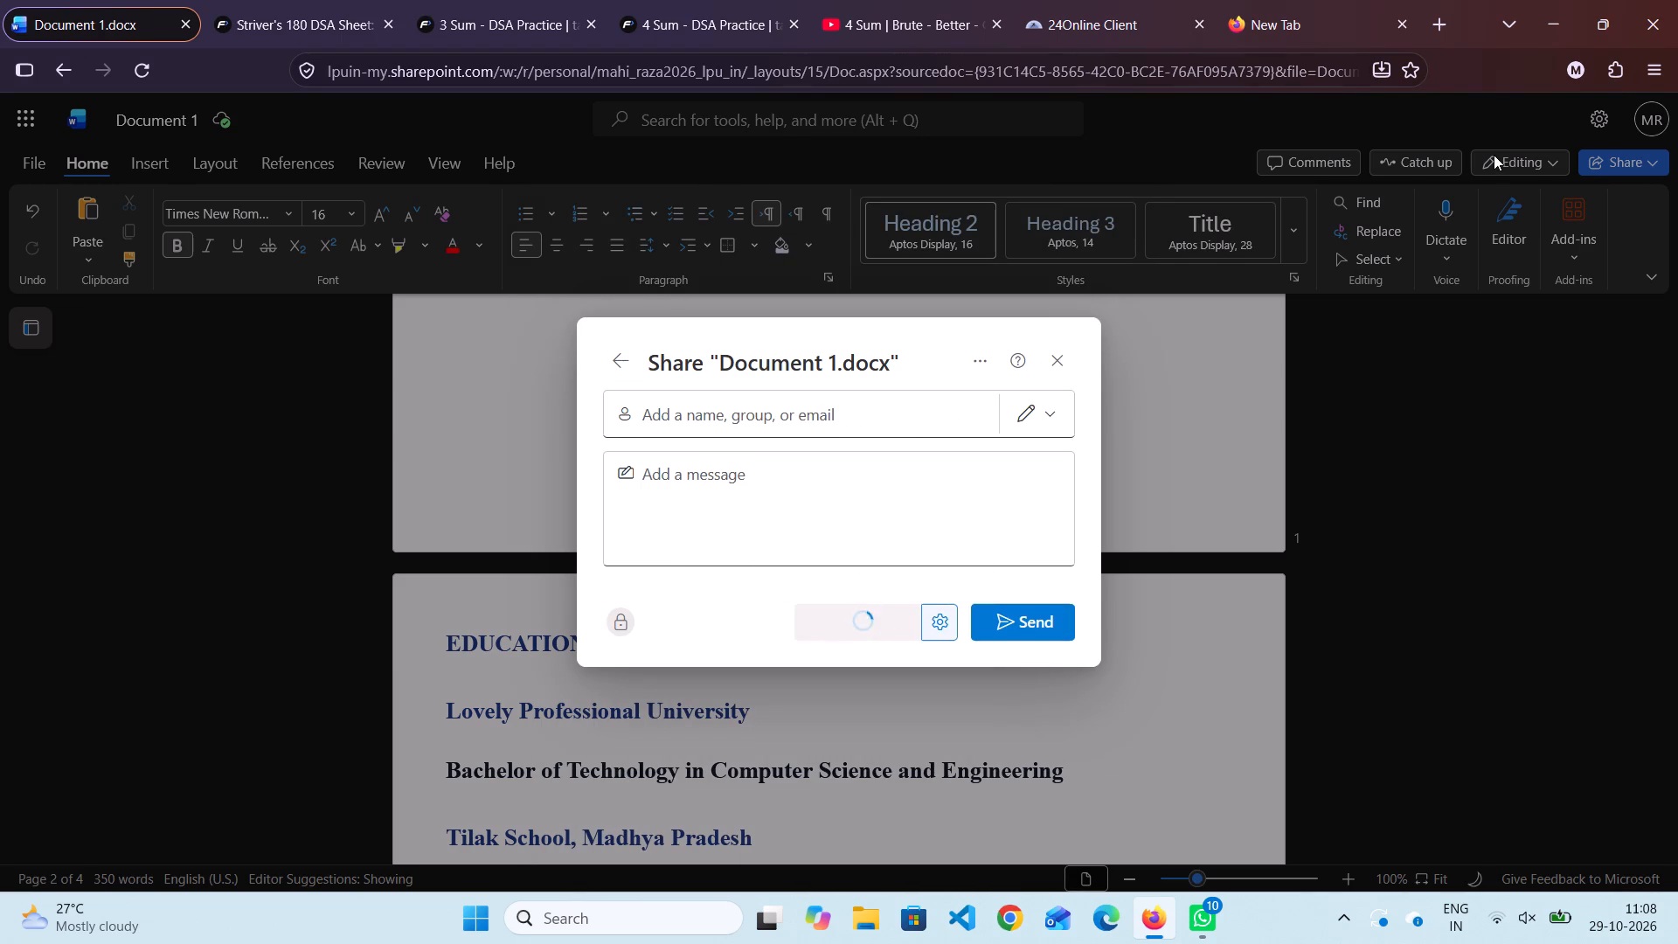
# Minimize the browser window to get to the desktop.
pyautogui.click(1556, 11)
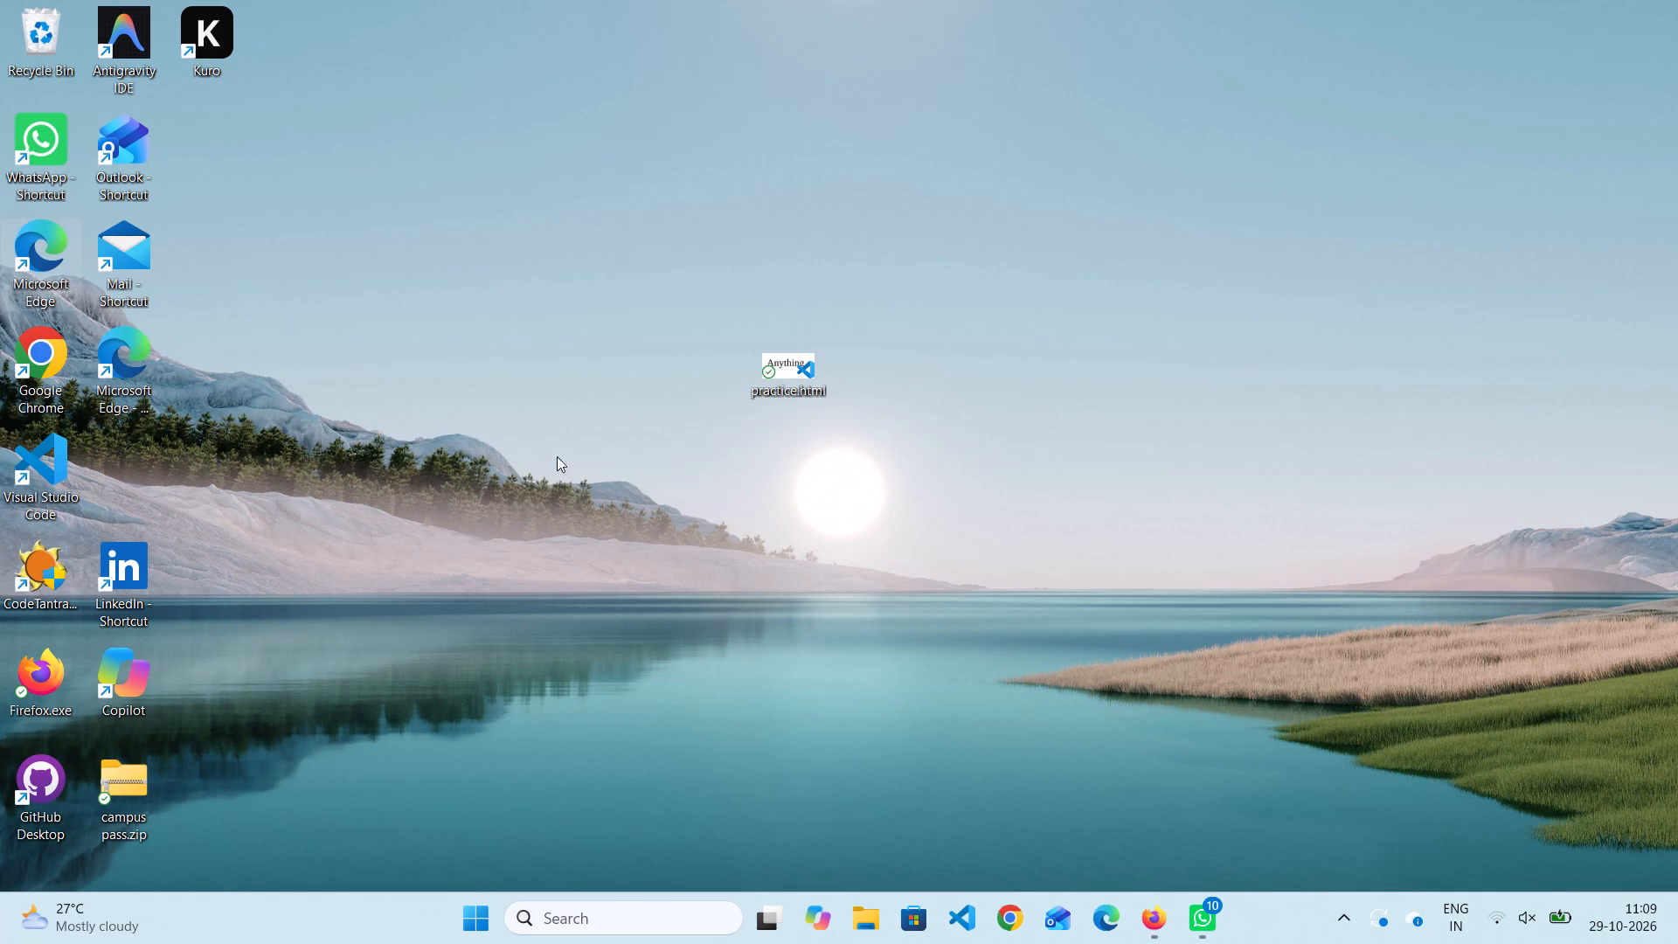
pyautogui.click(1162, 937)
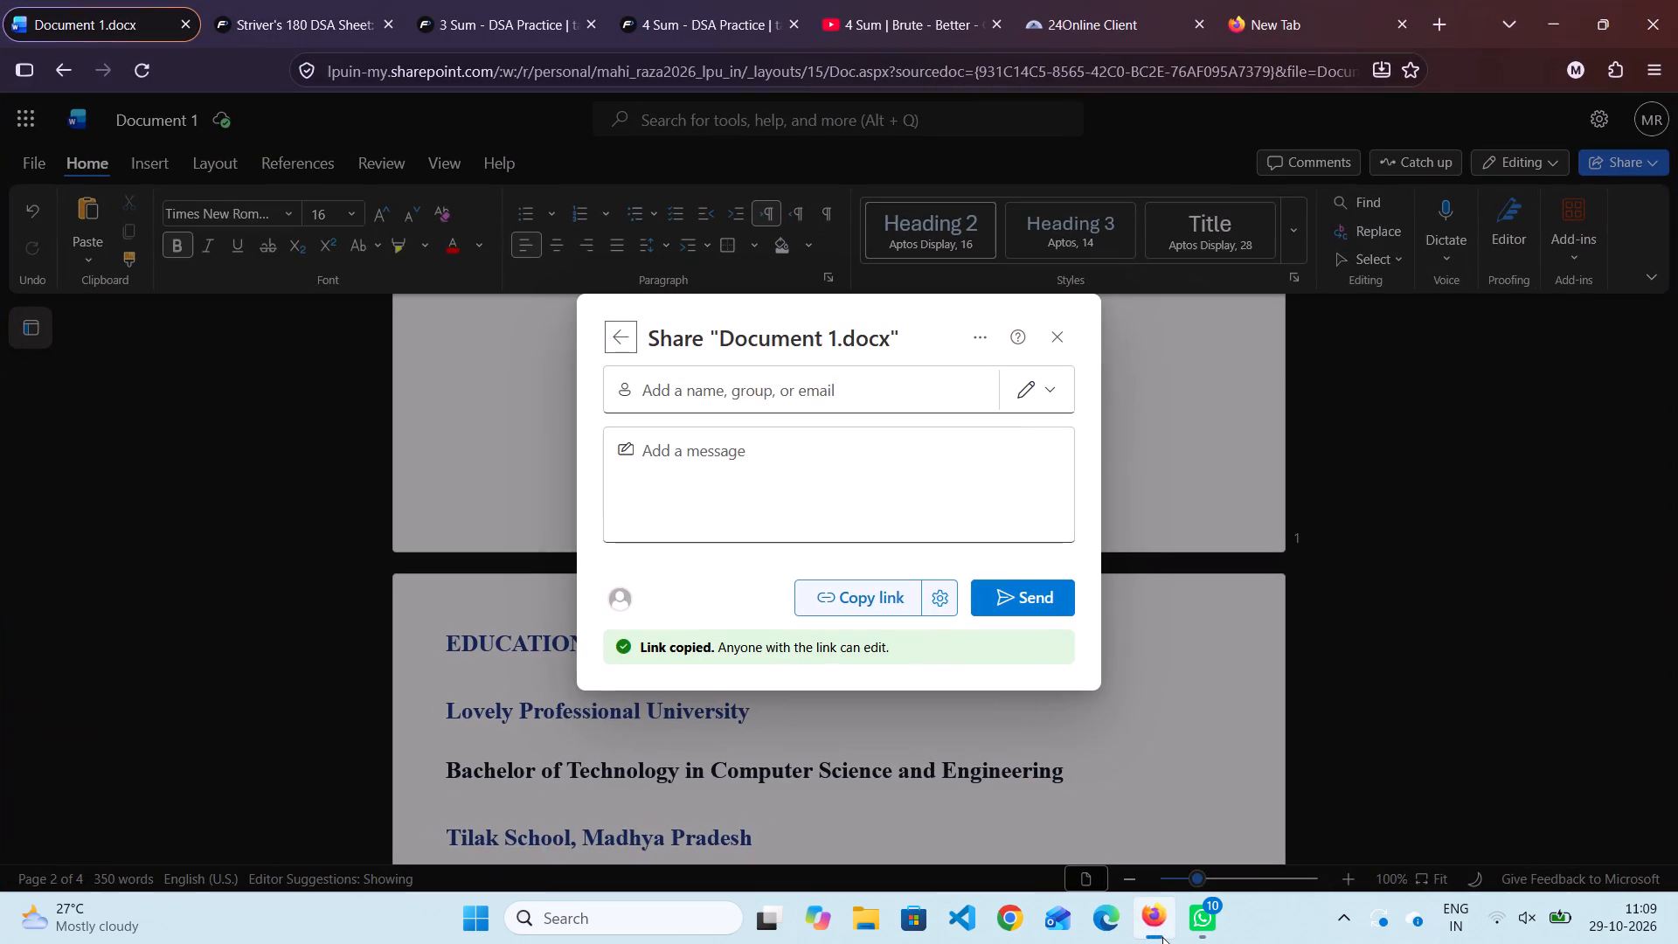
pyautogui.click(1547, 28)
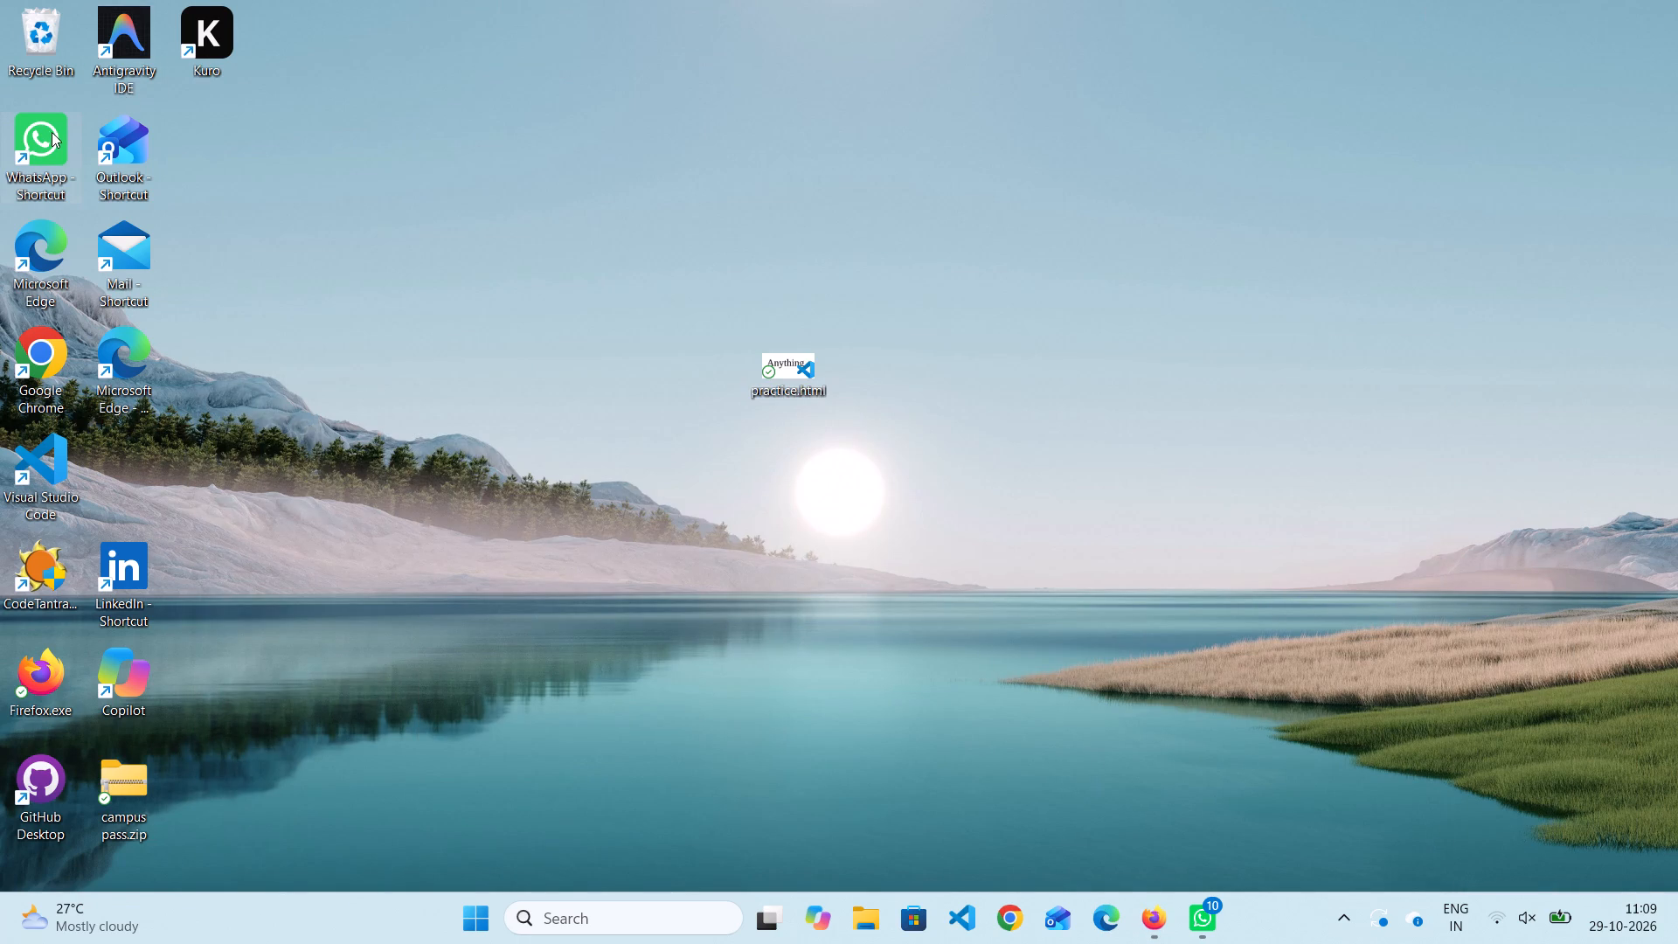
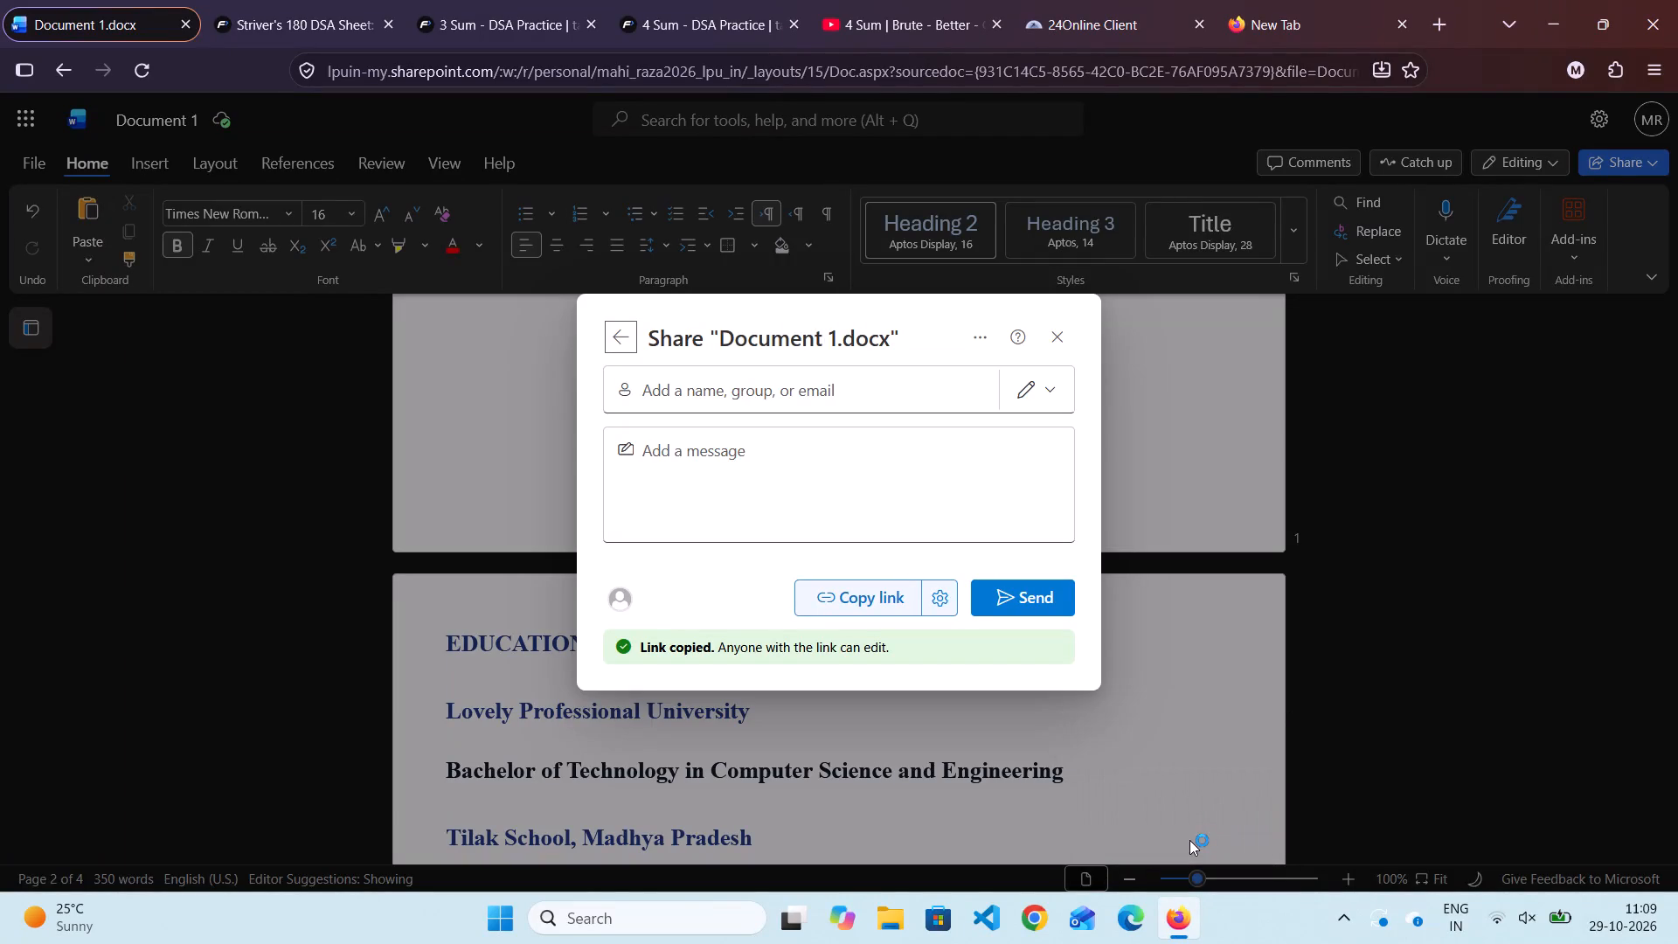
# Close the sharing dialog for Document 1.docx.
pyautogui.click(1064, 338)
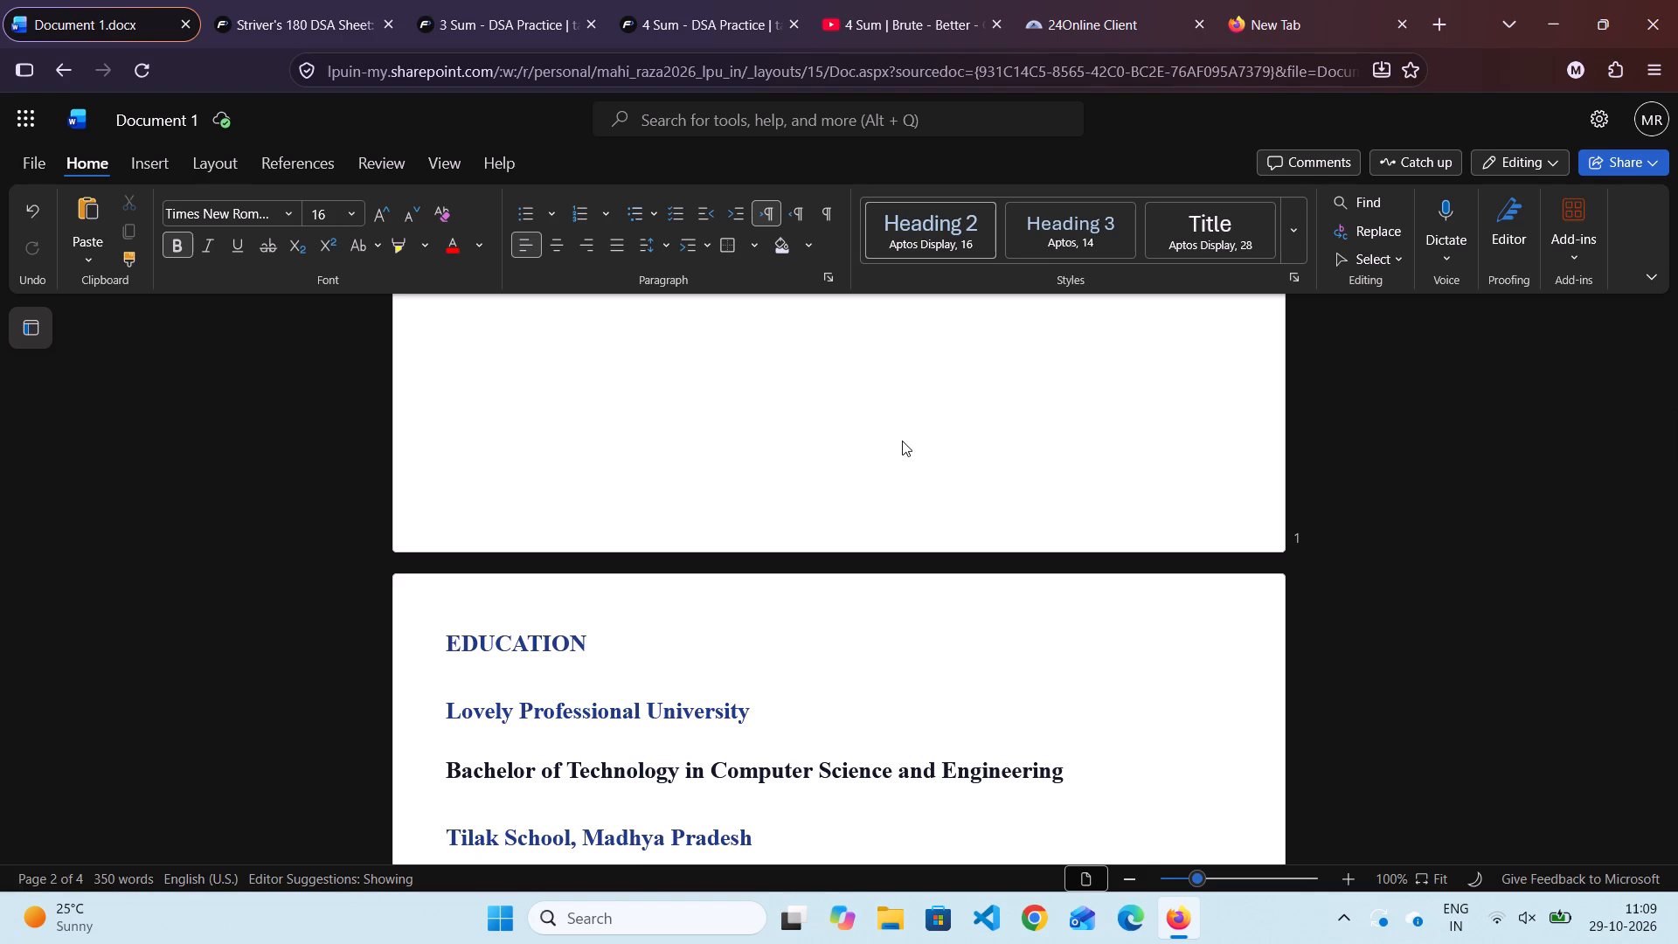
# In the My Objectives text, add a space after the comma before "which" and correct "Amaonin" to "Amazon in".
pyautogui.scroll(-14, 902, 441)
pyautogui.scroll(3, 902, 441)
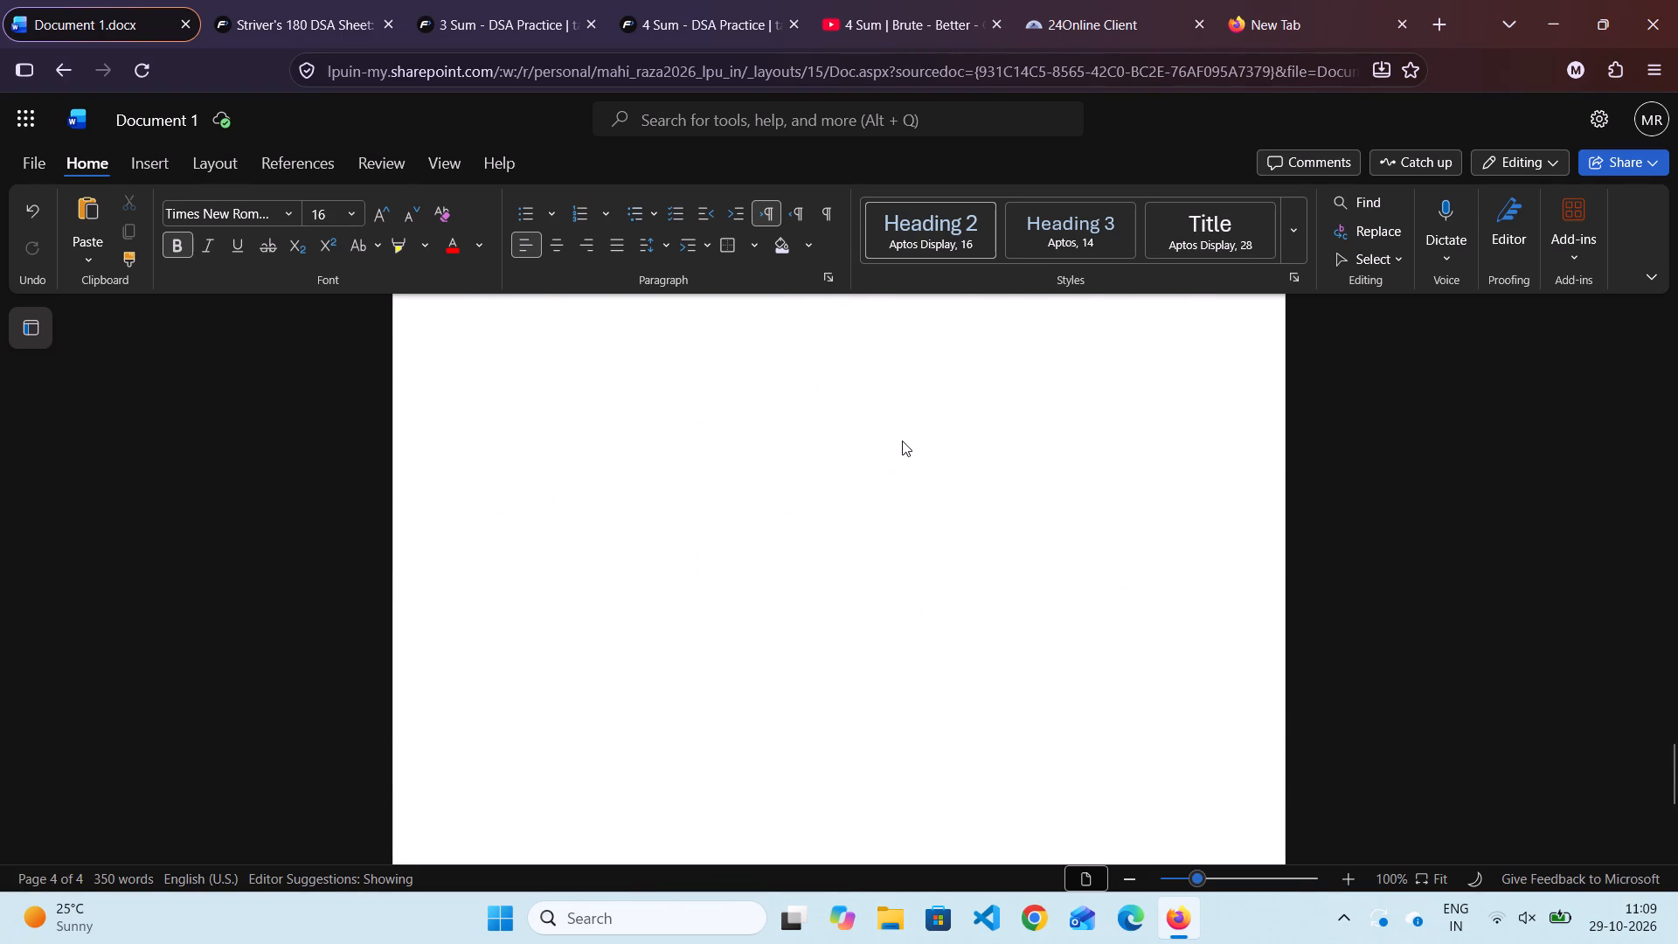
pyautogui.scroll(4, 902, 441)
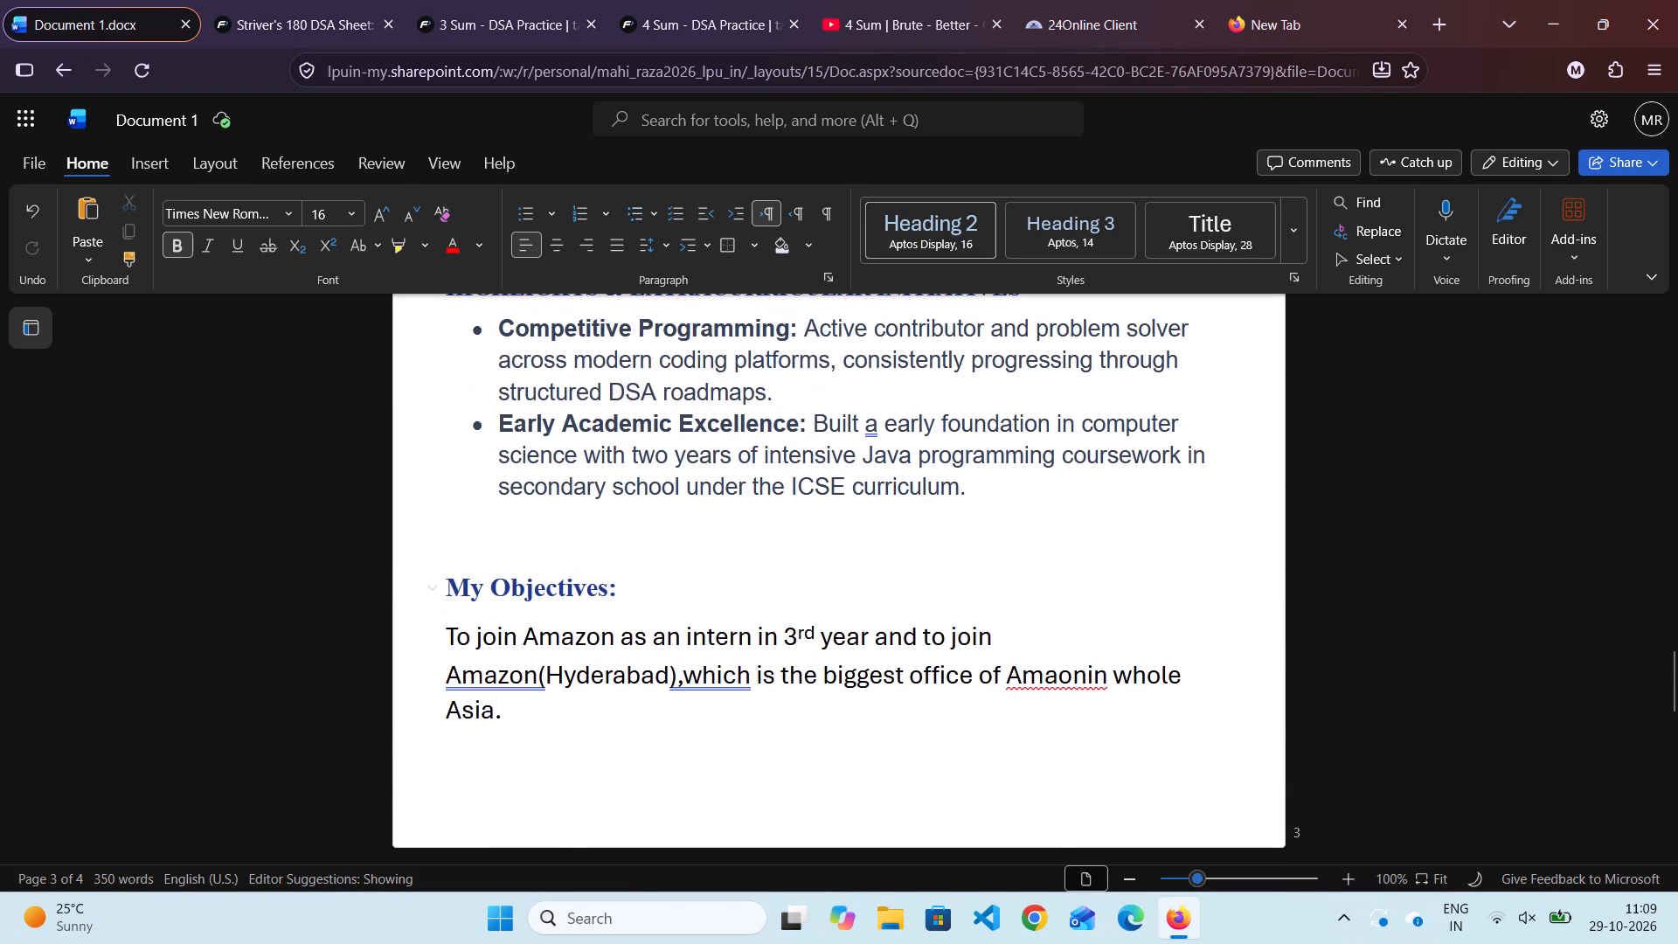
pyautogui.click(680, 674)
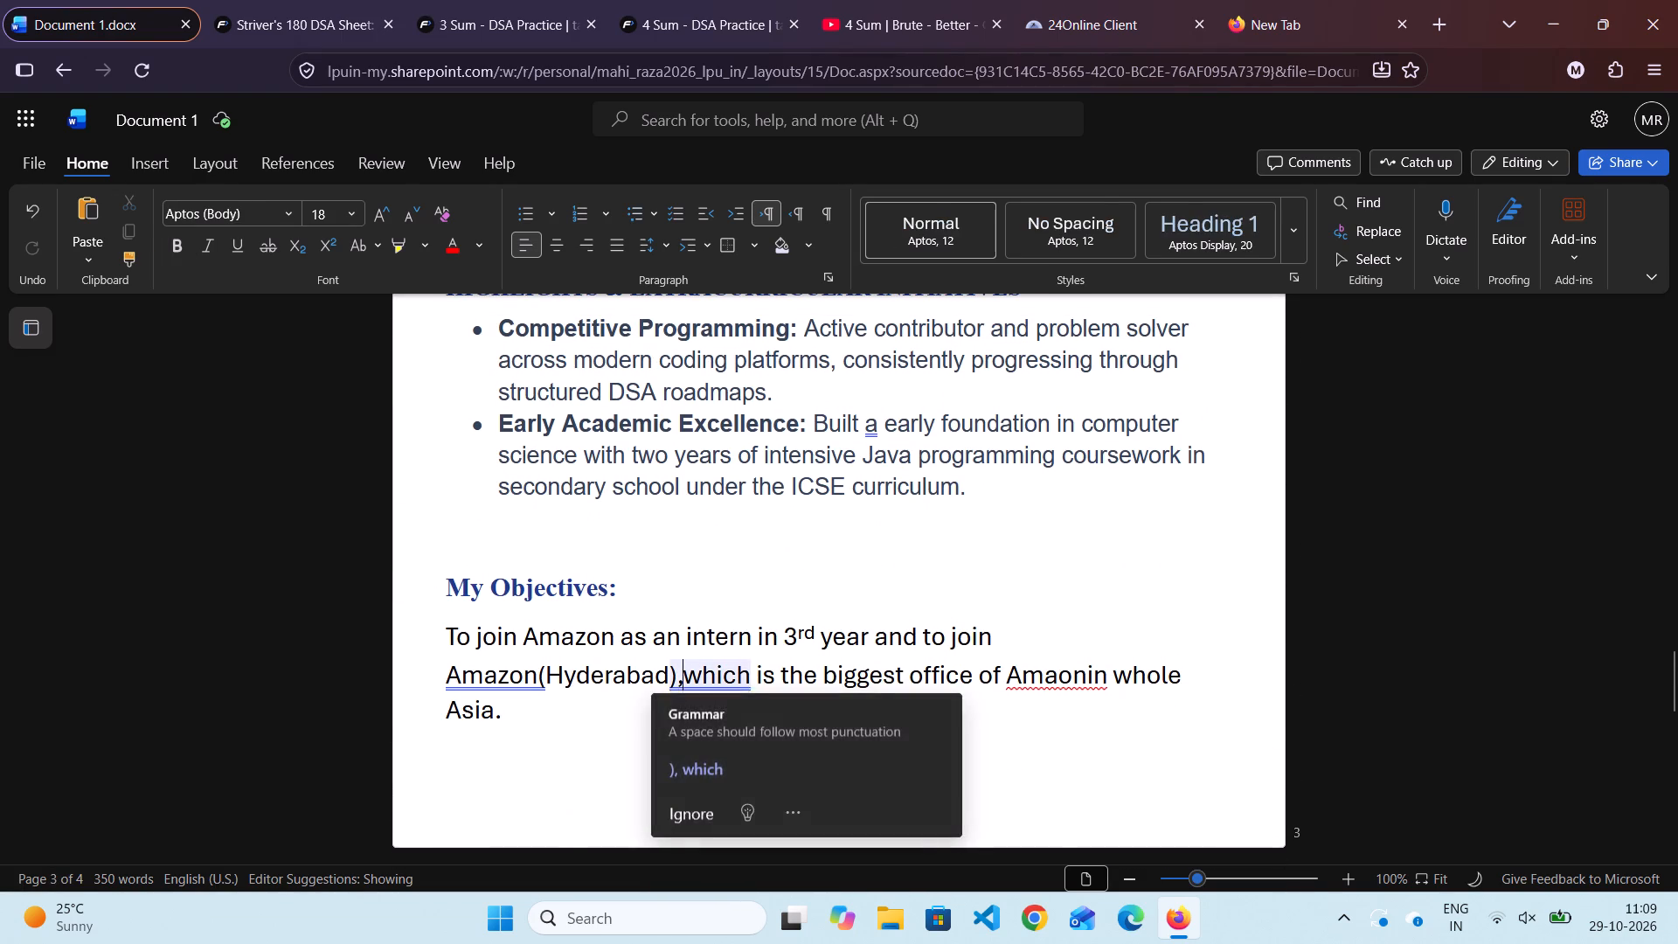
pyautogui.press('space')
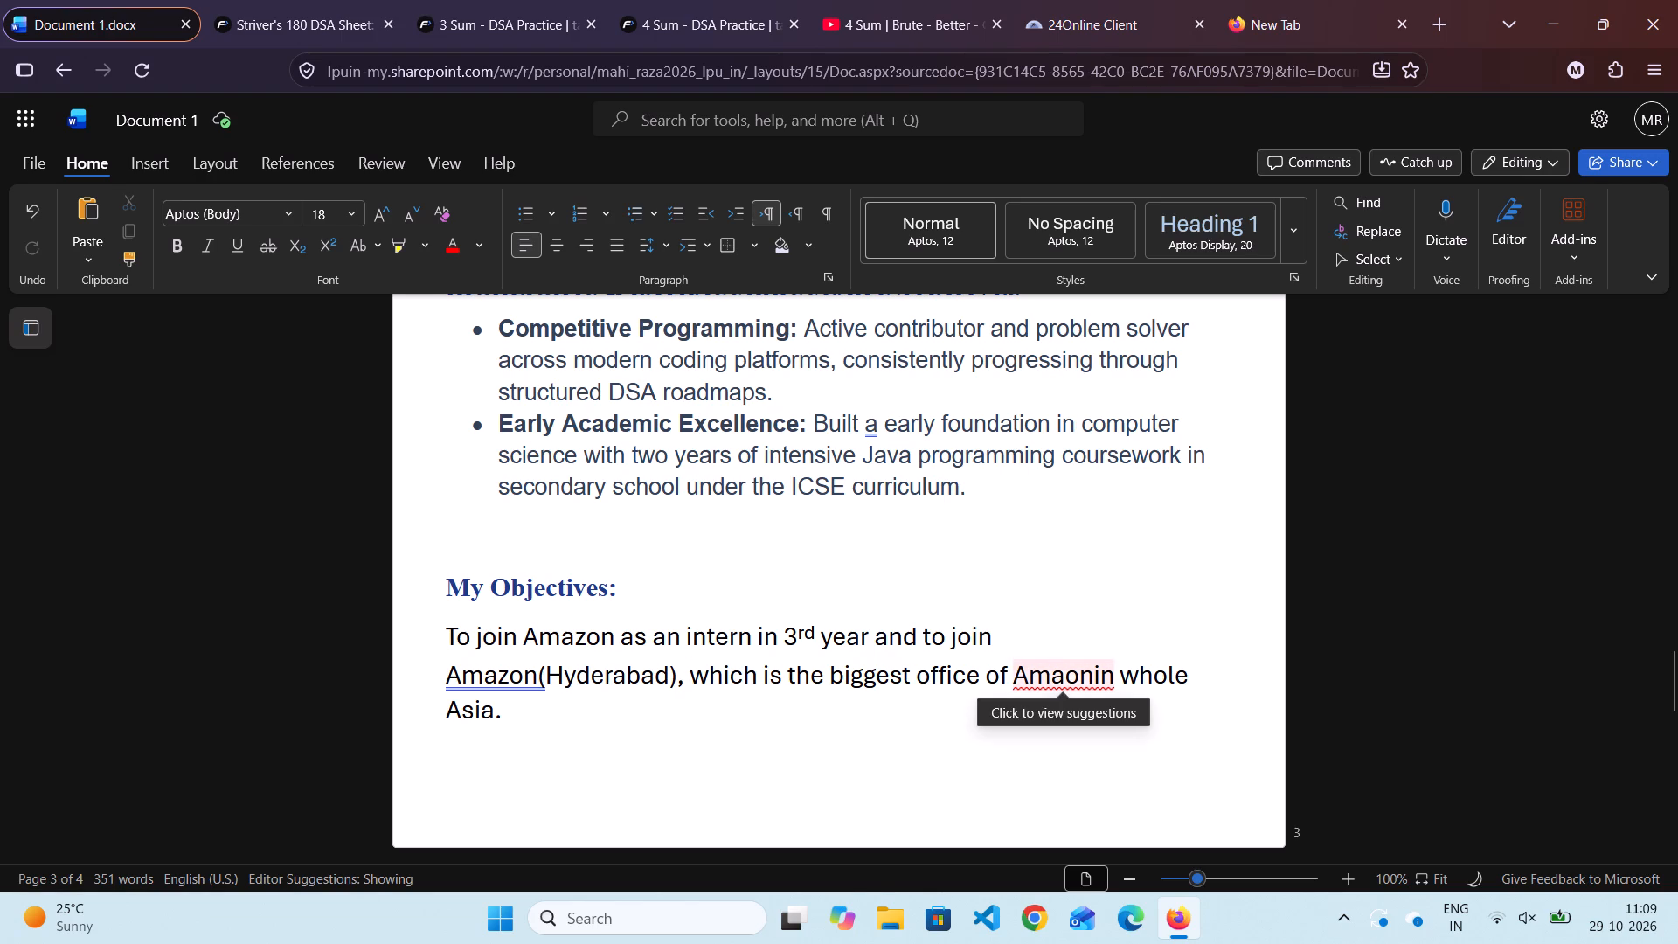
pyautogui.click(1069, 675)
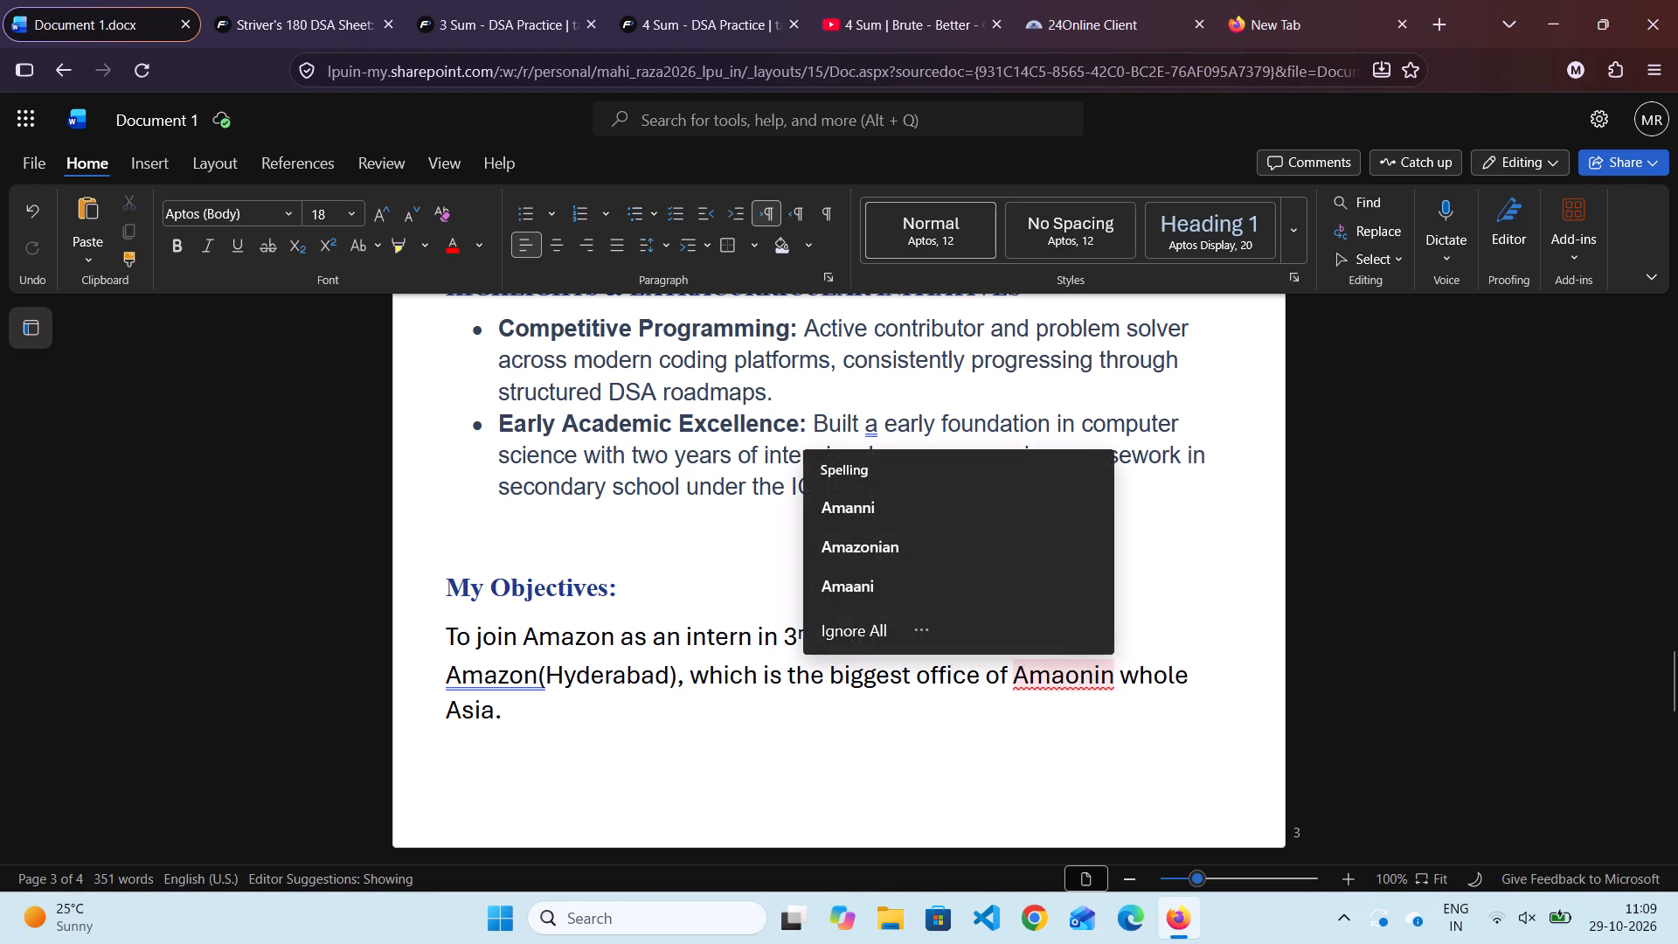
pyautogui.press('z')
pyautogui.press('Right')
pyautogui.press('Right')
pyautogui.press('space')
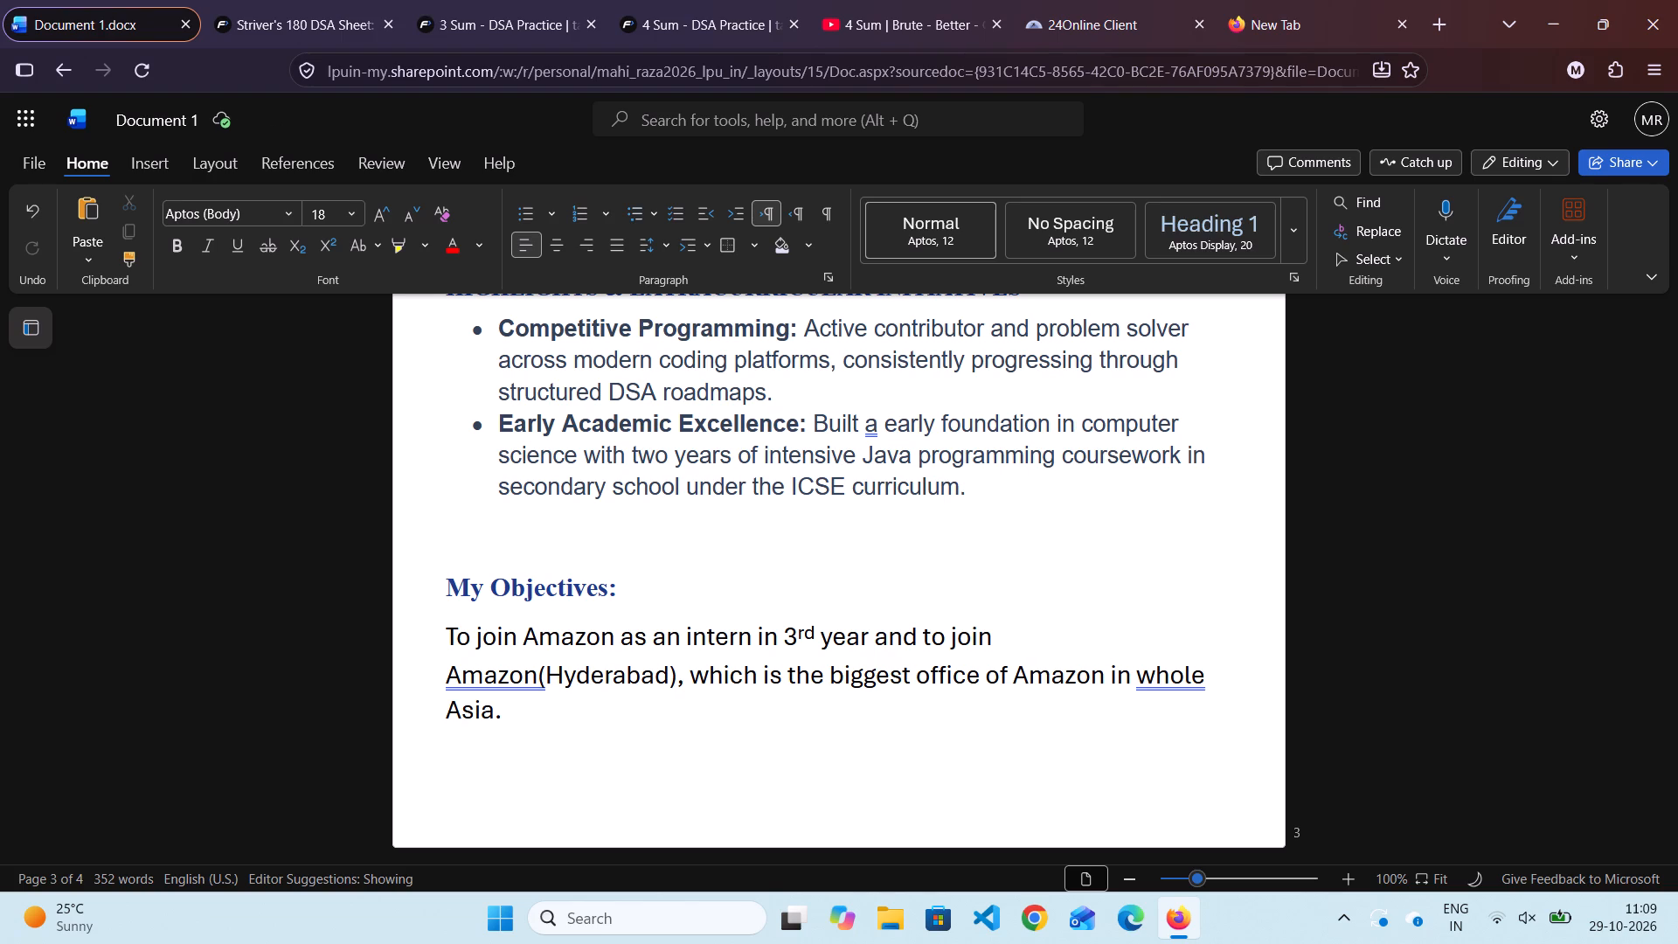
# Start a new empty line after the objectives paragraph ending in "Asia.".
pyautogui.click(600, 705)
pyautogui.press('Return')
# Change the heading "My Objectives:" to "Career Objectives:".
pyautogui.scroll(2, 600, 705)
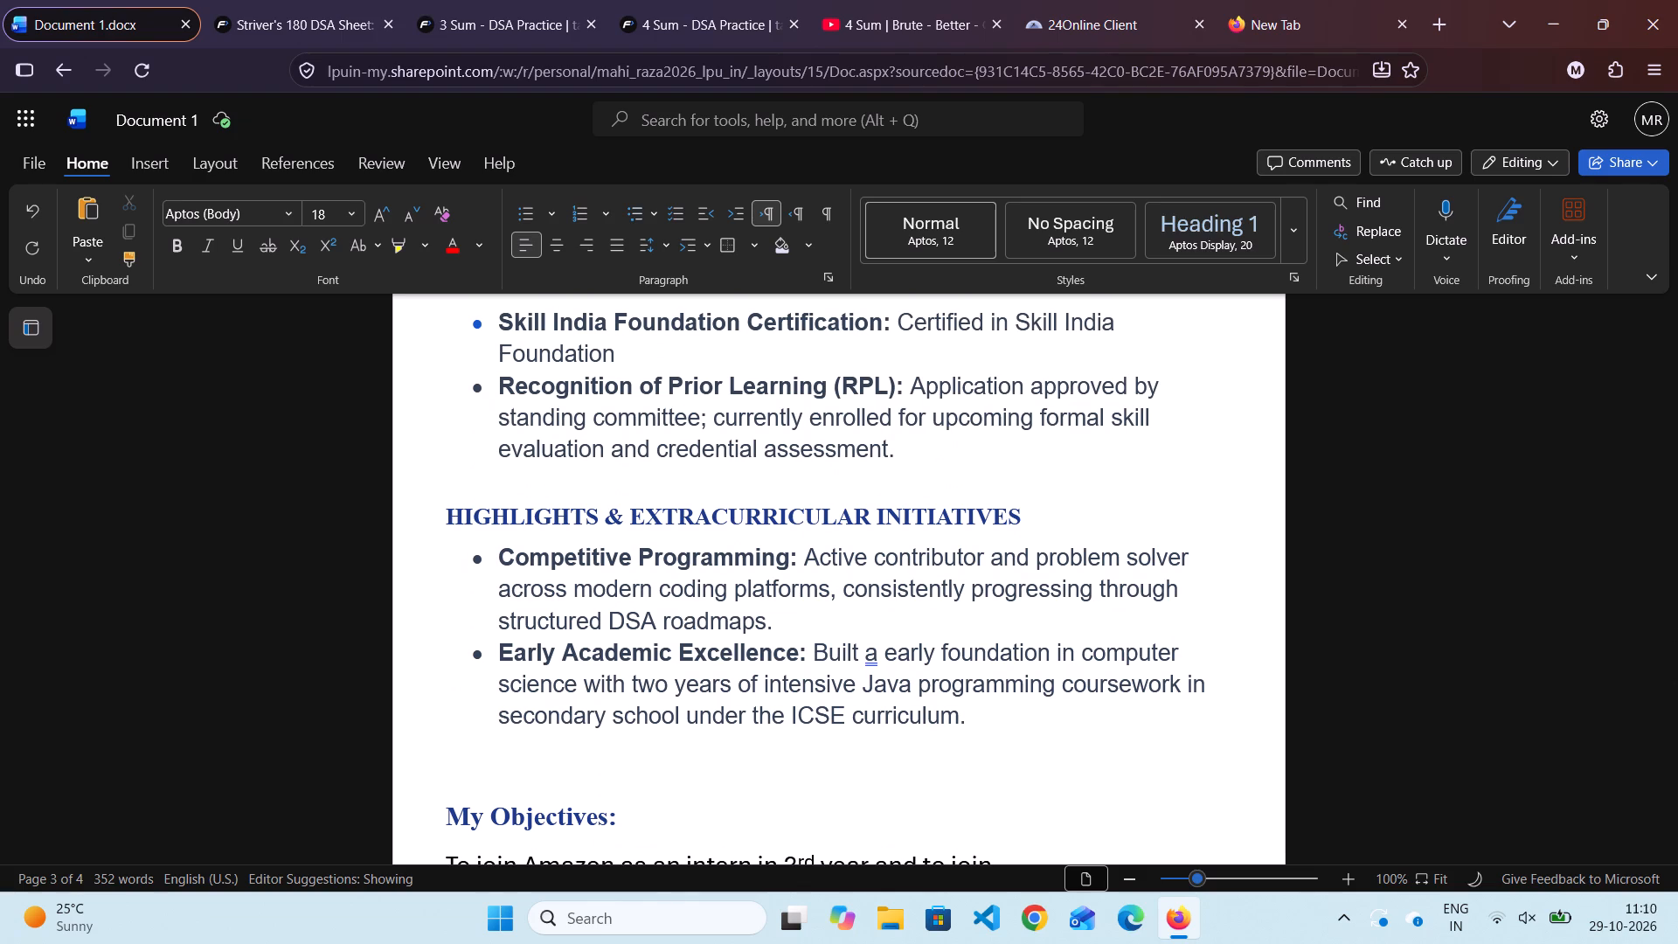
pyautogui.hscroll(1, 600, 705)
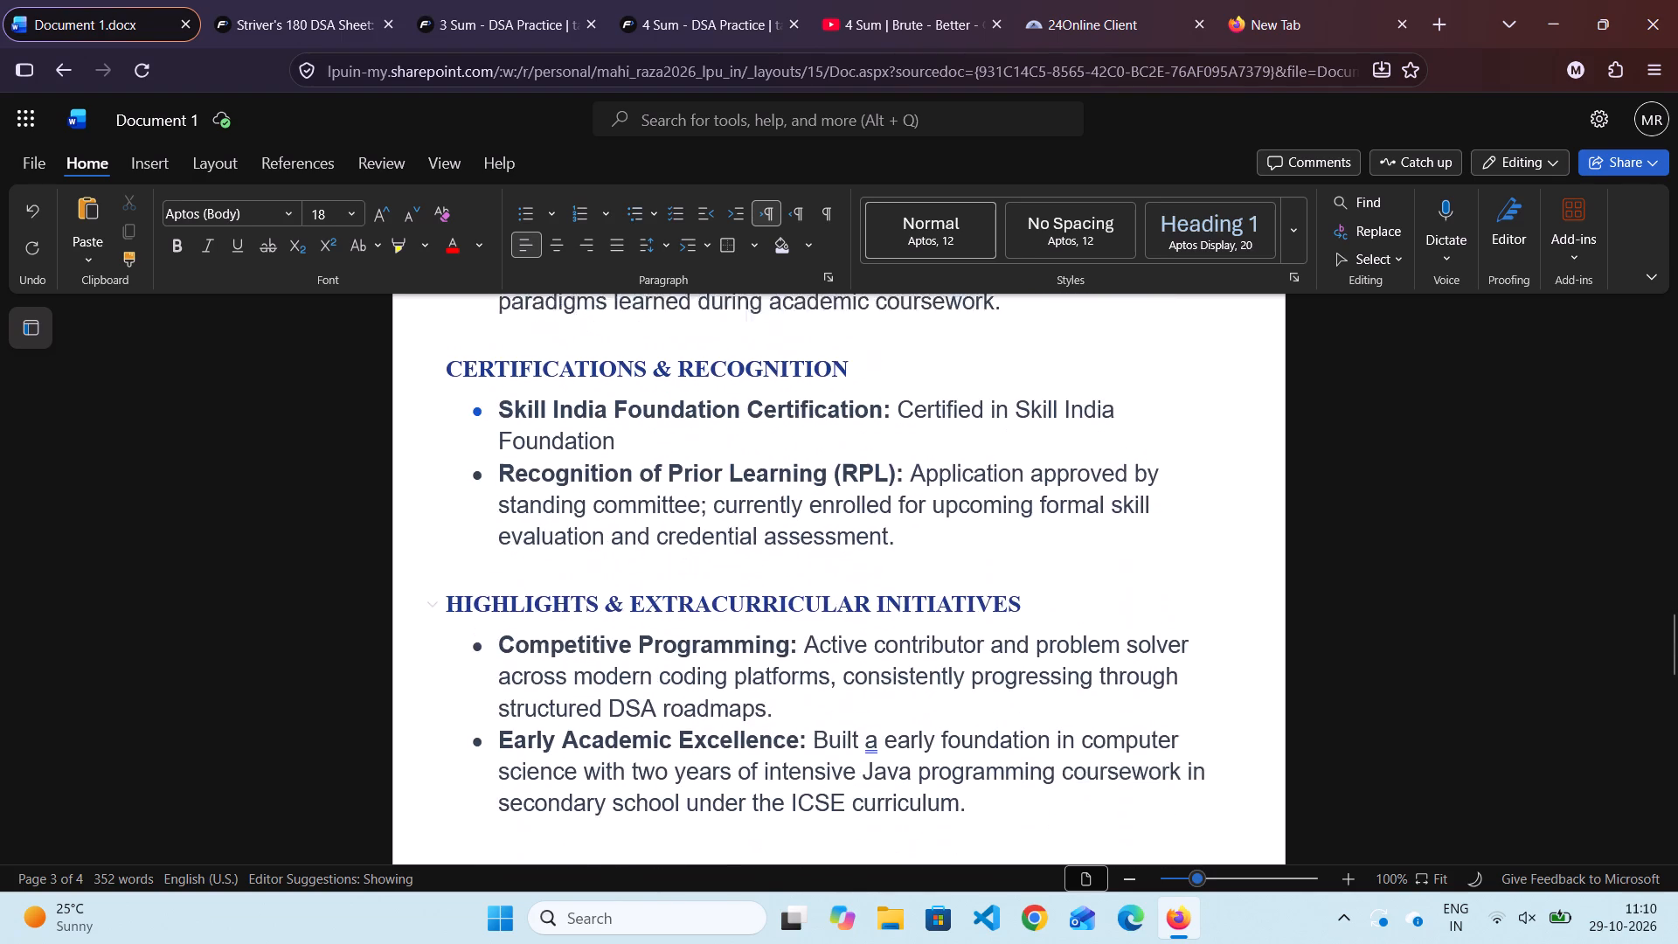
pyautogui.hscroll(1, 600, 705)
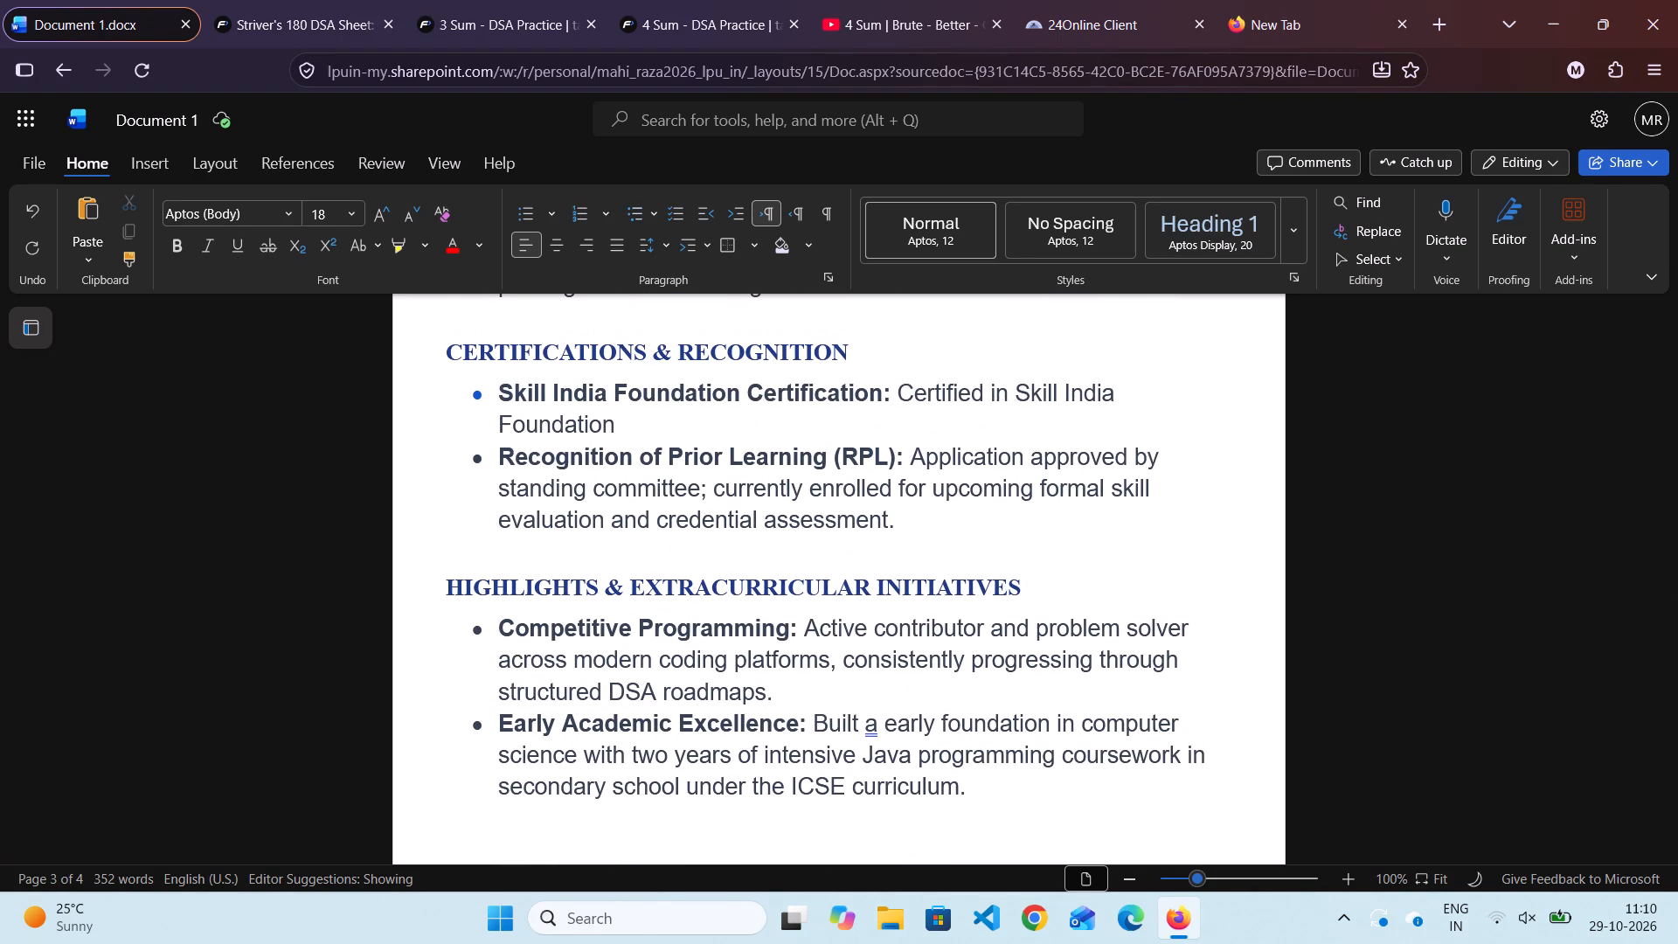
pyautogui.hscroll(1, 600, 705)
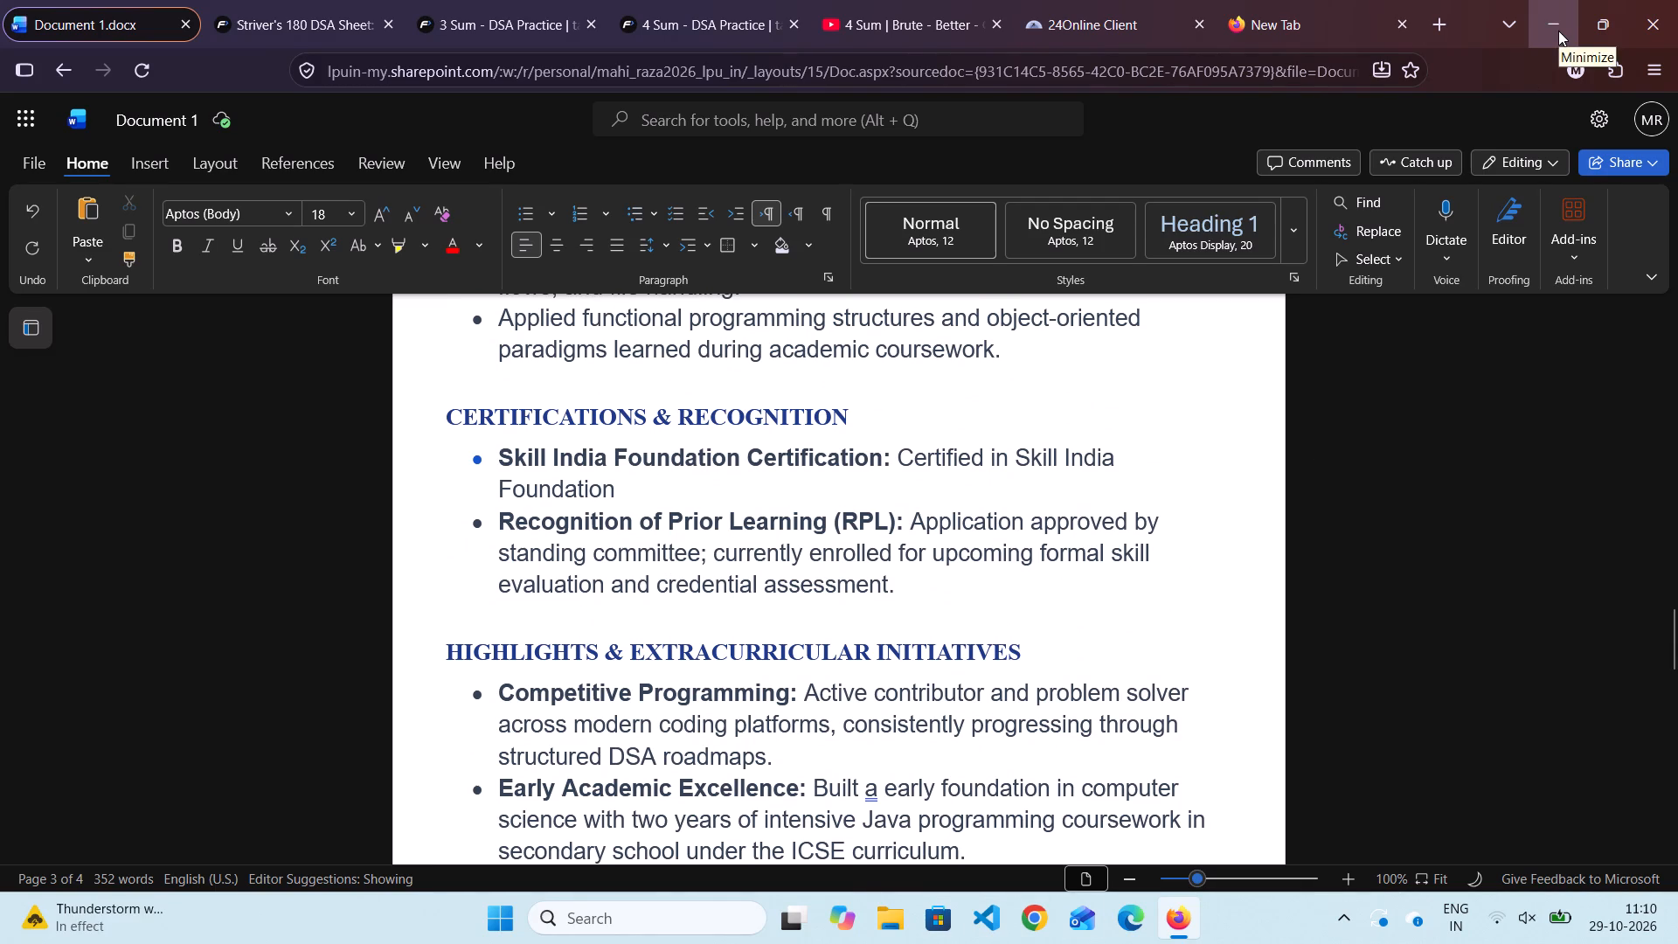
pyautogui.scroll(-4, 940, 512)
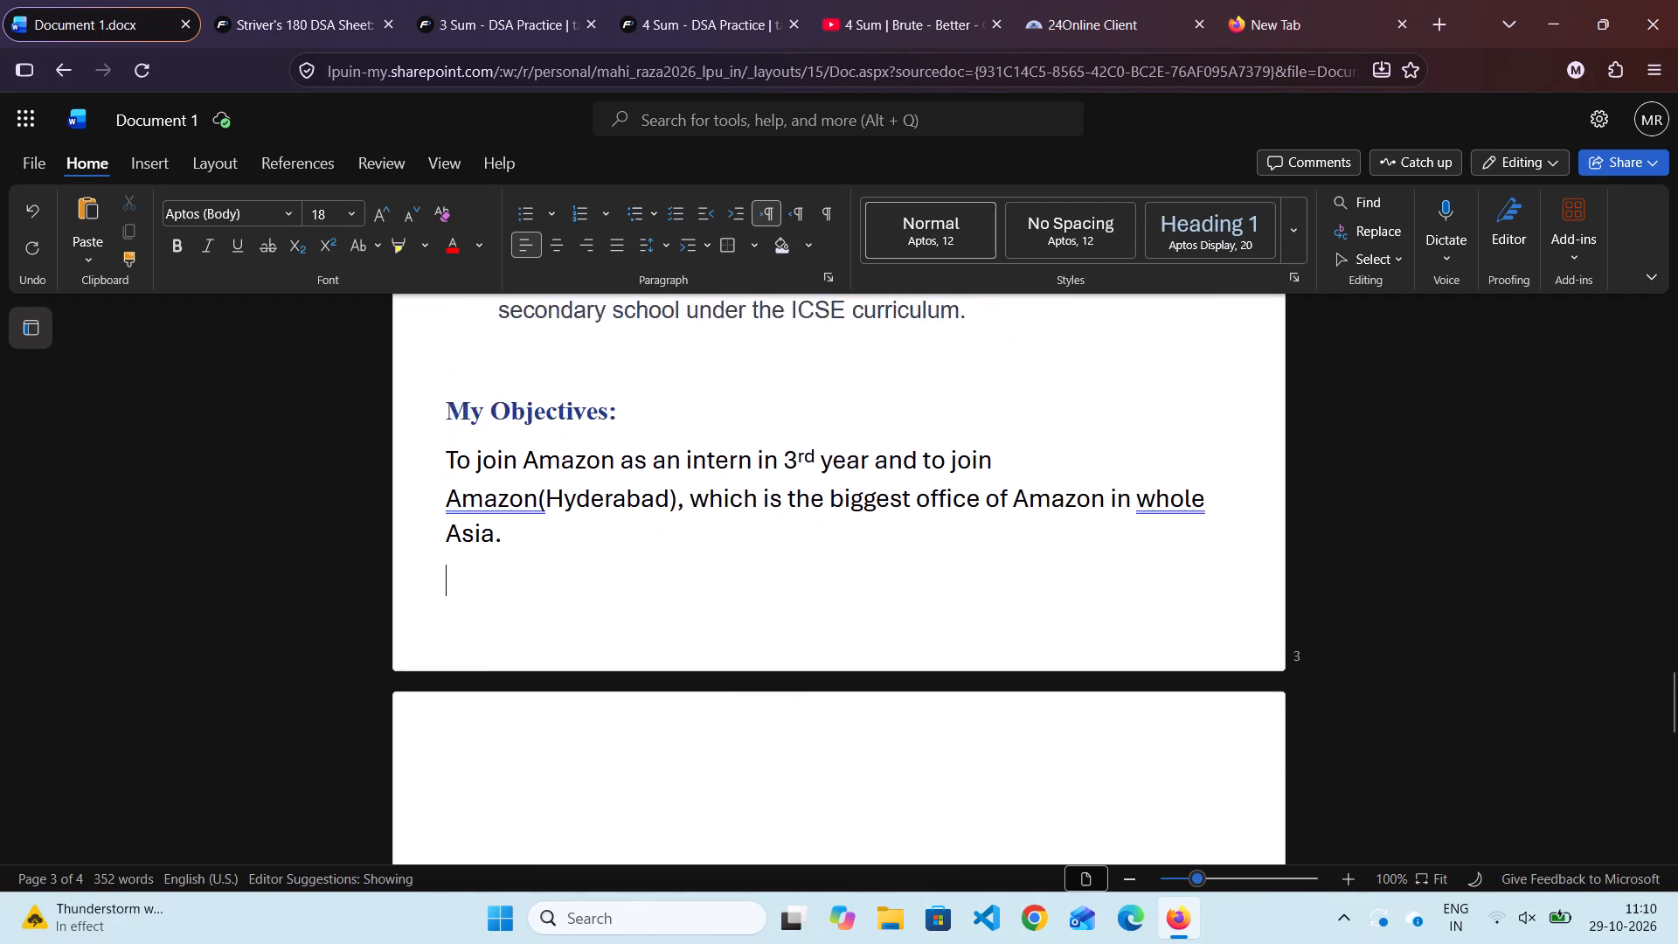
pyautogui.click(482, 491)
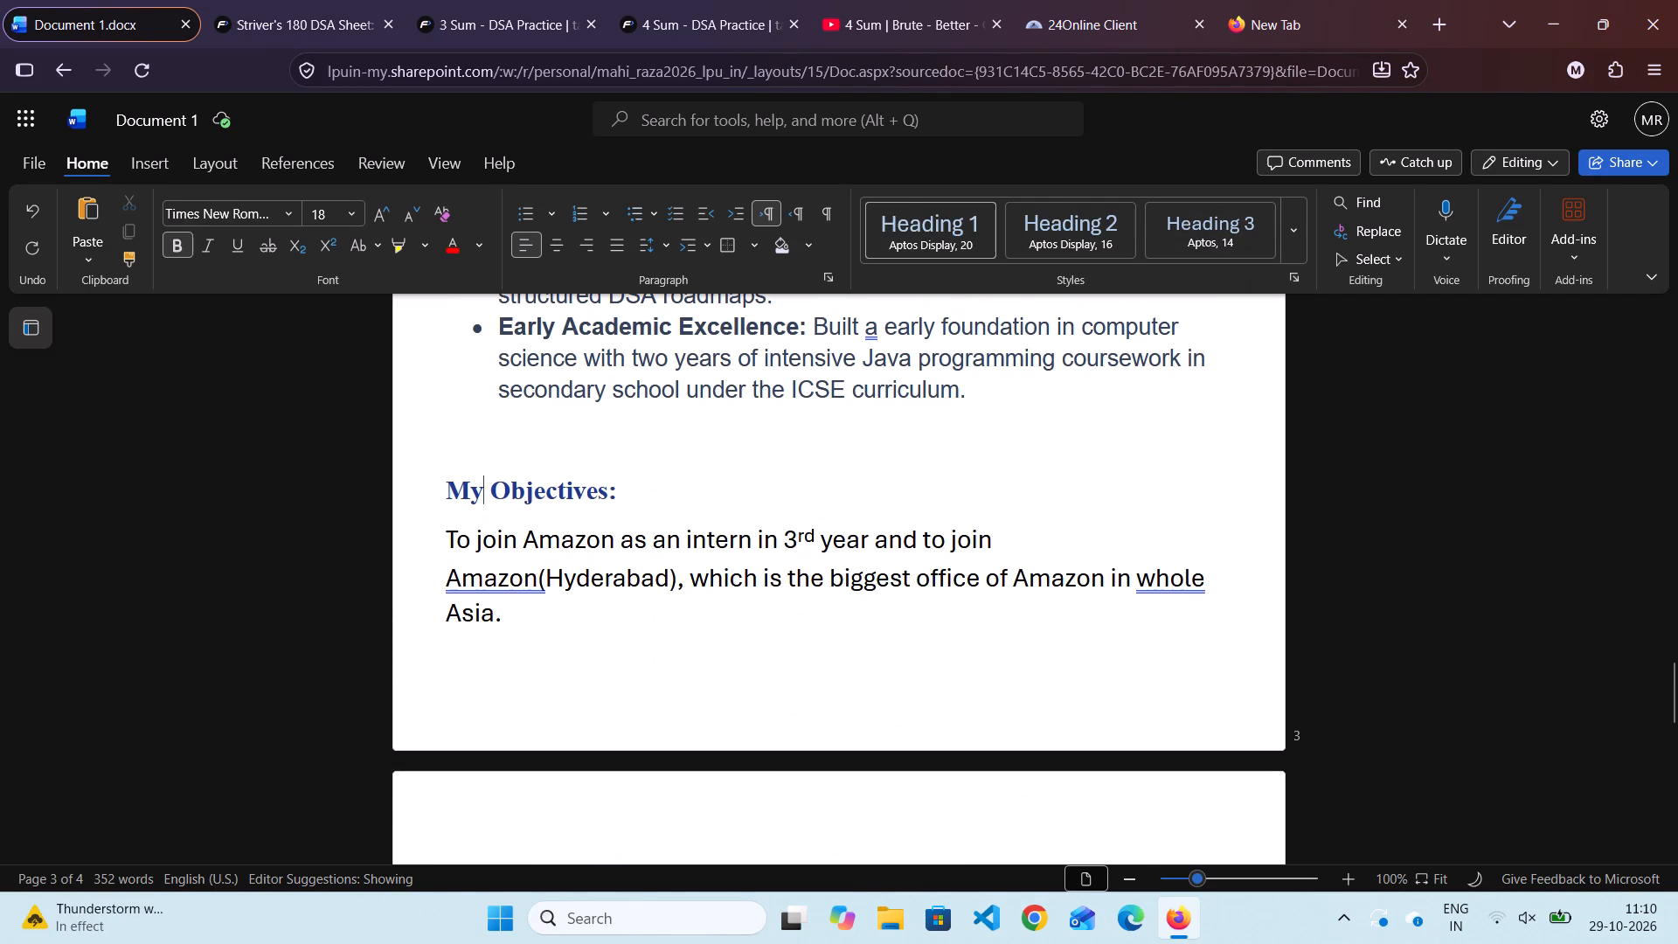
pyautogui.press('BackSpace')
pyautogui.press('BackSpace')
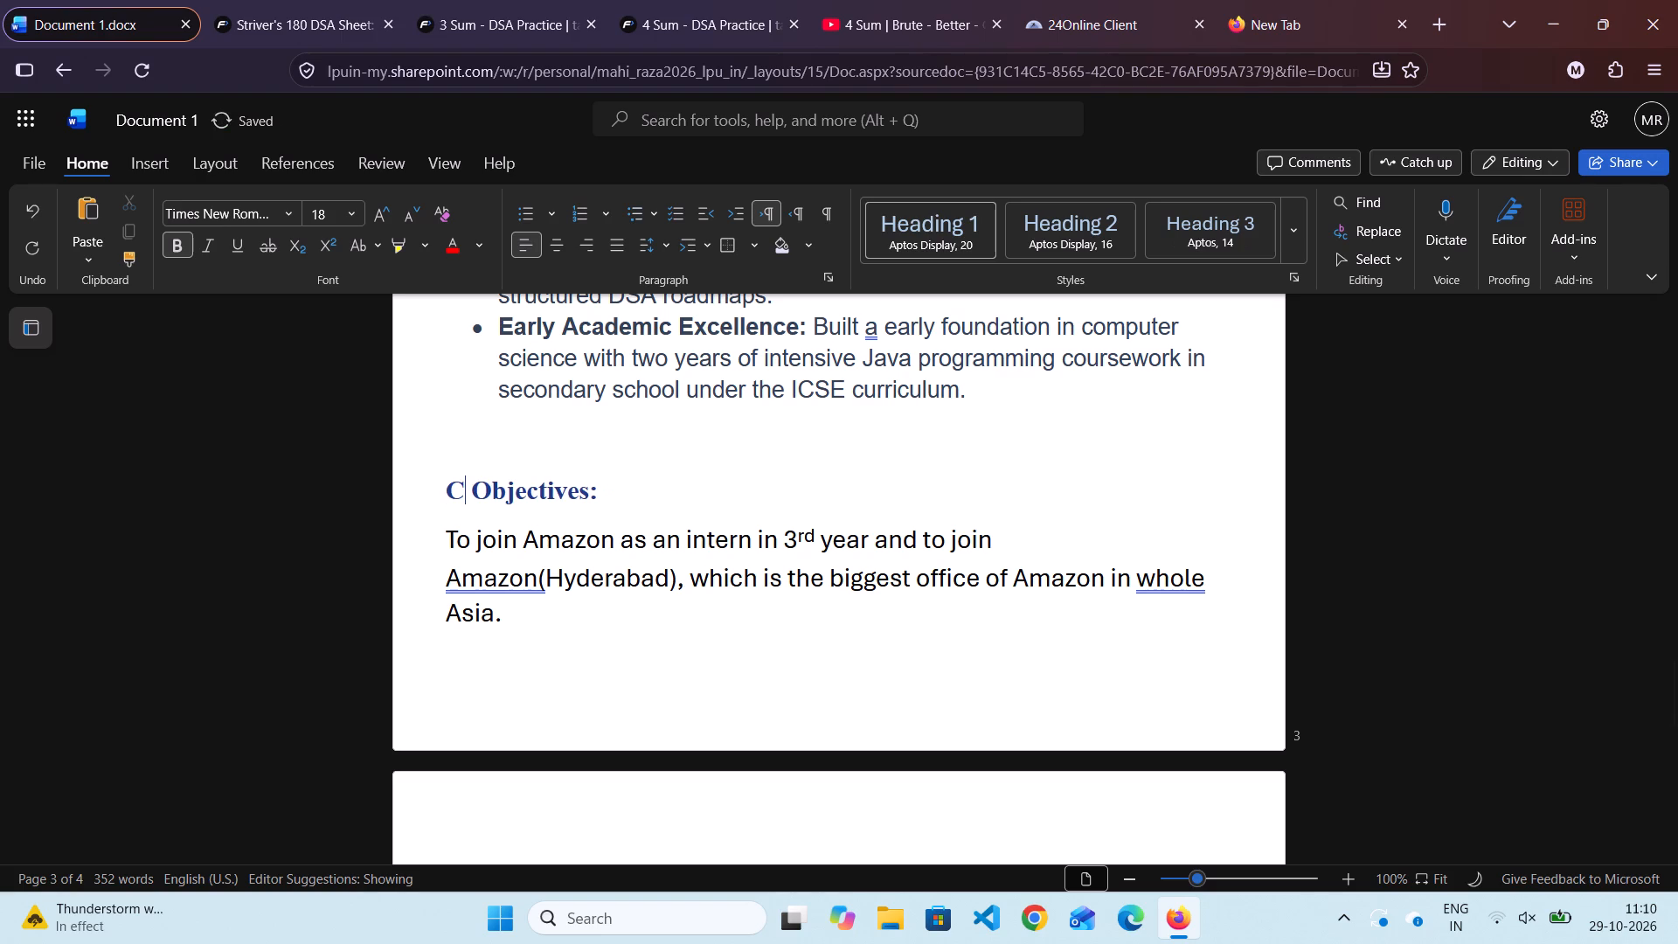
pyautogui.write('areer')
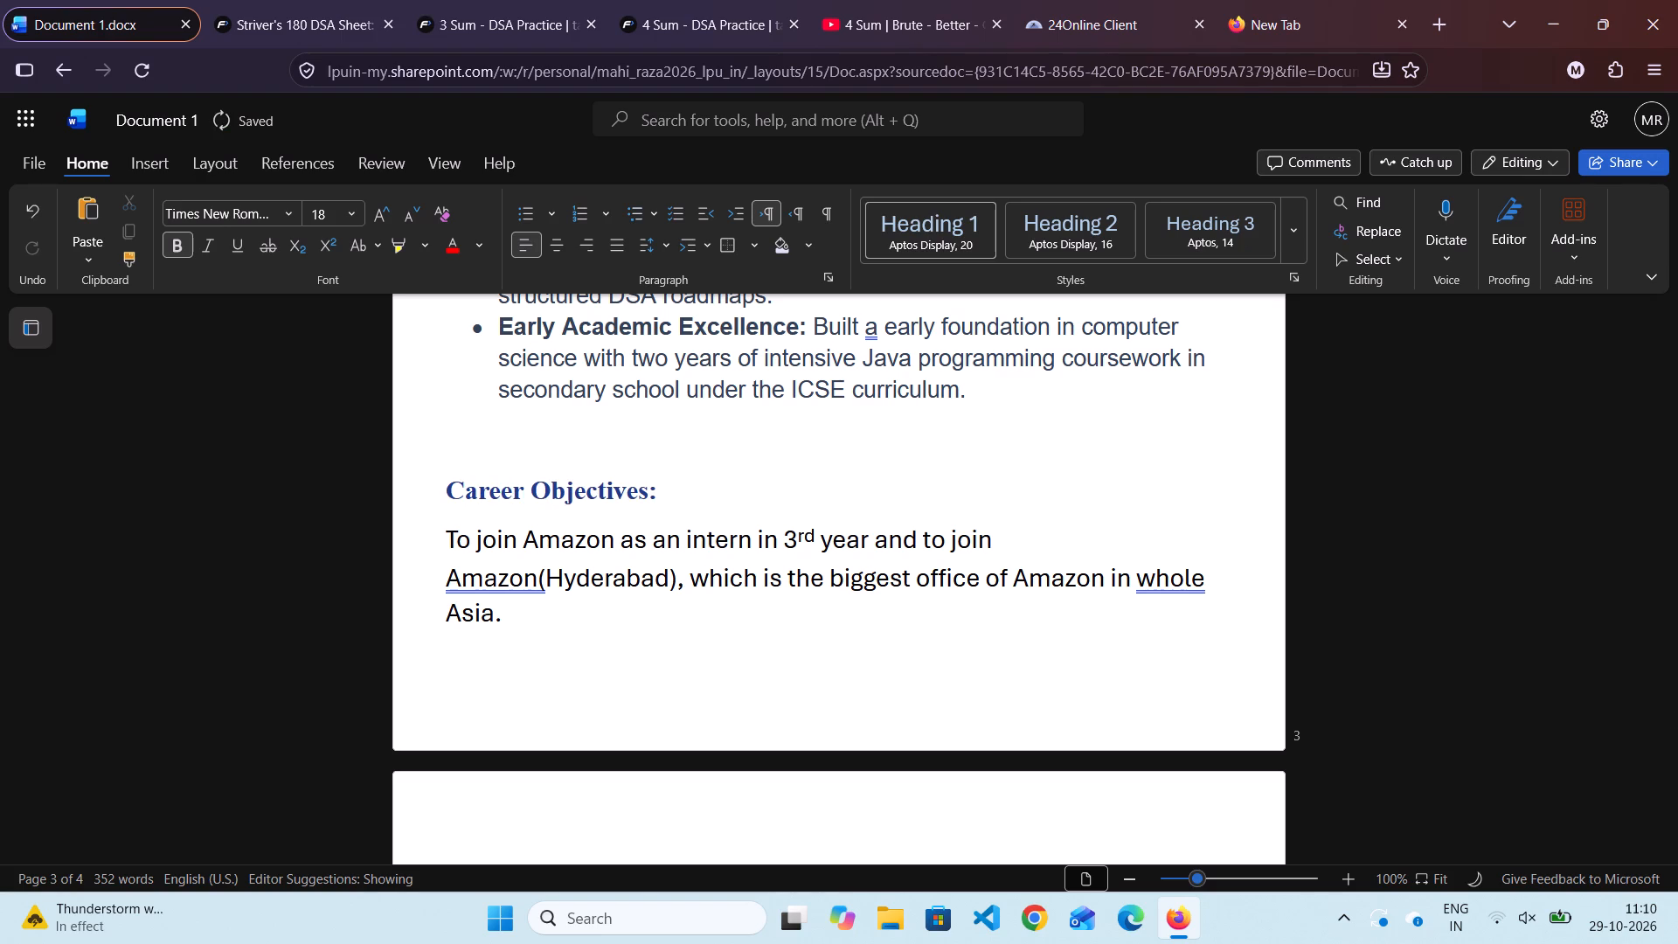
# Add another empty line after the paragraph ending in "Asia.".
pyautogui.click(654, 619)
pyautogui.press('Return')
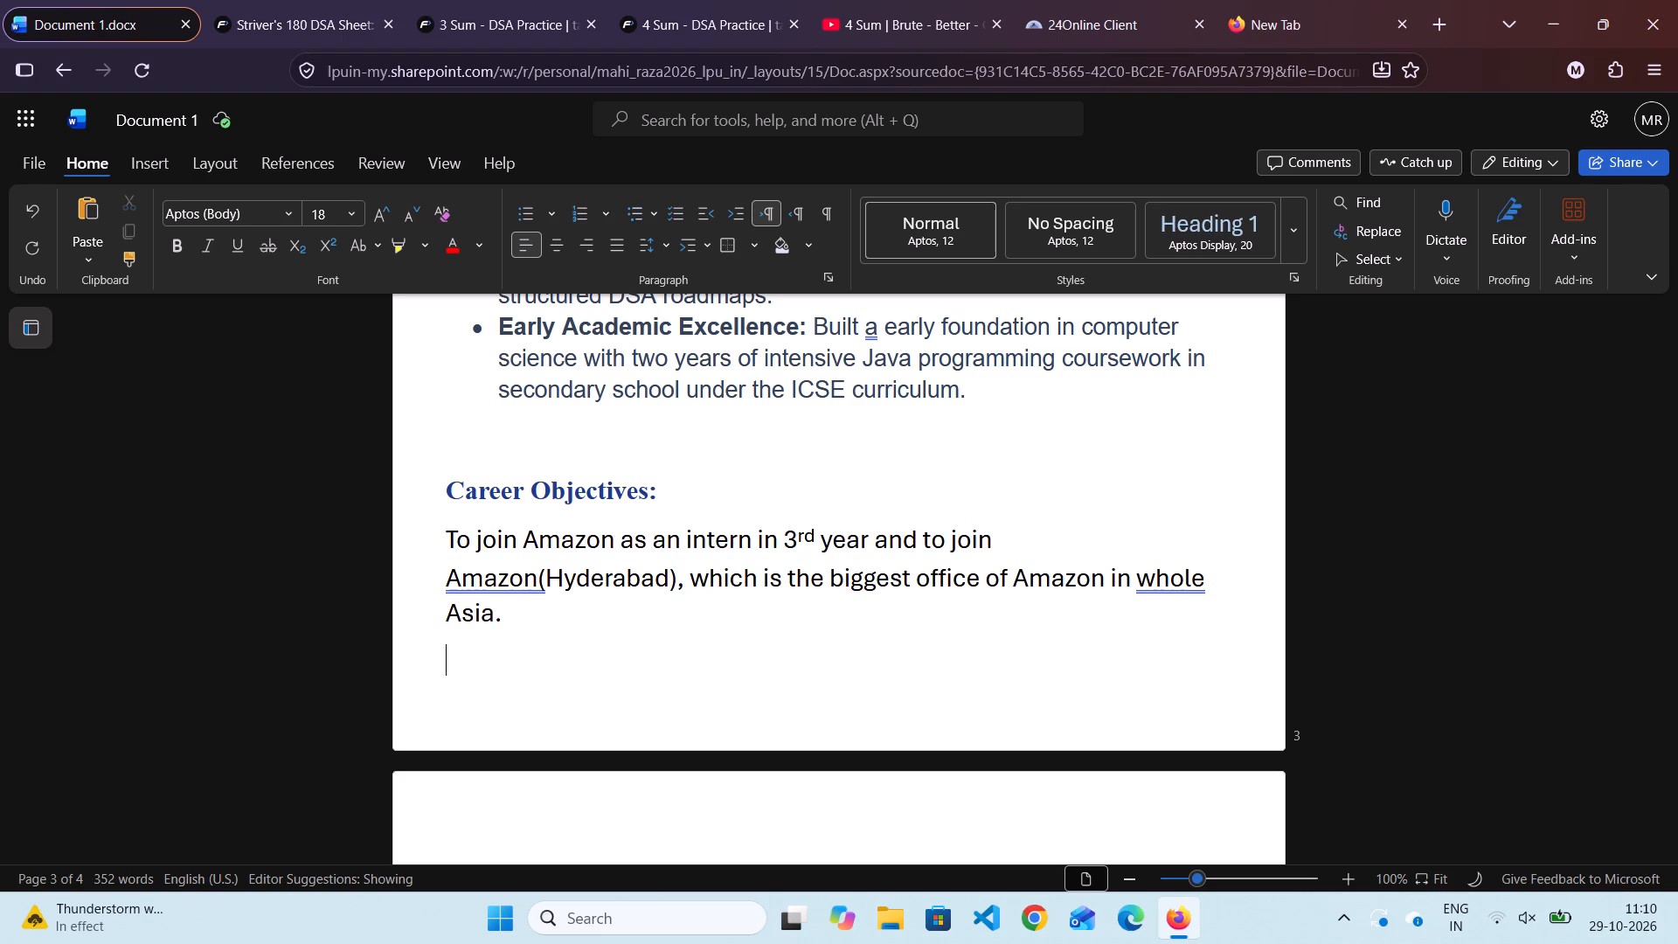
# Insert a space between "Amazon" and "(Hyderabad)" in the Career Objectives paragraph.
pyautogui.click(538, 577)
pyautogui.press('Left')
pyautogui.press('space')
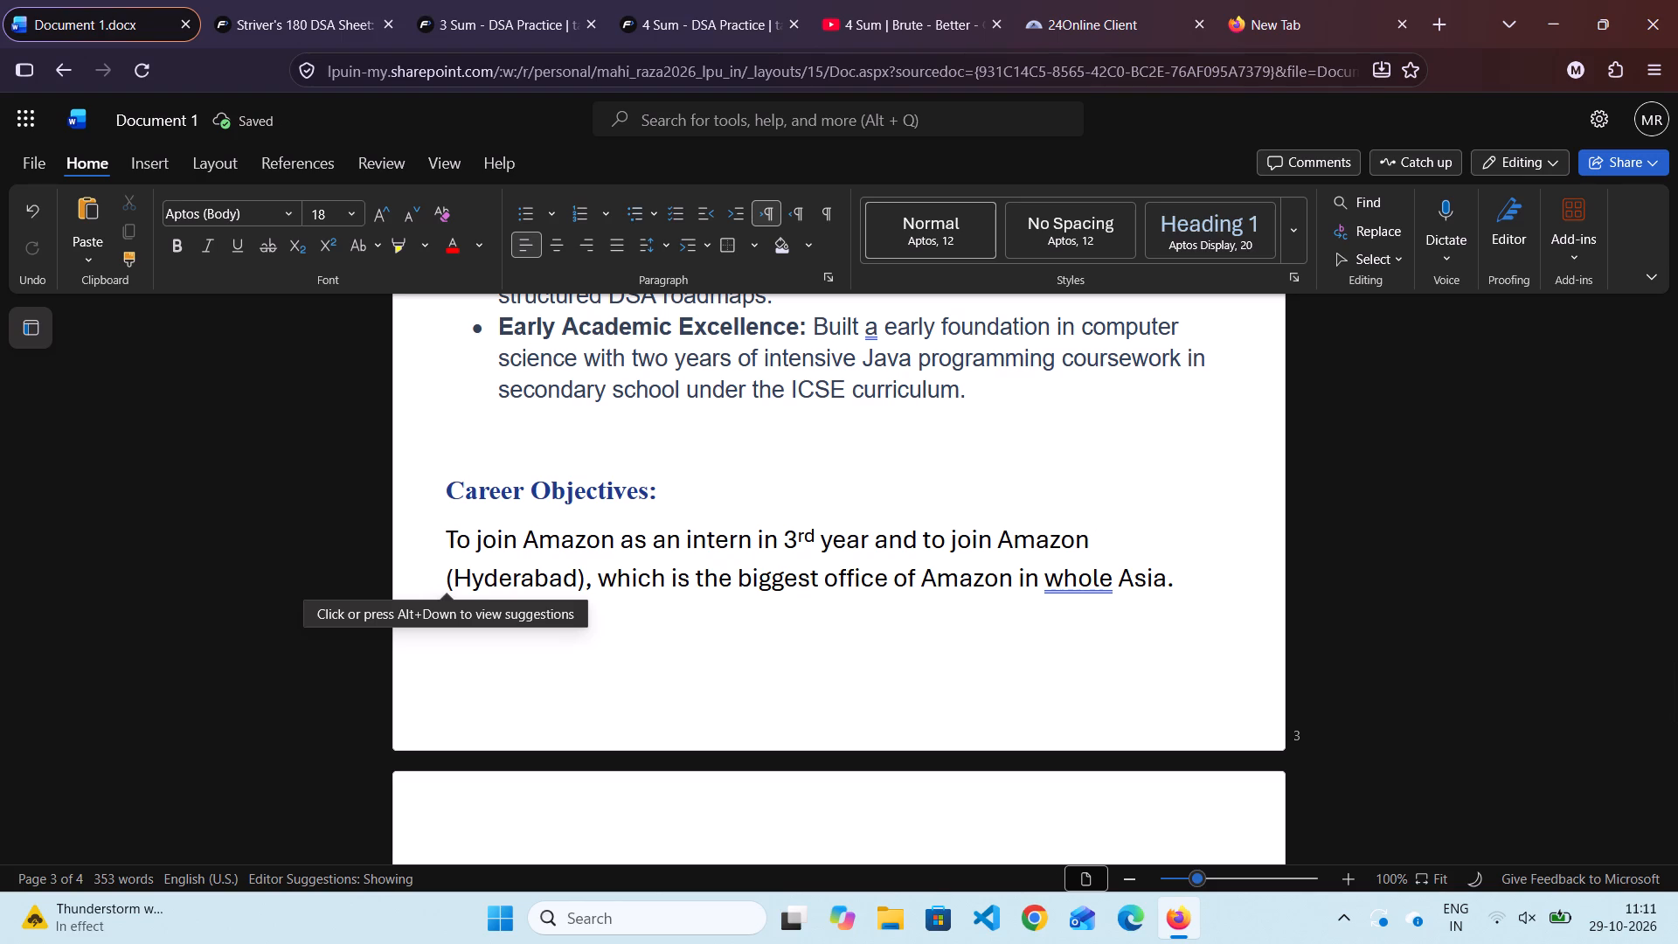
pyautogui.click(191, 687)
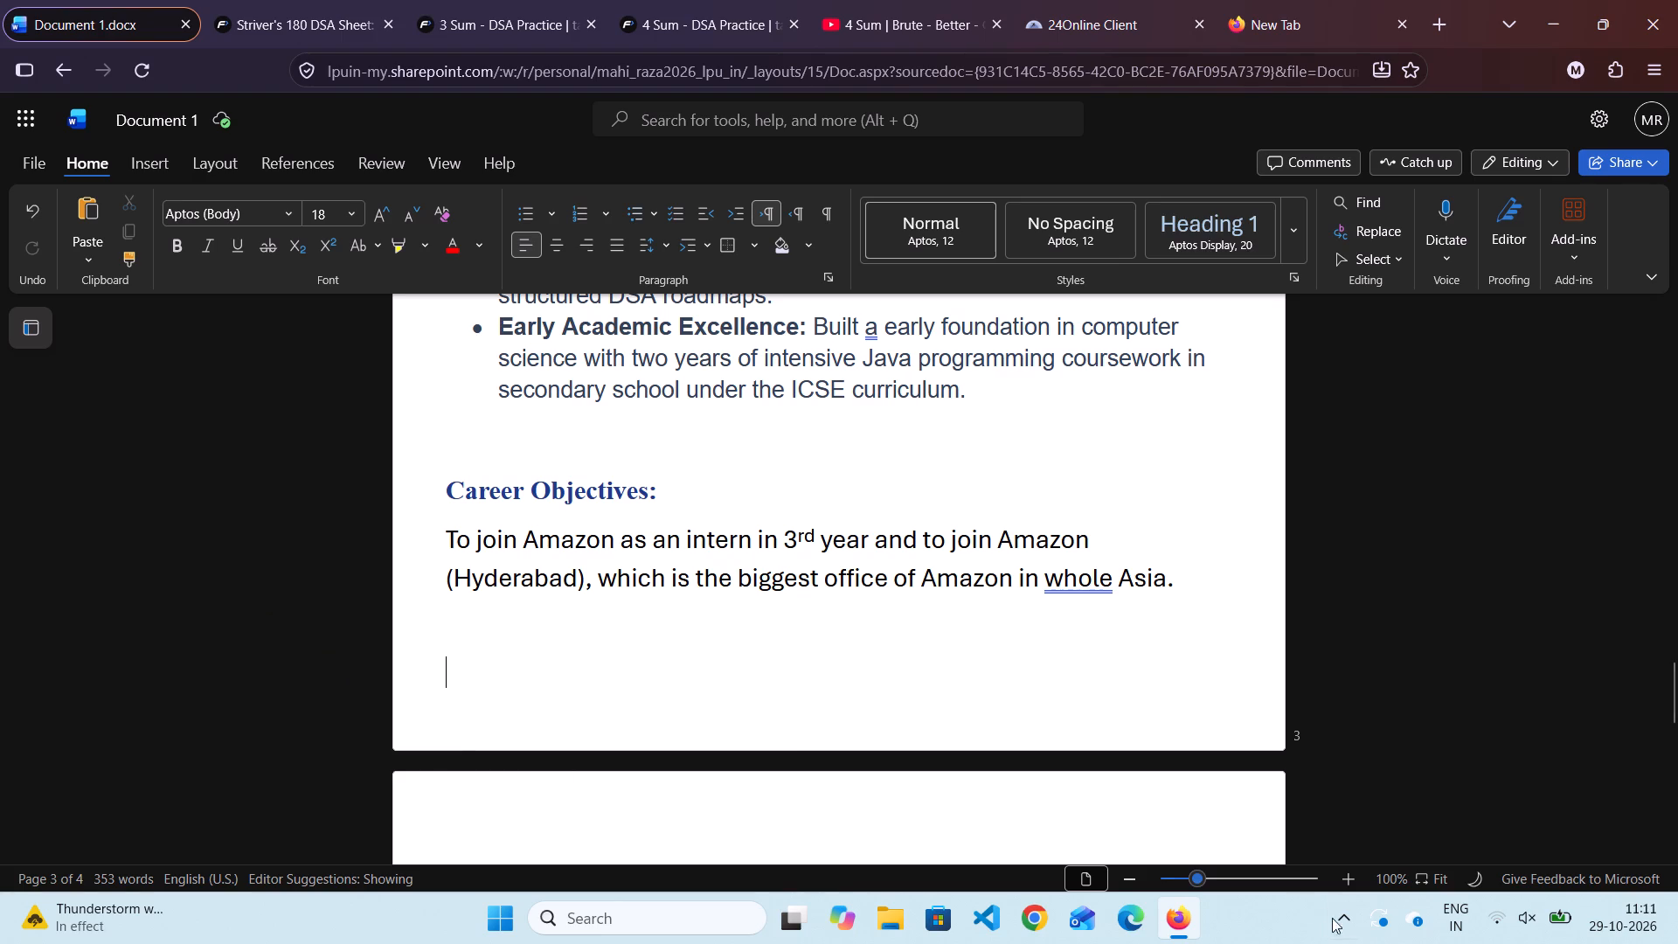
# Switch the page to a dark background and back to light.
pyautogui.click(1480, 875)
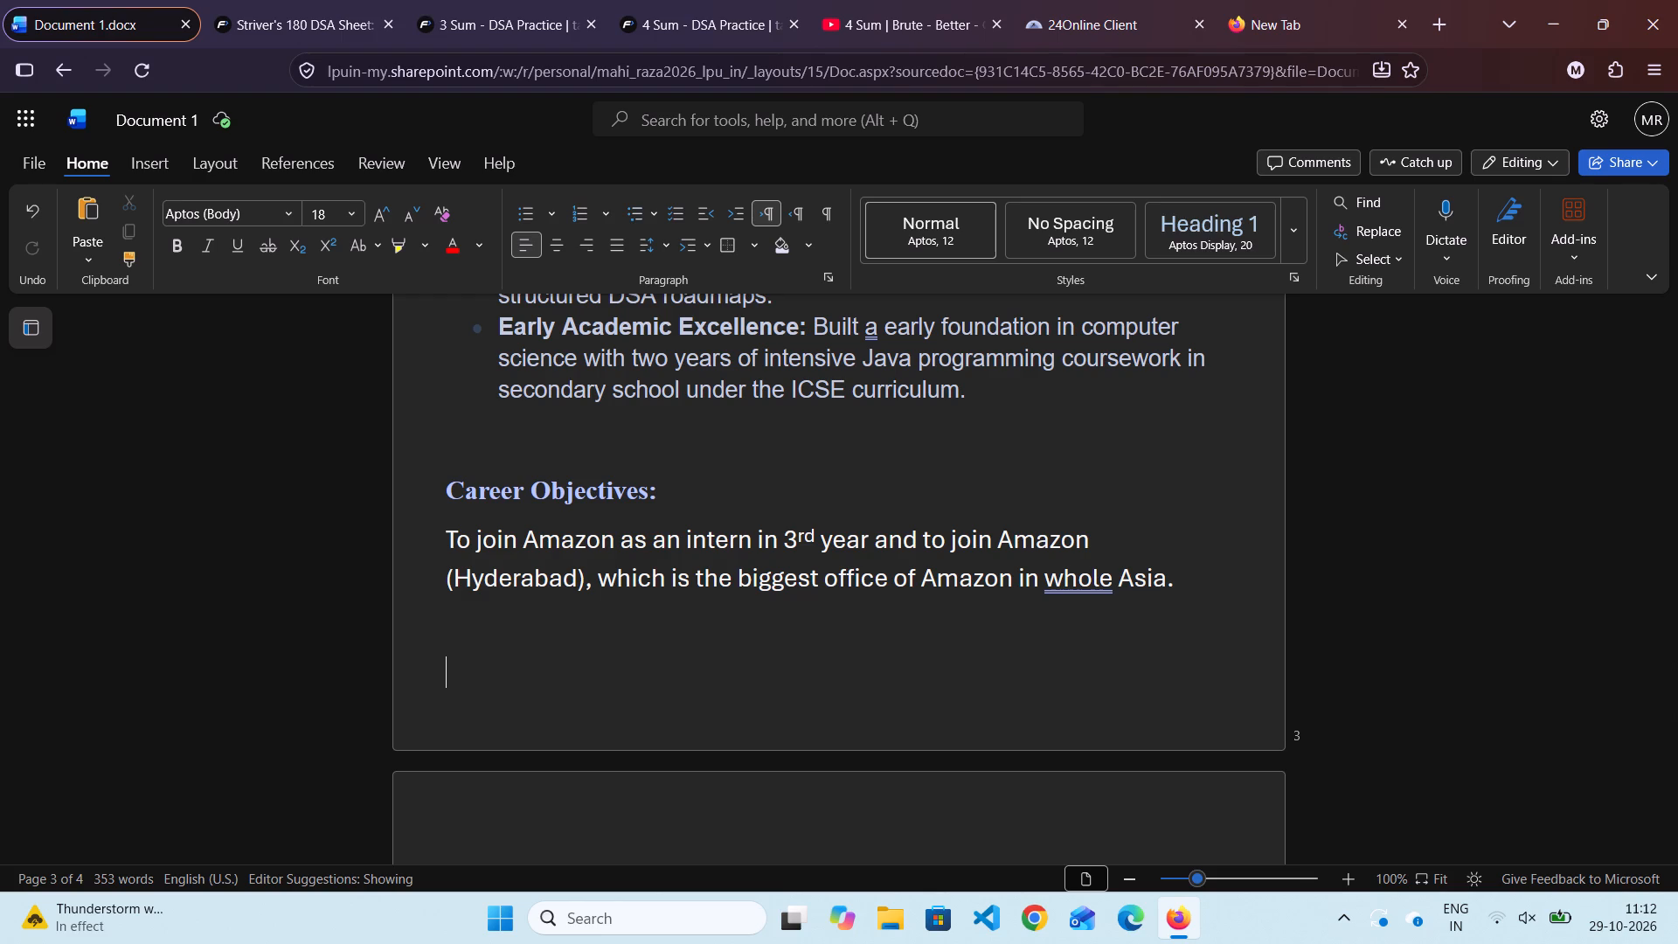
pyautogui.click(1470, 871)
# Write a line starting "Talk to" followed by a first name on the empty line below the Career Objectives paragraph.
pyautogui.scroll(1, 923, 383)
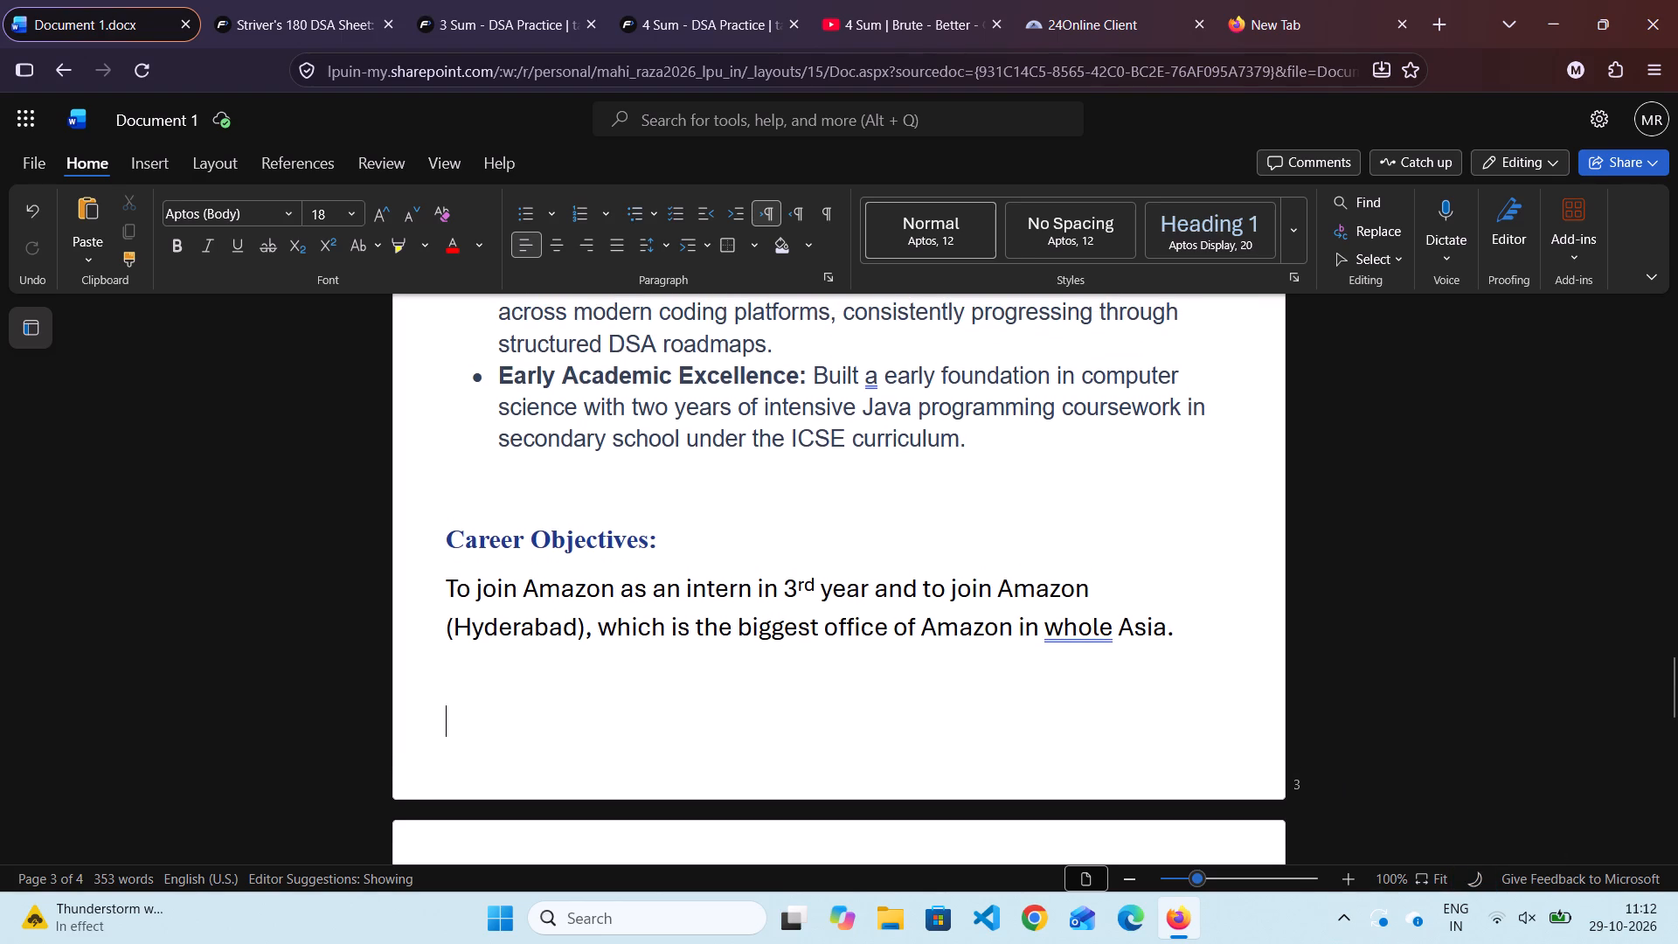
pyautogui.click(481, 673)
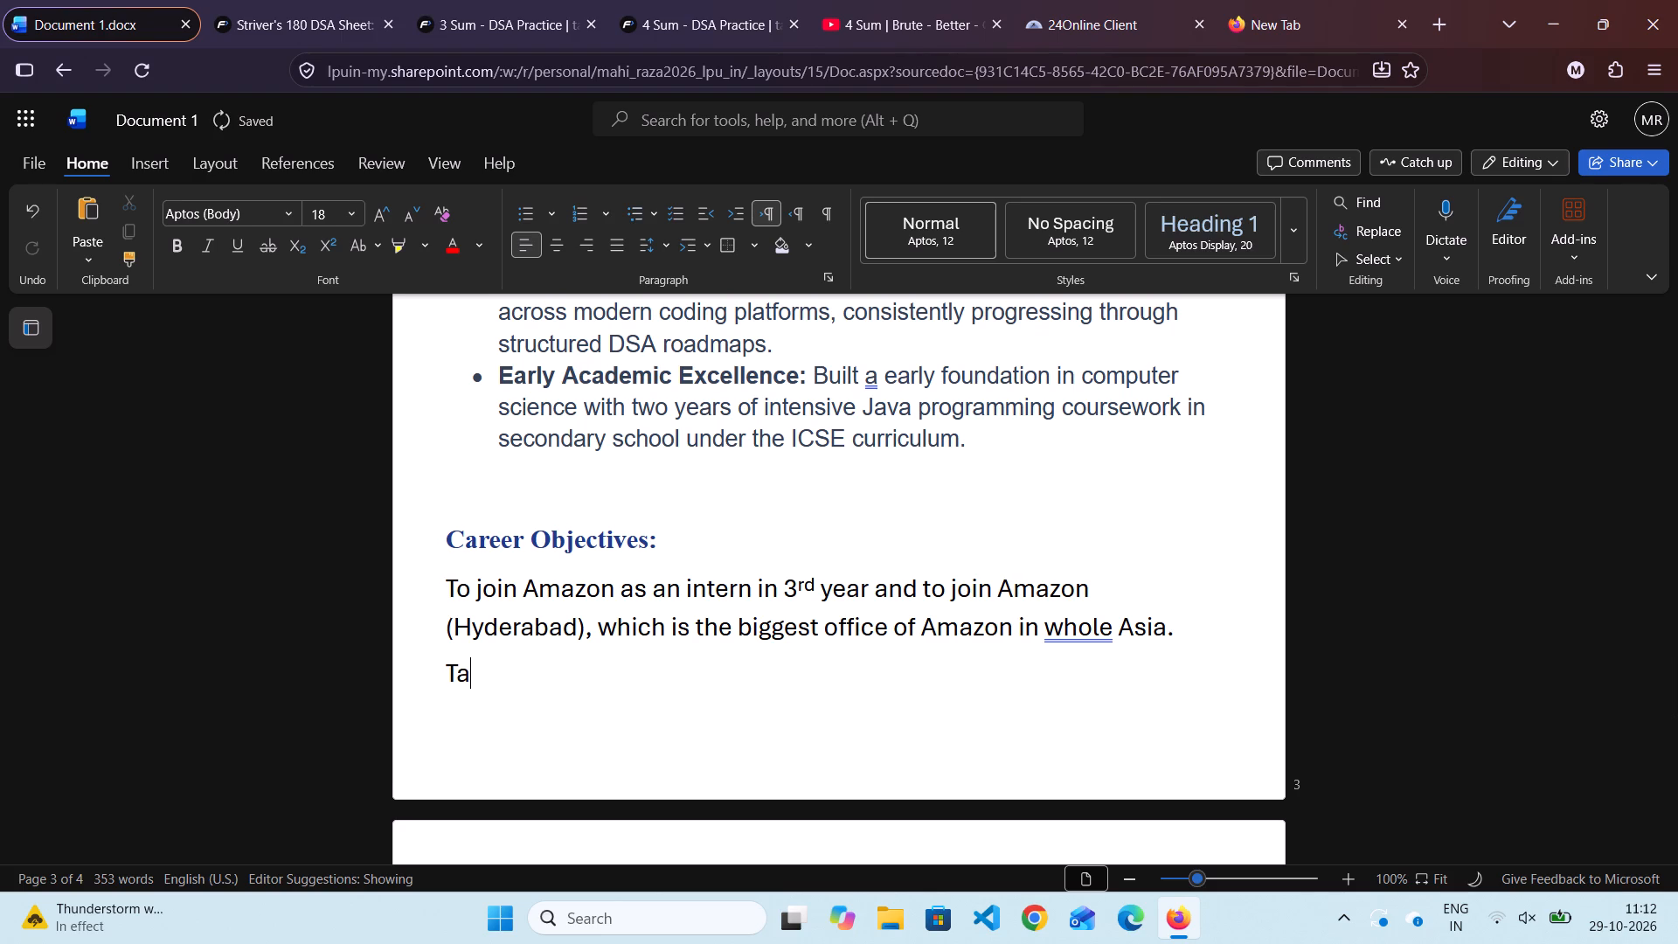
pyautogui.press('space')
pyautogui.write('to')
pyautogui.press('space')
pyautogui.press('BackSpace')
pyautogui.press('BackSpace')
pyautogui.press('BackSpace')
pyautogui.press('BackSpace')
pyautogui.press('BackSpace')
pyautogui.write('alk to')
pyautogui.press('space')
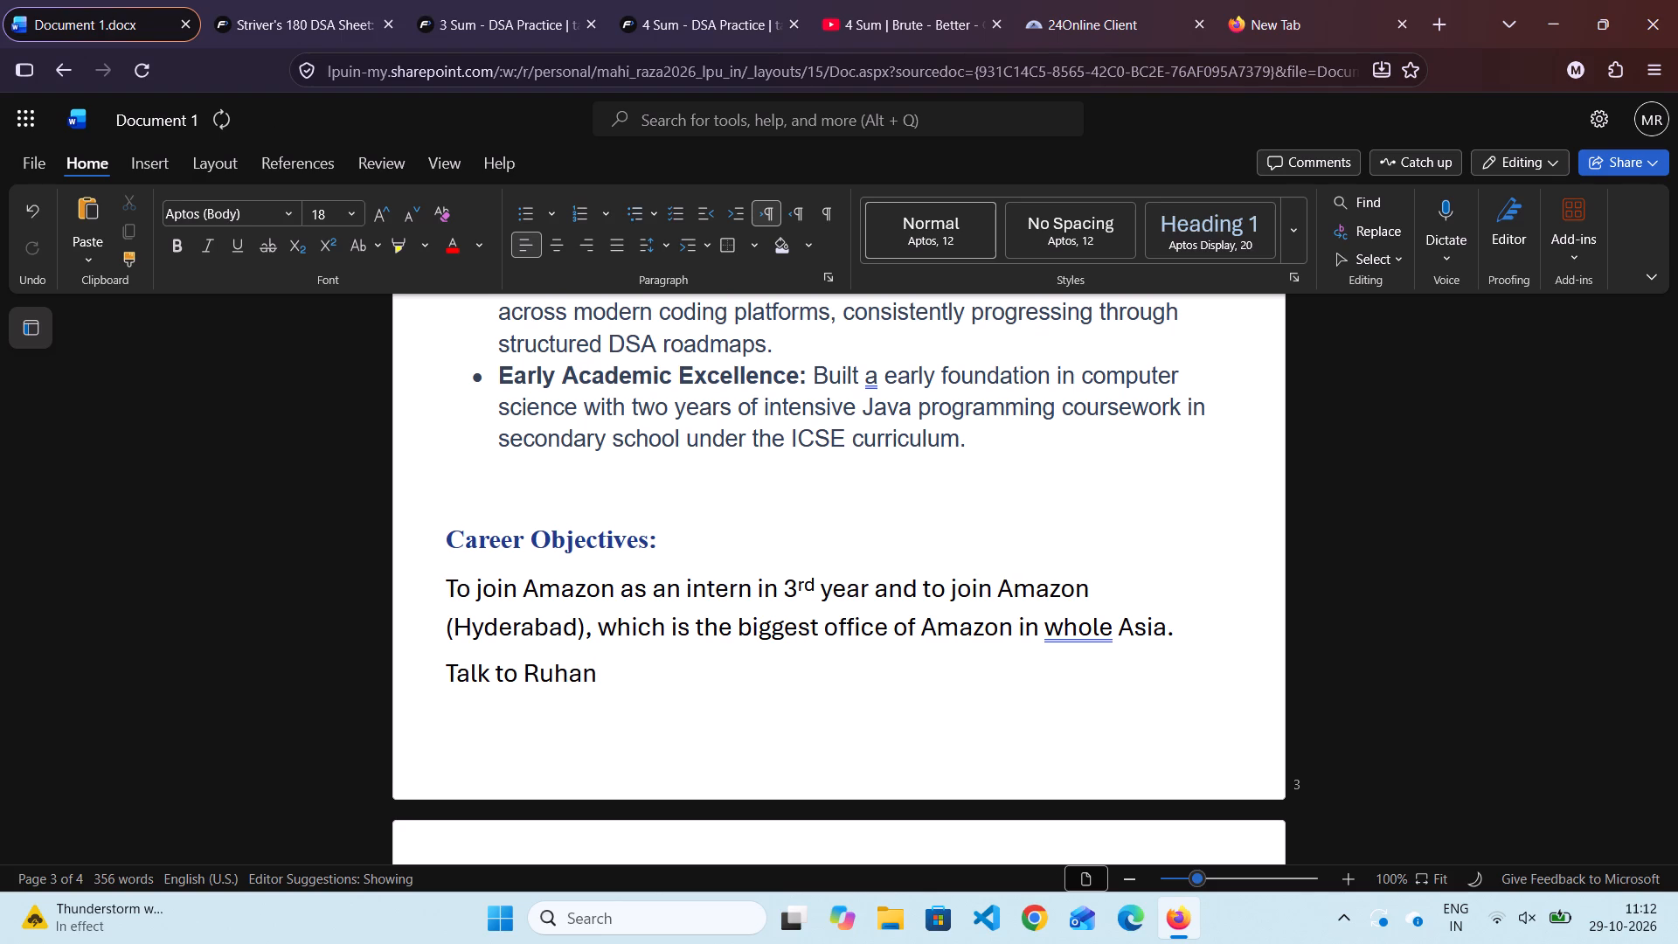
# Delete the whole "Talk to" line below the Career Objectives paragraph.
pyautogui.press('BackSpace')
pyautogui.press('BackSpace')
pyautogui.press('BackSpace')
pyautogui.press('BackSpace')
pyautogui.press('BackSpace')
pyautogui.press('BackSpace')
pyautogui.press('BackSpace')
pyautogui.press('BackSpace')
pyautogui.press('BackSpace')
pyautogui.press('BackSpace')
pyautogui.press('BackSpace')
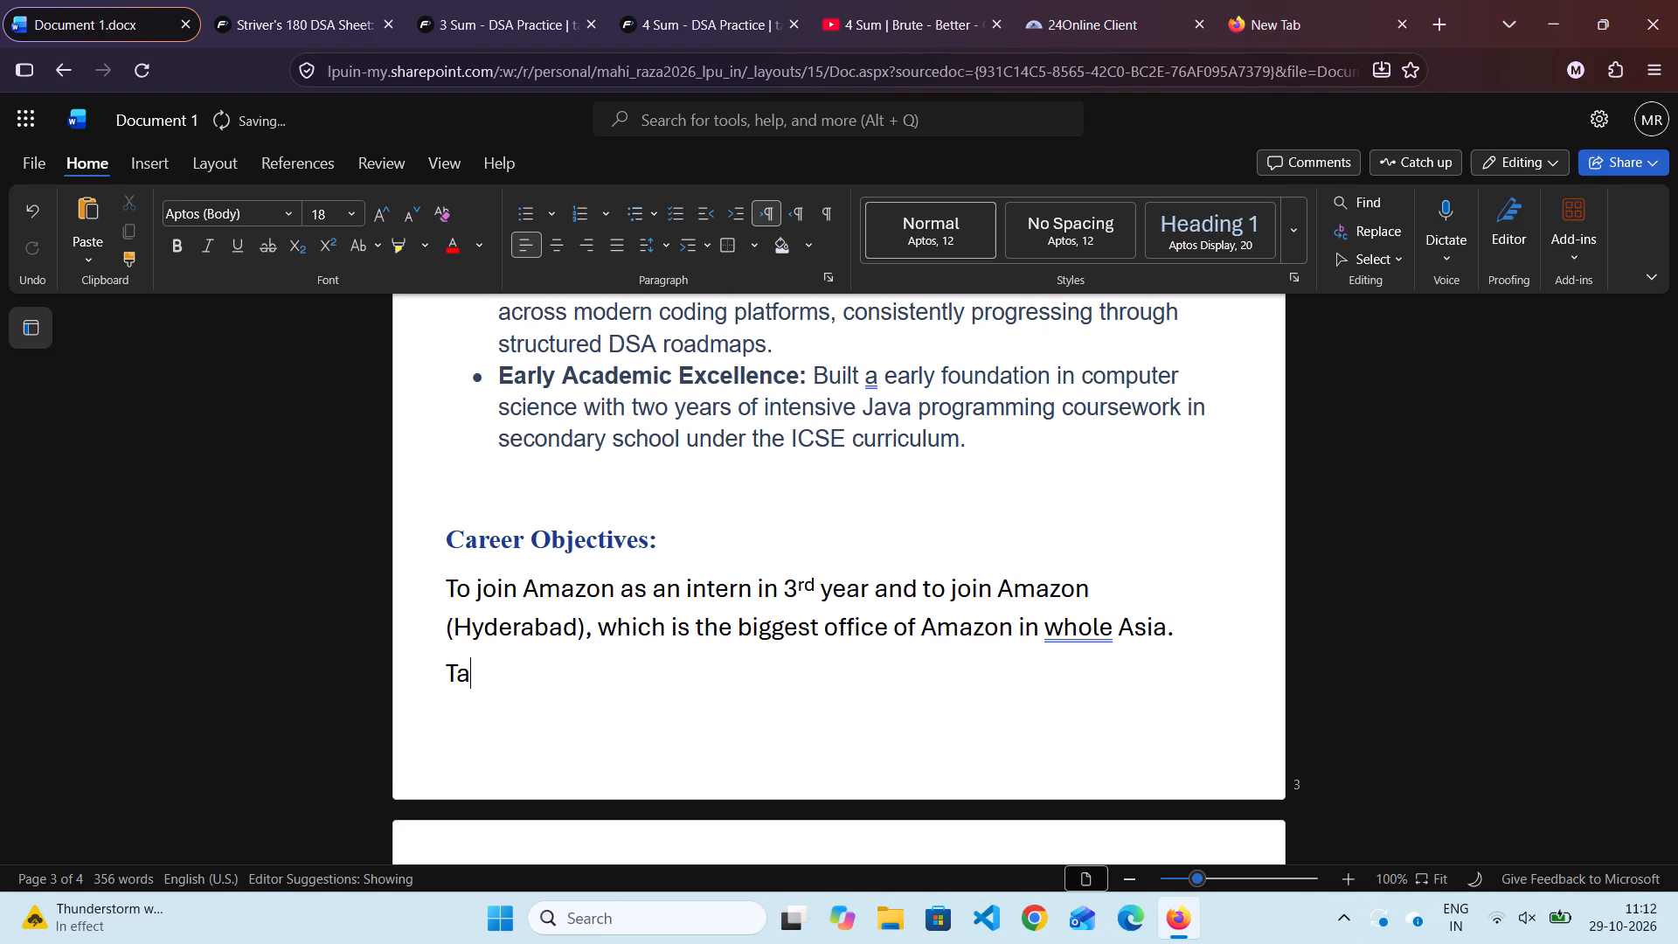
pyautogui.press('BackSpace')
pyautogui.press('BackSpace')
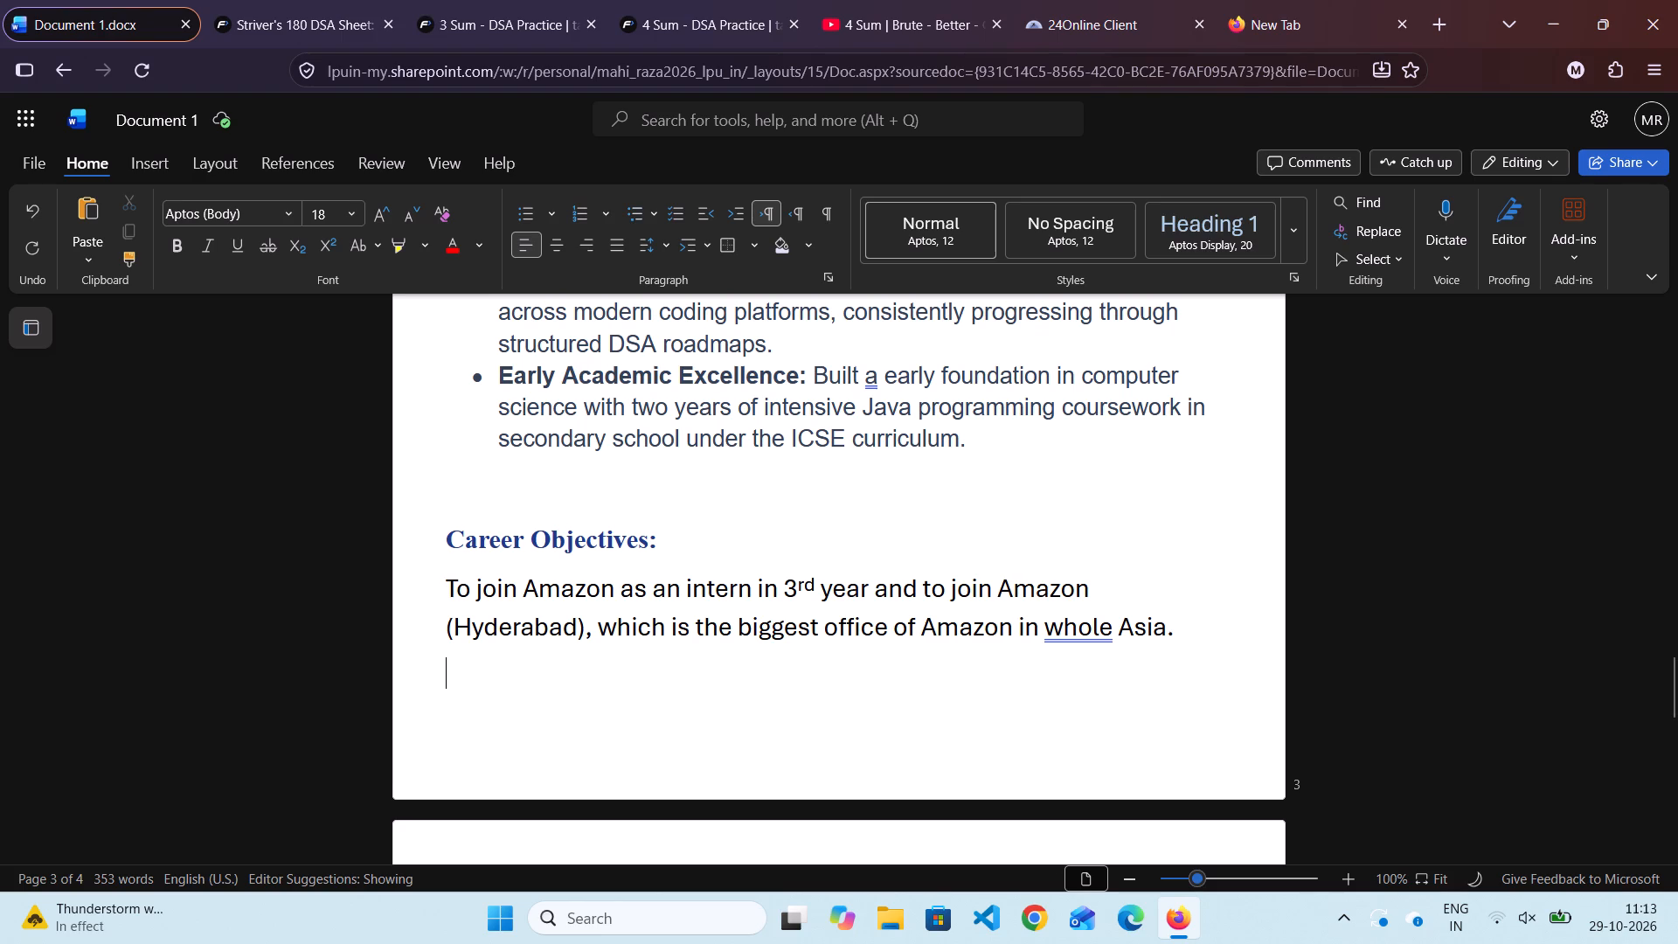
# Justify the SUMMARY paragraph on the first page.
pyautogui.scroll(3, 829, 587)
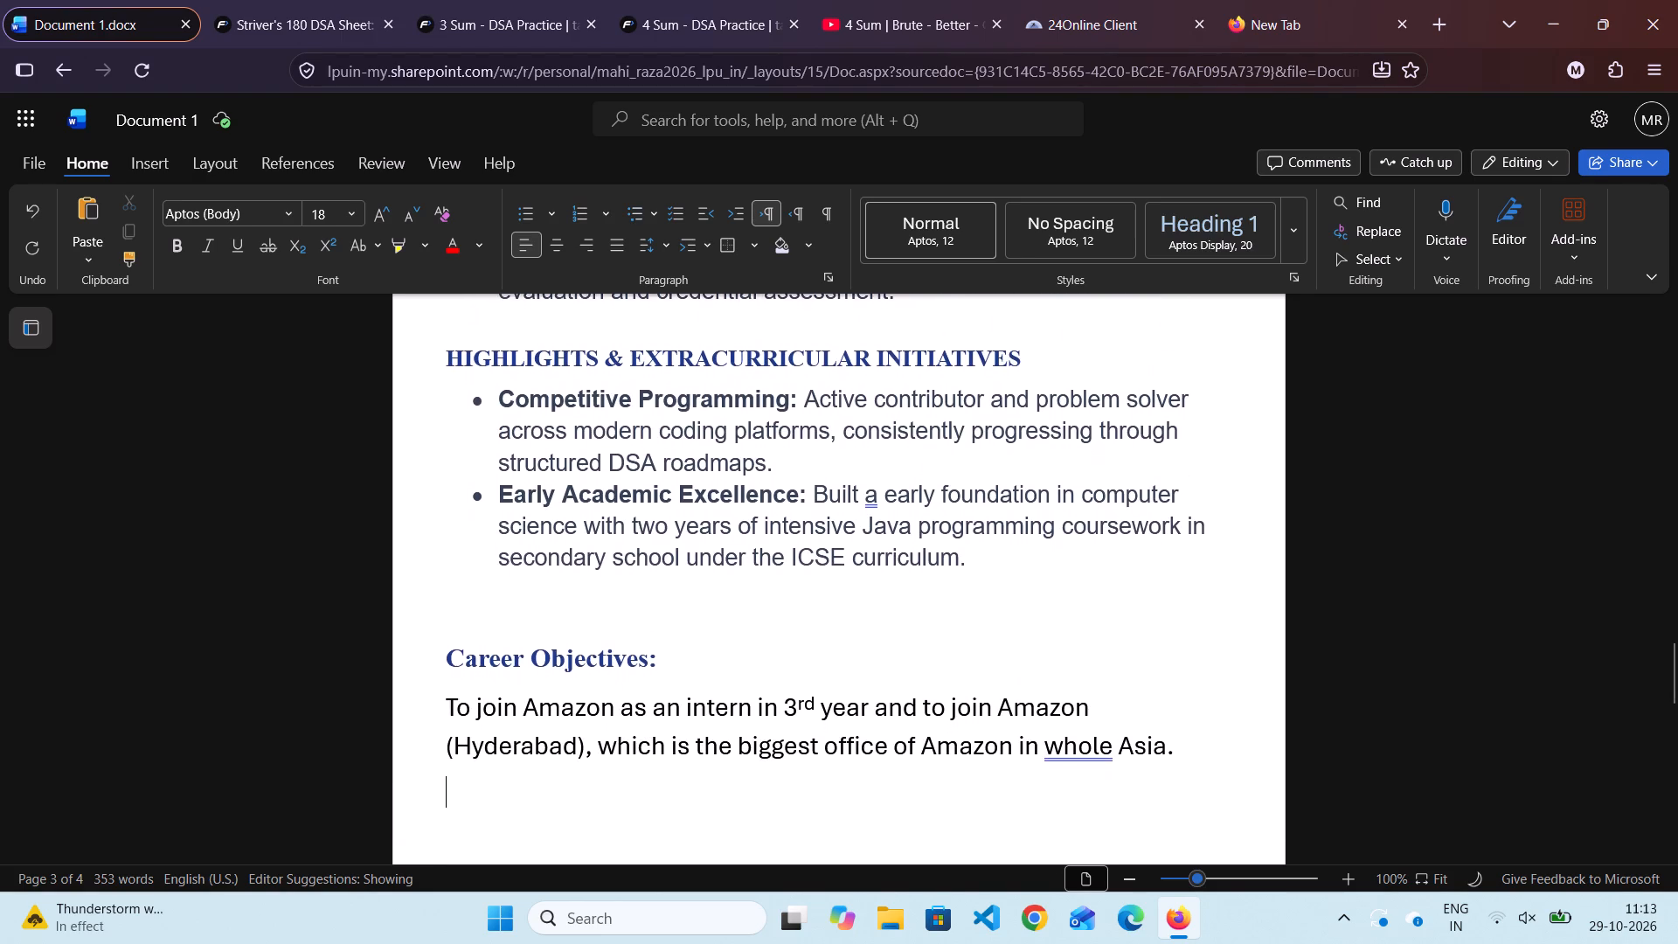
pyautogui.scroll(10, 829, 587)
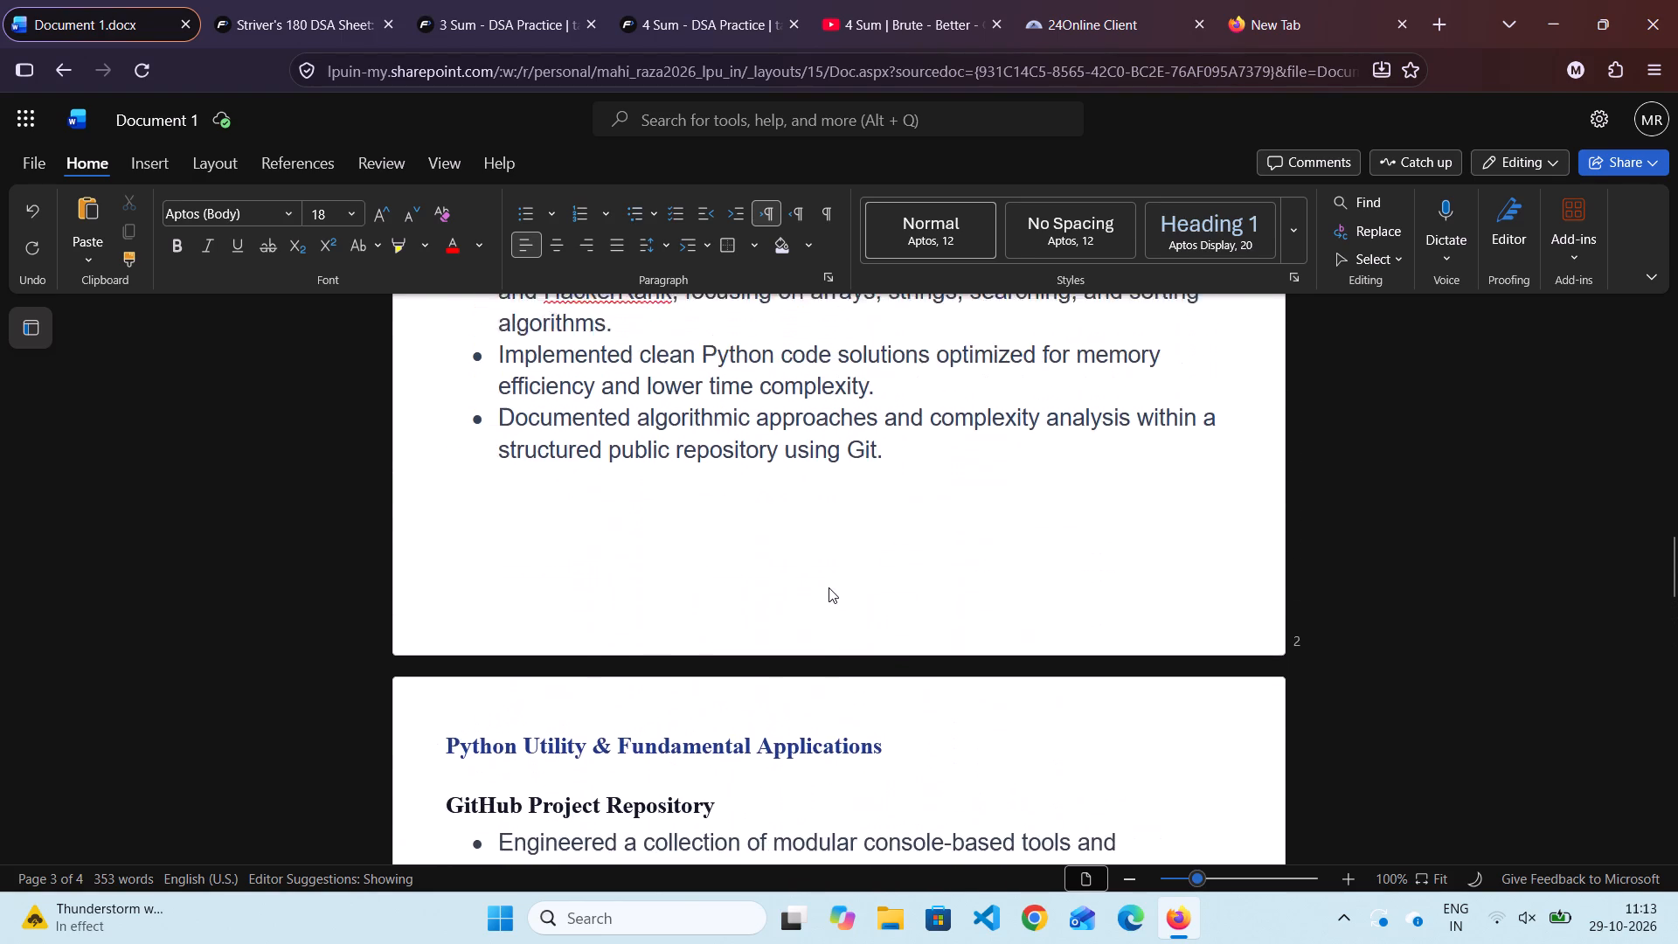
pyautogui.scroll(17, 829, 587)
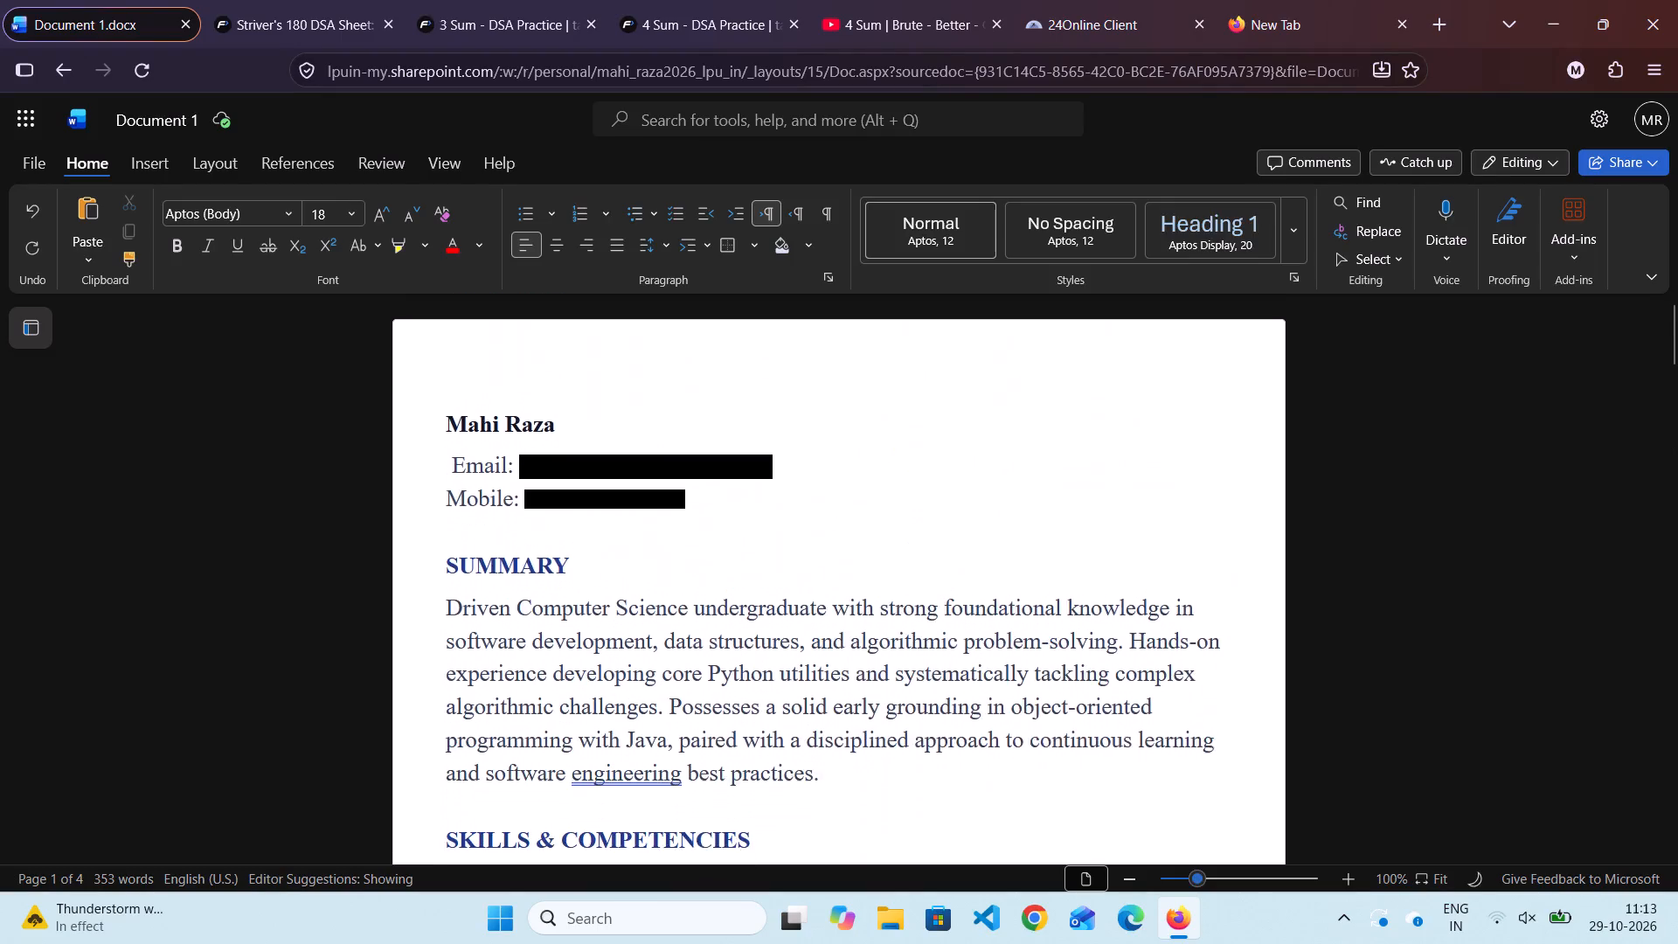
pyautogui.scroll(-1, 829, 587)
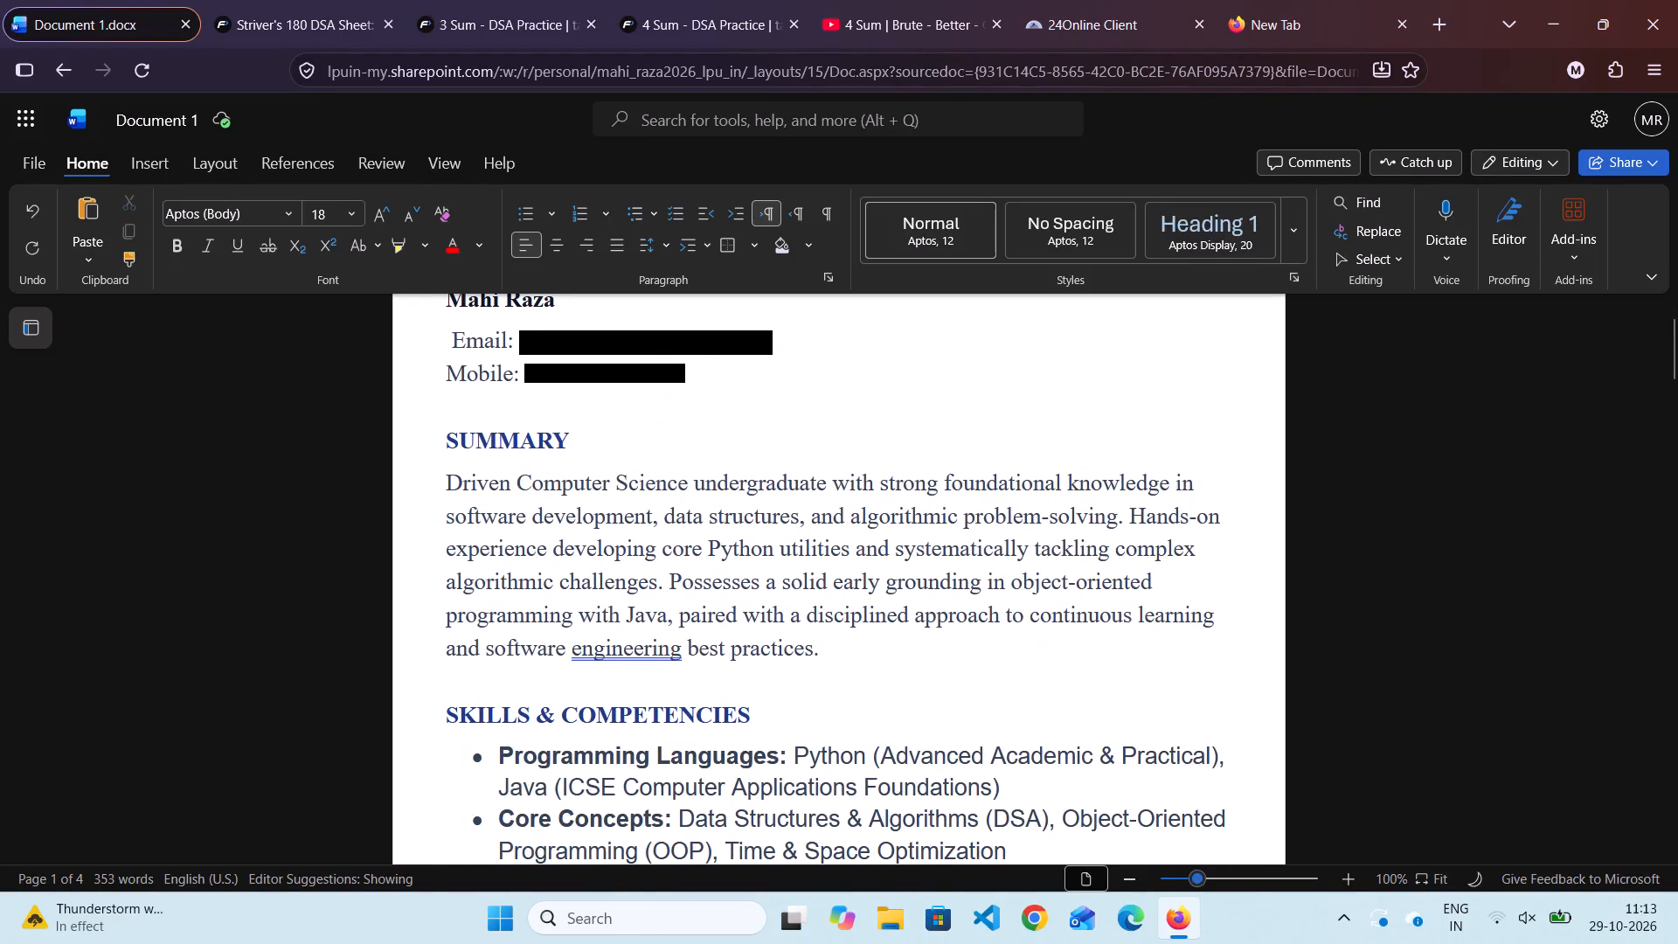
pyautogui.moveTo(454, 479); pyautogui.dragTo(796, 681)
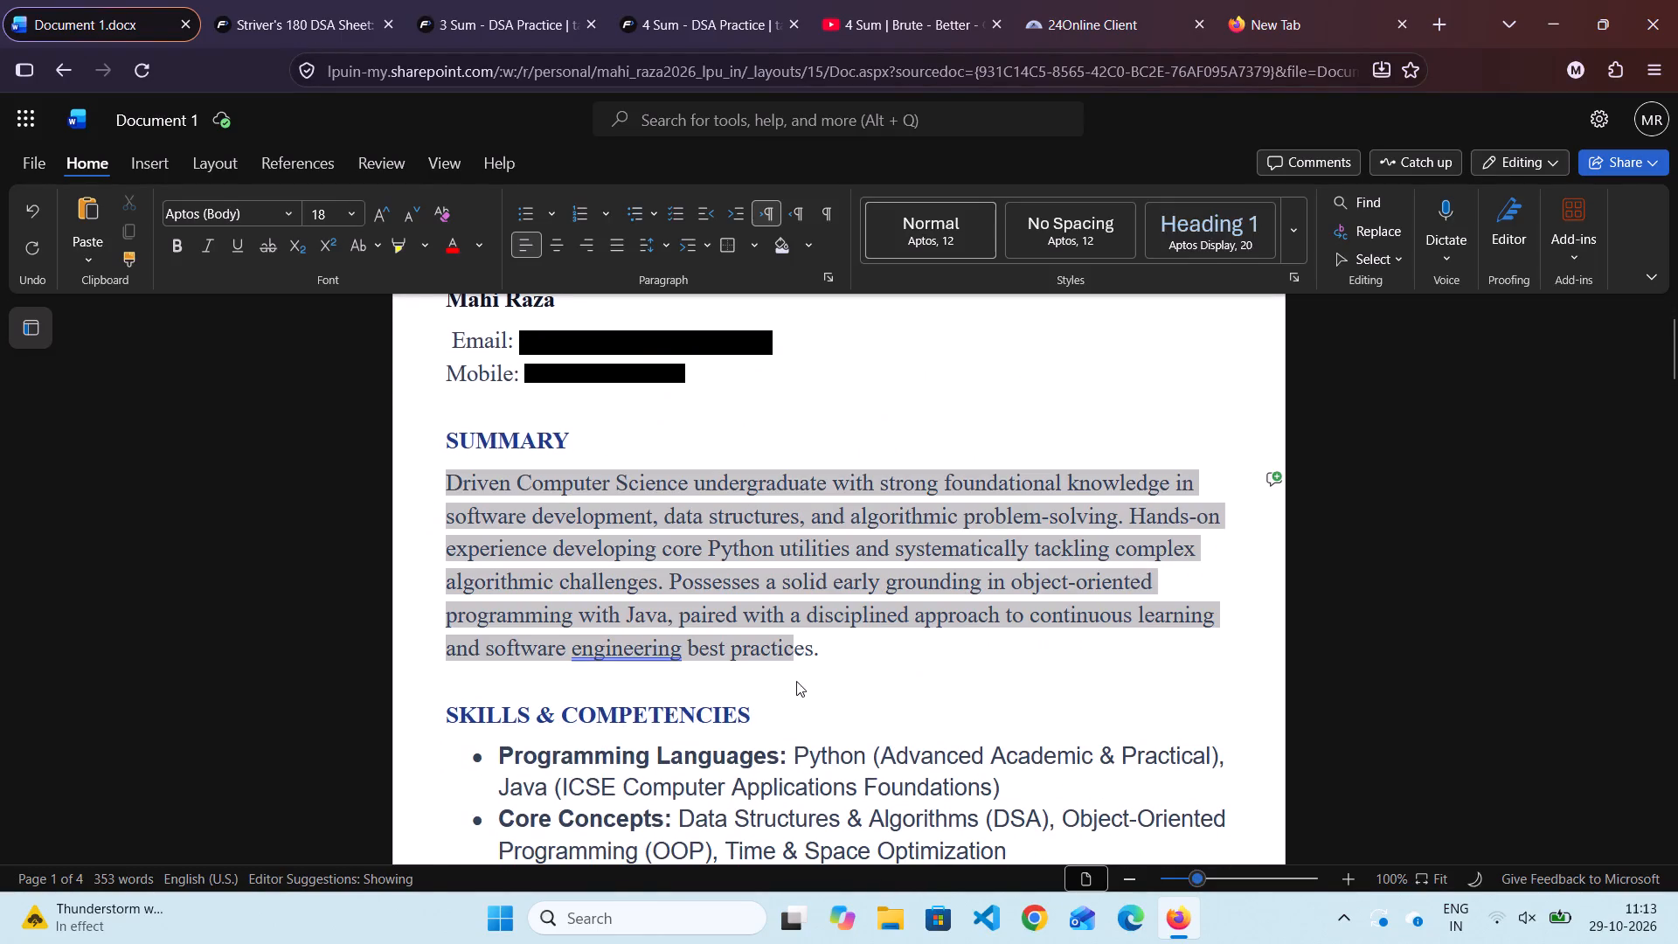
pyautogui.moveTo(796, 681); pyautogui.dragTo(836, 660)
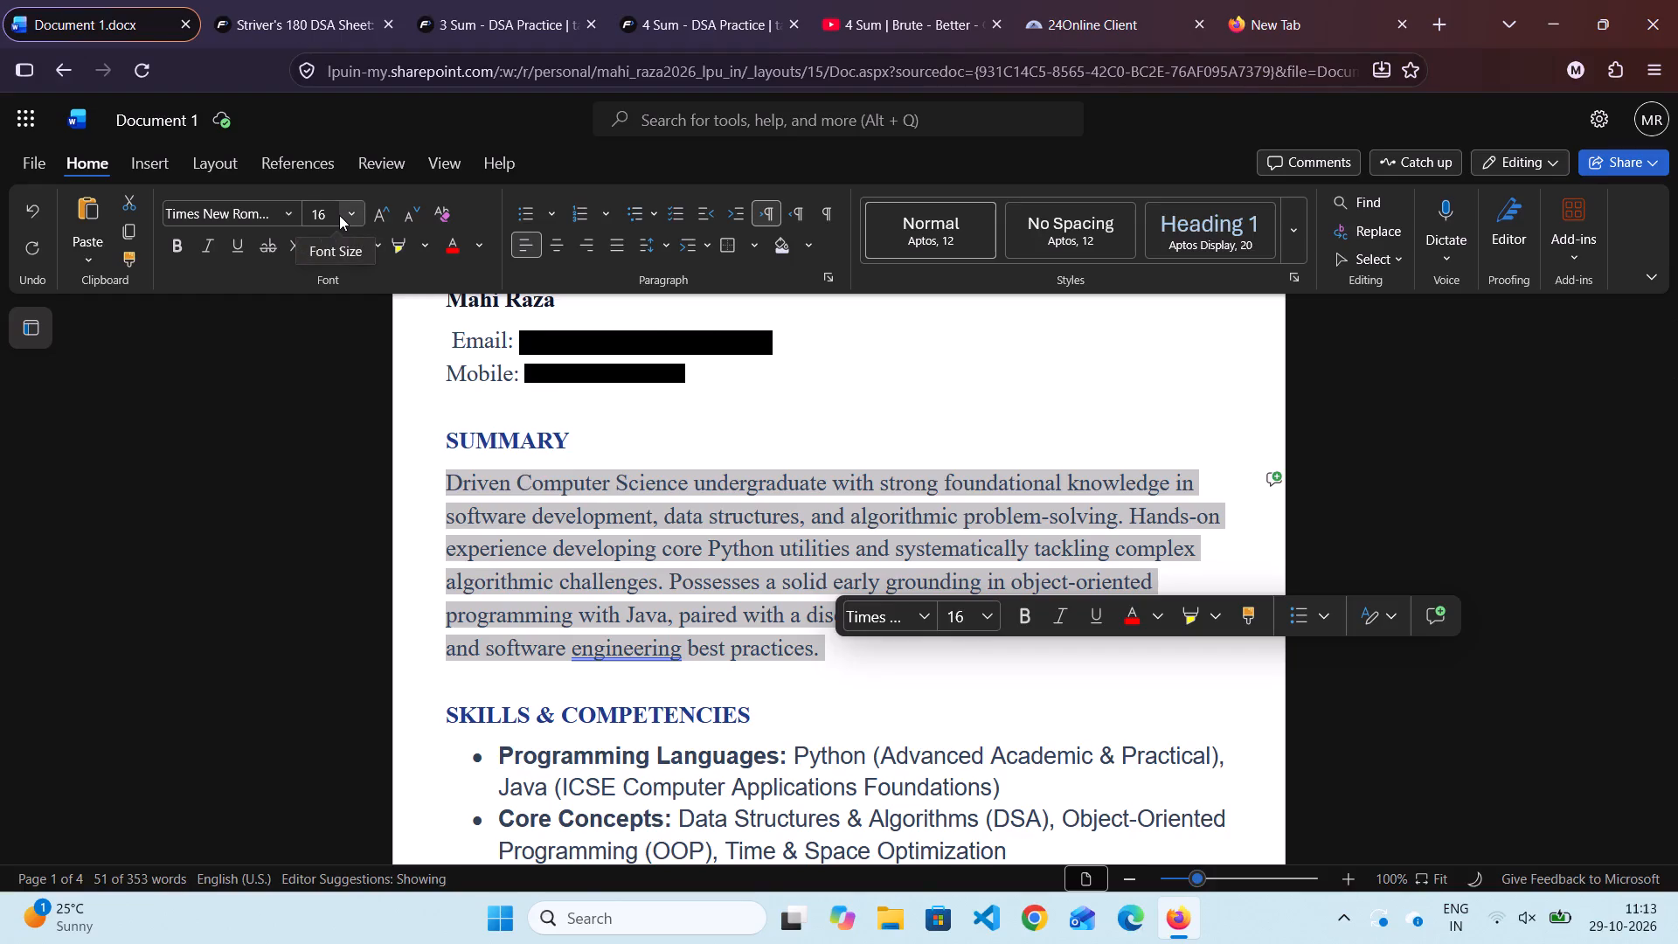
pyautogui.click(588, 246)
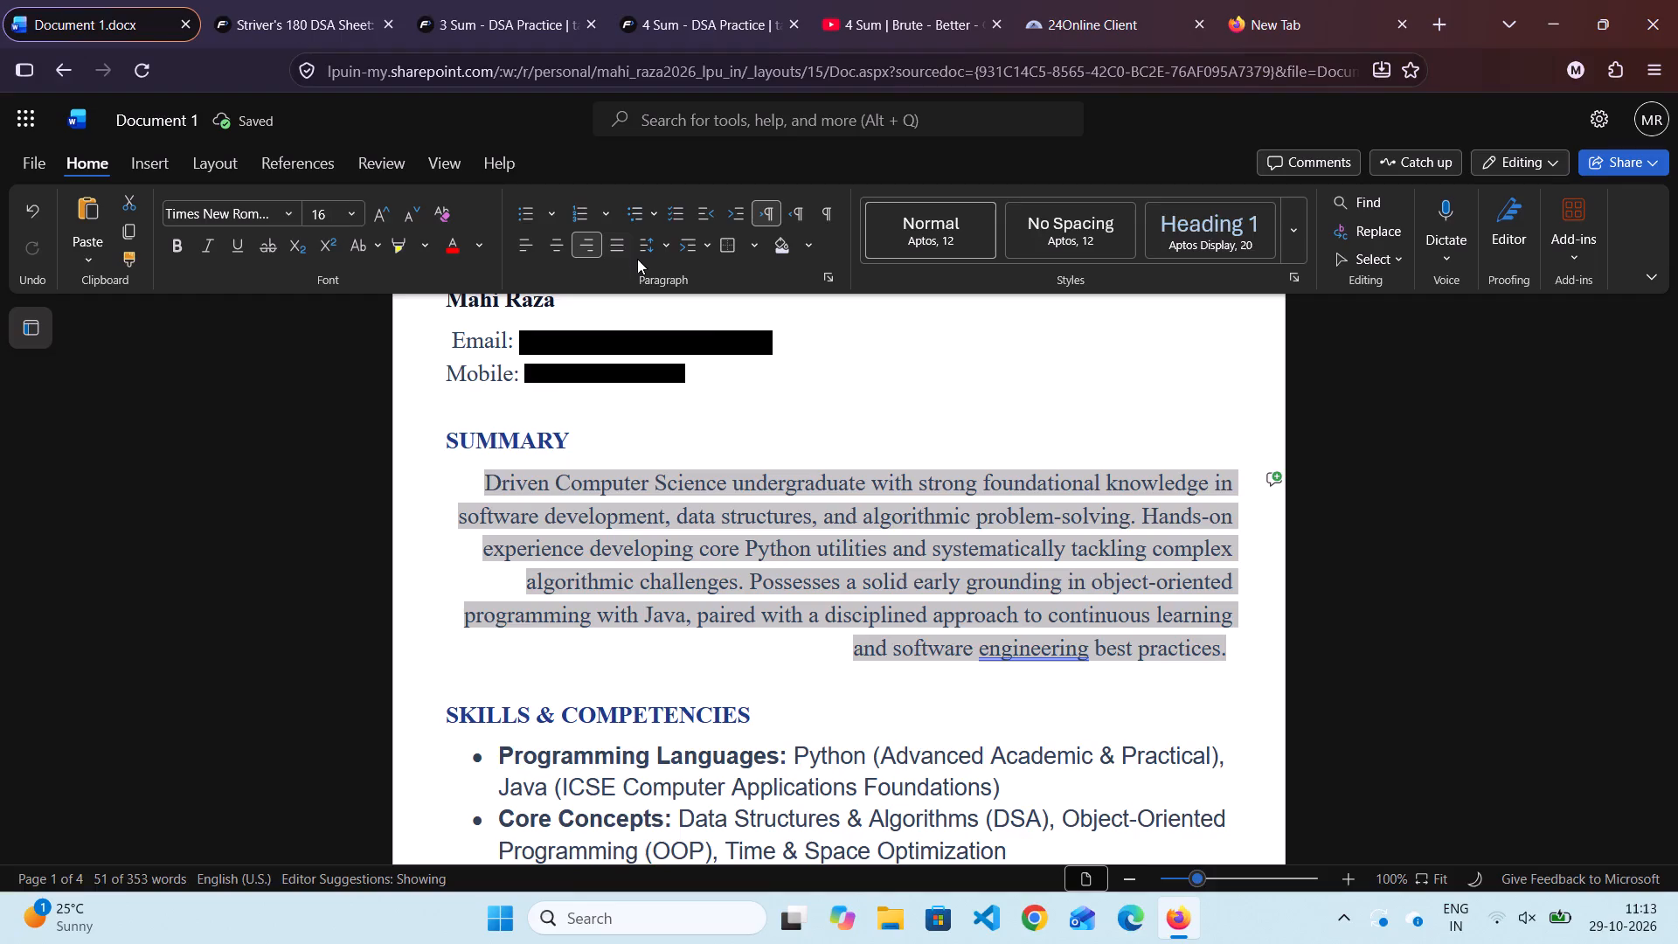
pyautogui.click(626, 246)
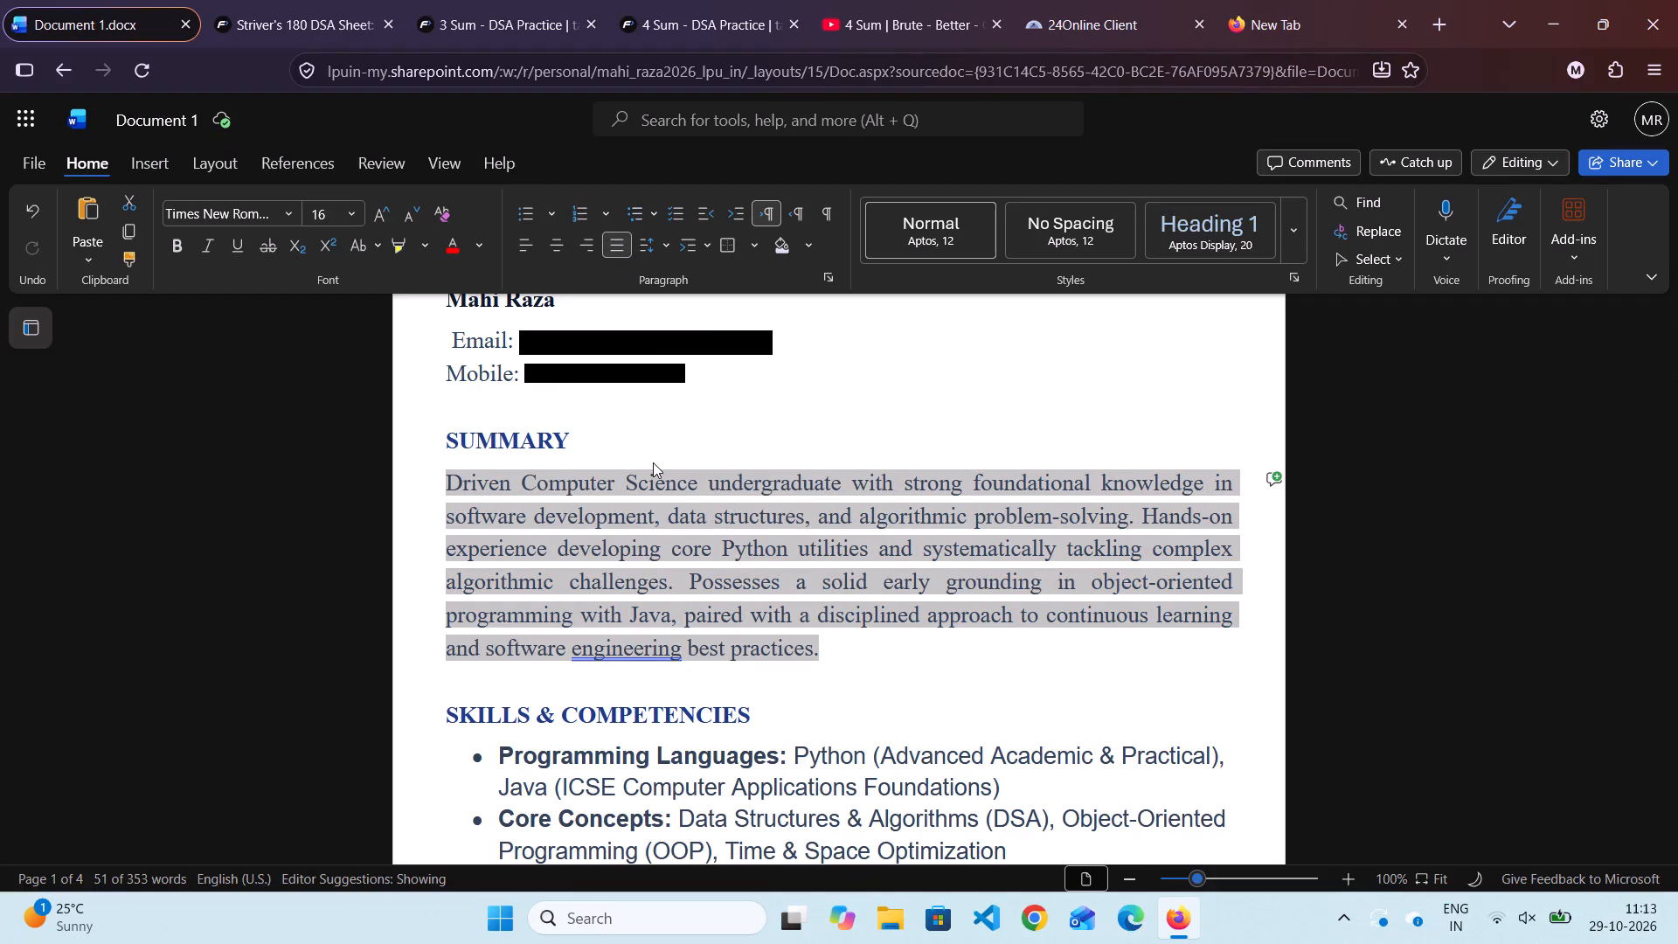
# Justify the four bullet points under SKILLS & COMPETENCIES.
pyautogui.scroll(-2, 748, 597)
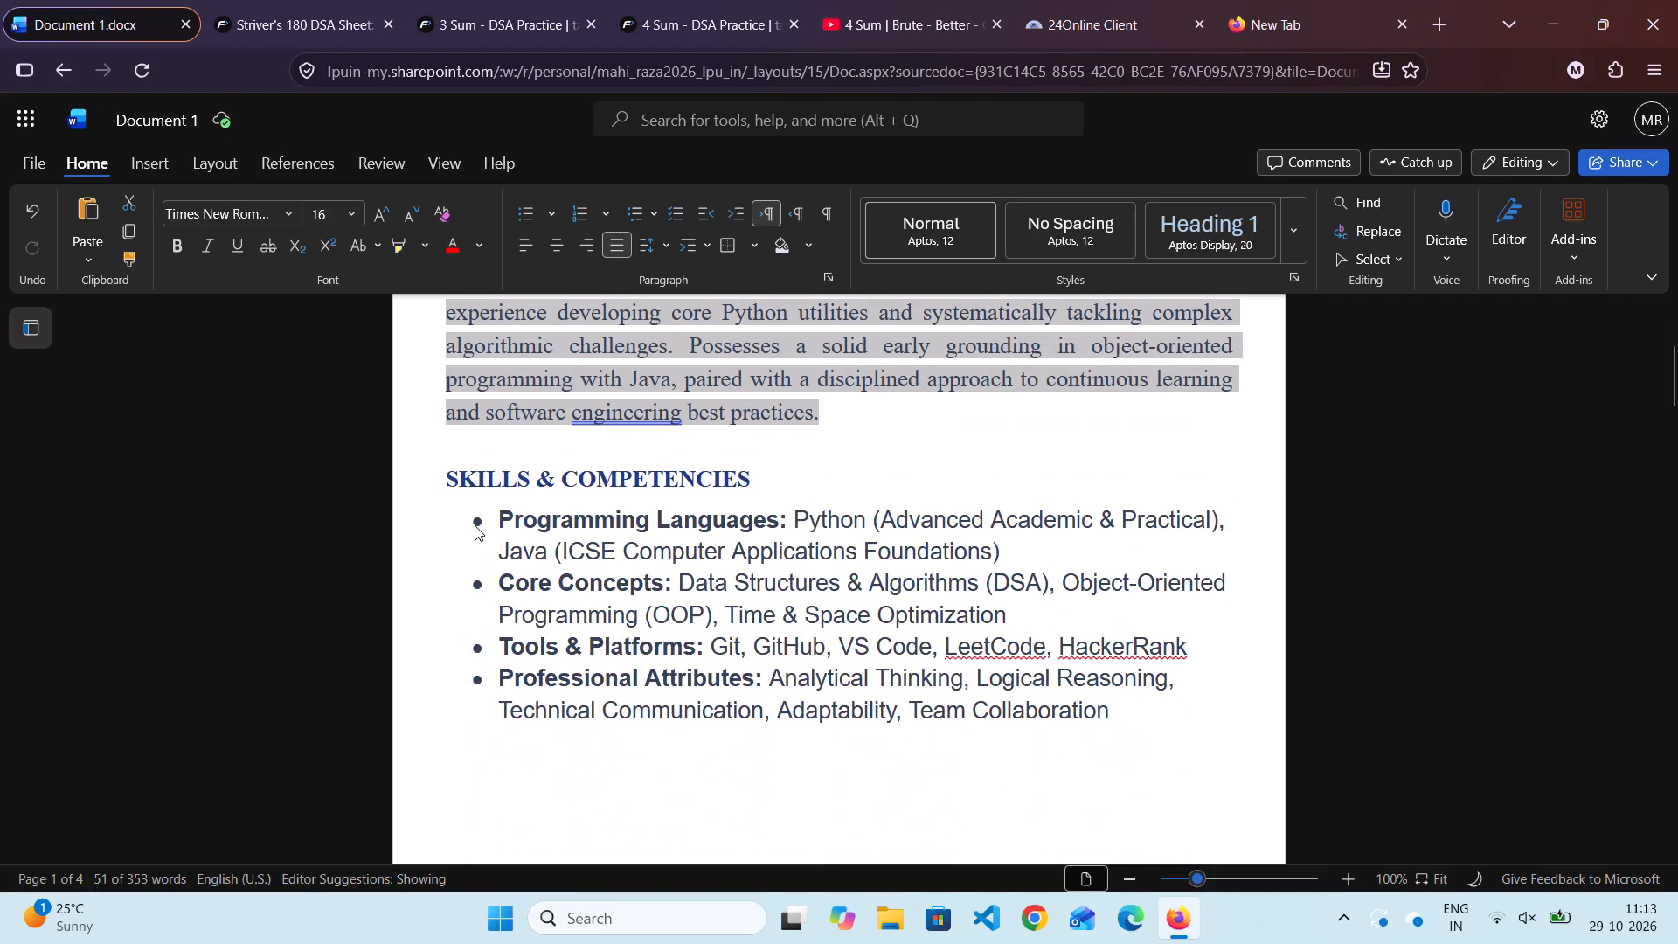
pyautogui.moveTo(493, 506); pyautogui.dragTo(914, 746)
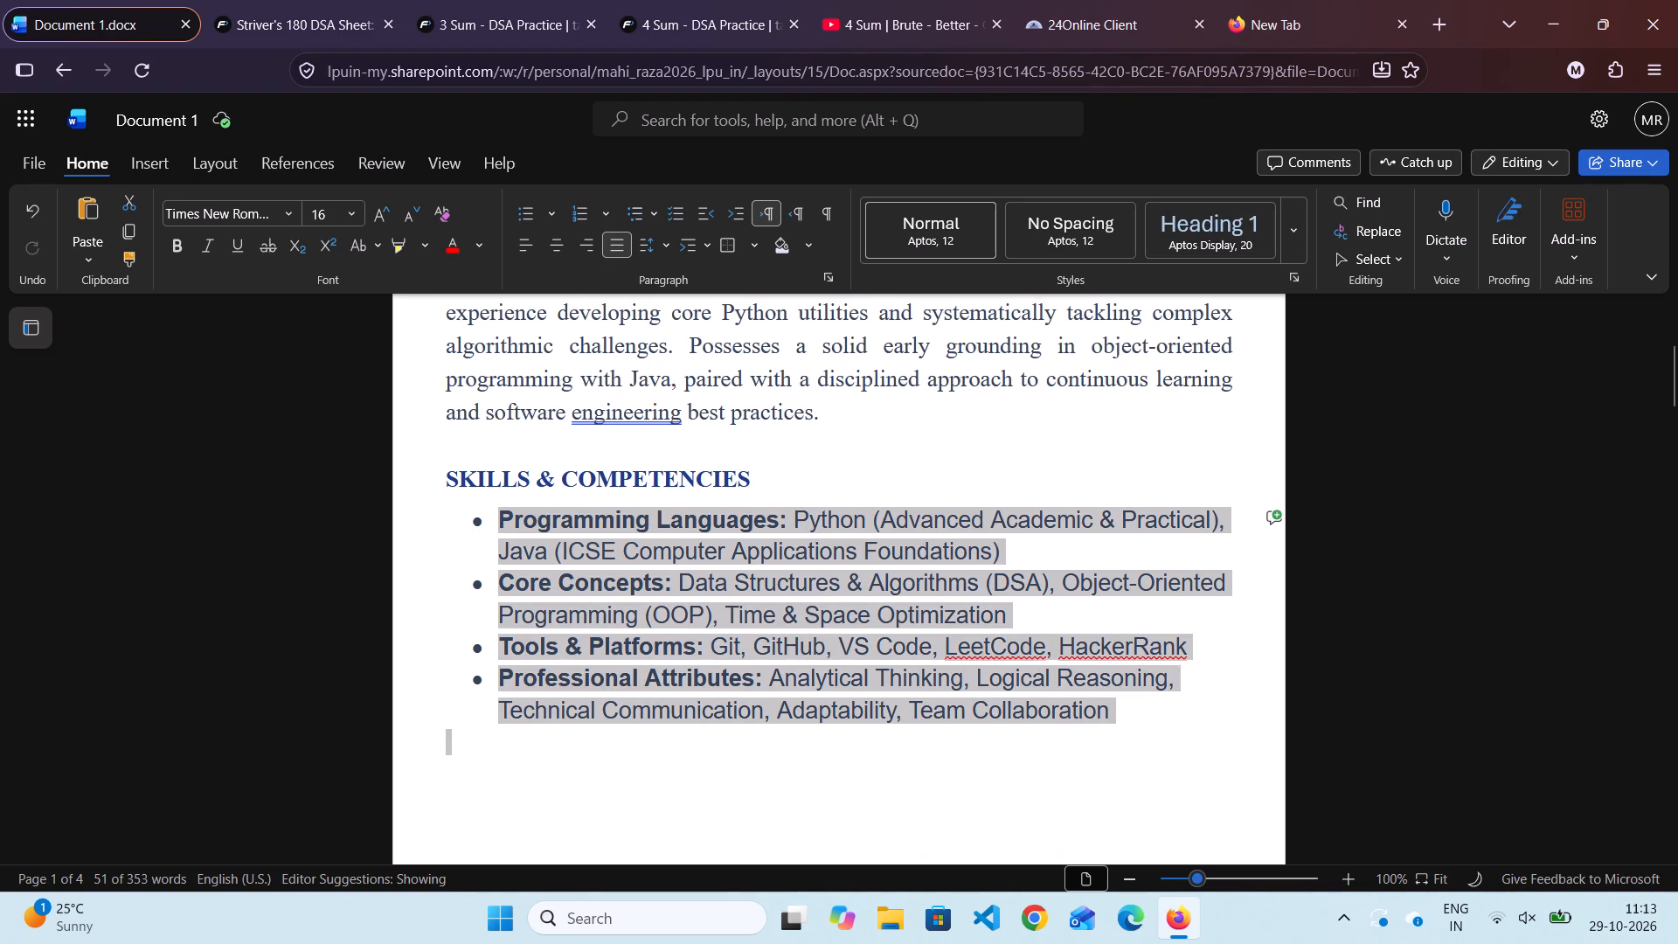
pyautogui.moveTo(914, 746); pyautogui.dragTo(954, 735)
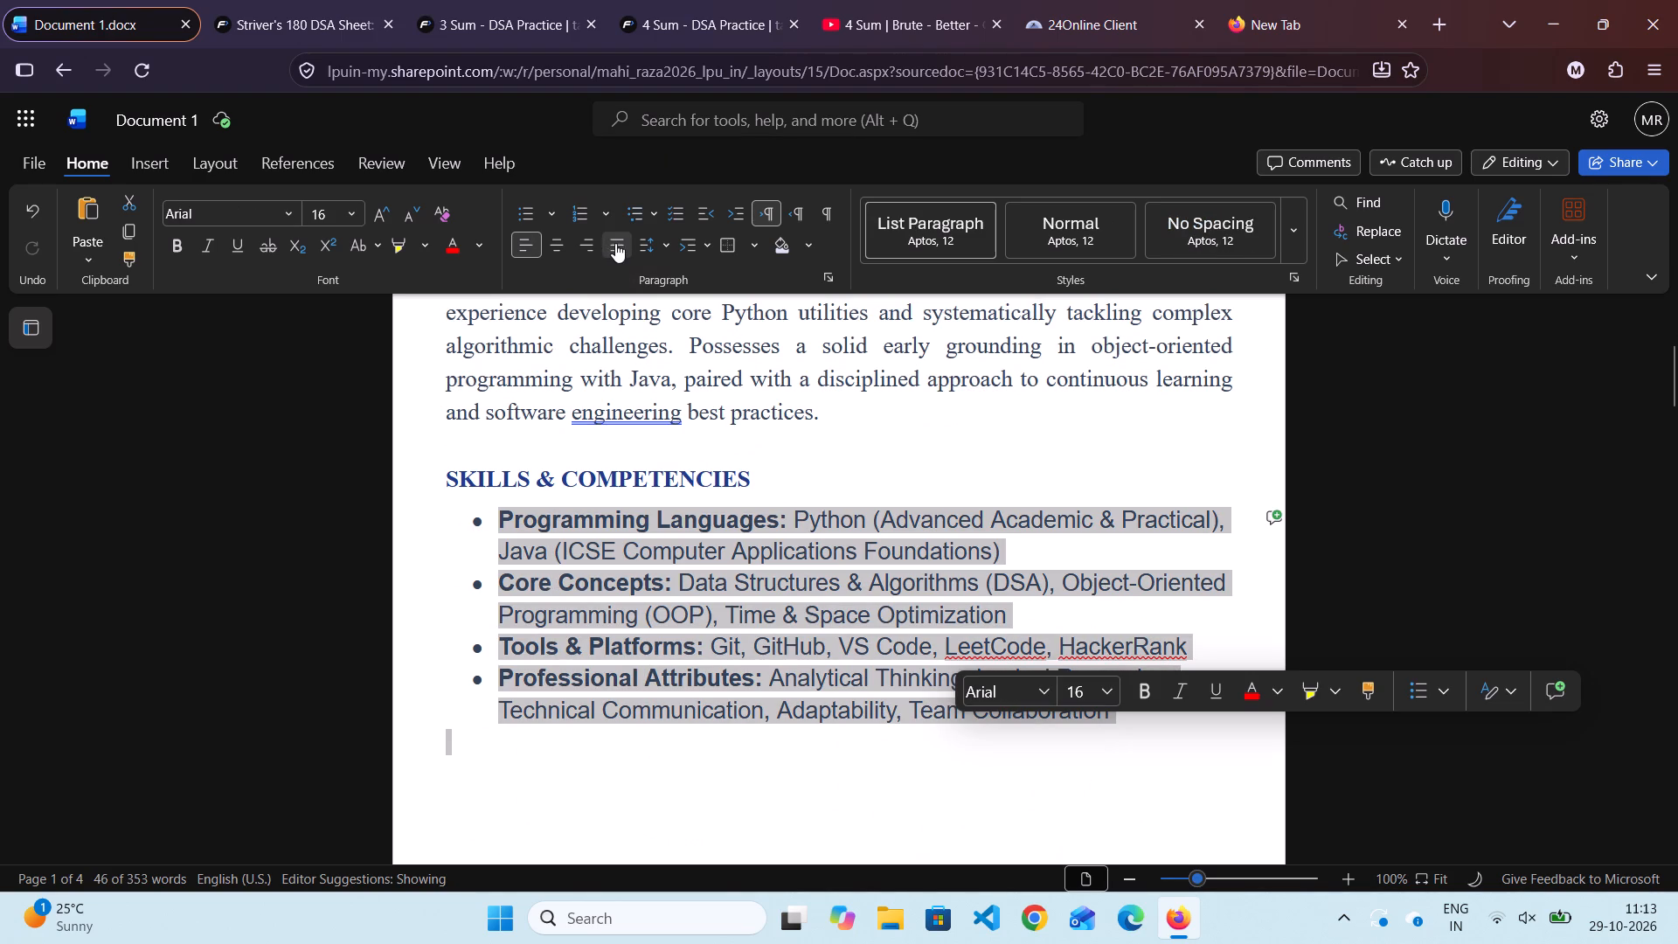
pyautogui.click(615, 243)
# Justify the three bullet points under Data Structures & Algorithmic Repository in TECHNICAL PROJECTS.
pyautogui.scroll(-1, 755, 550)
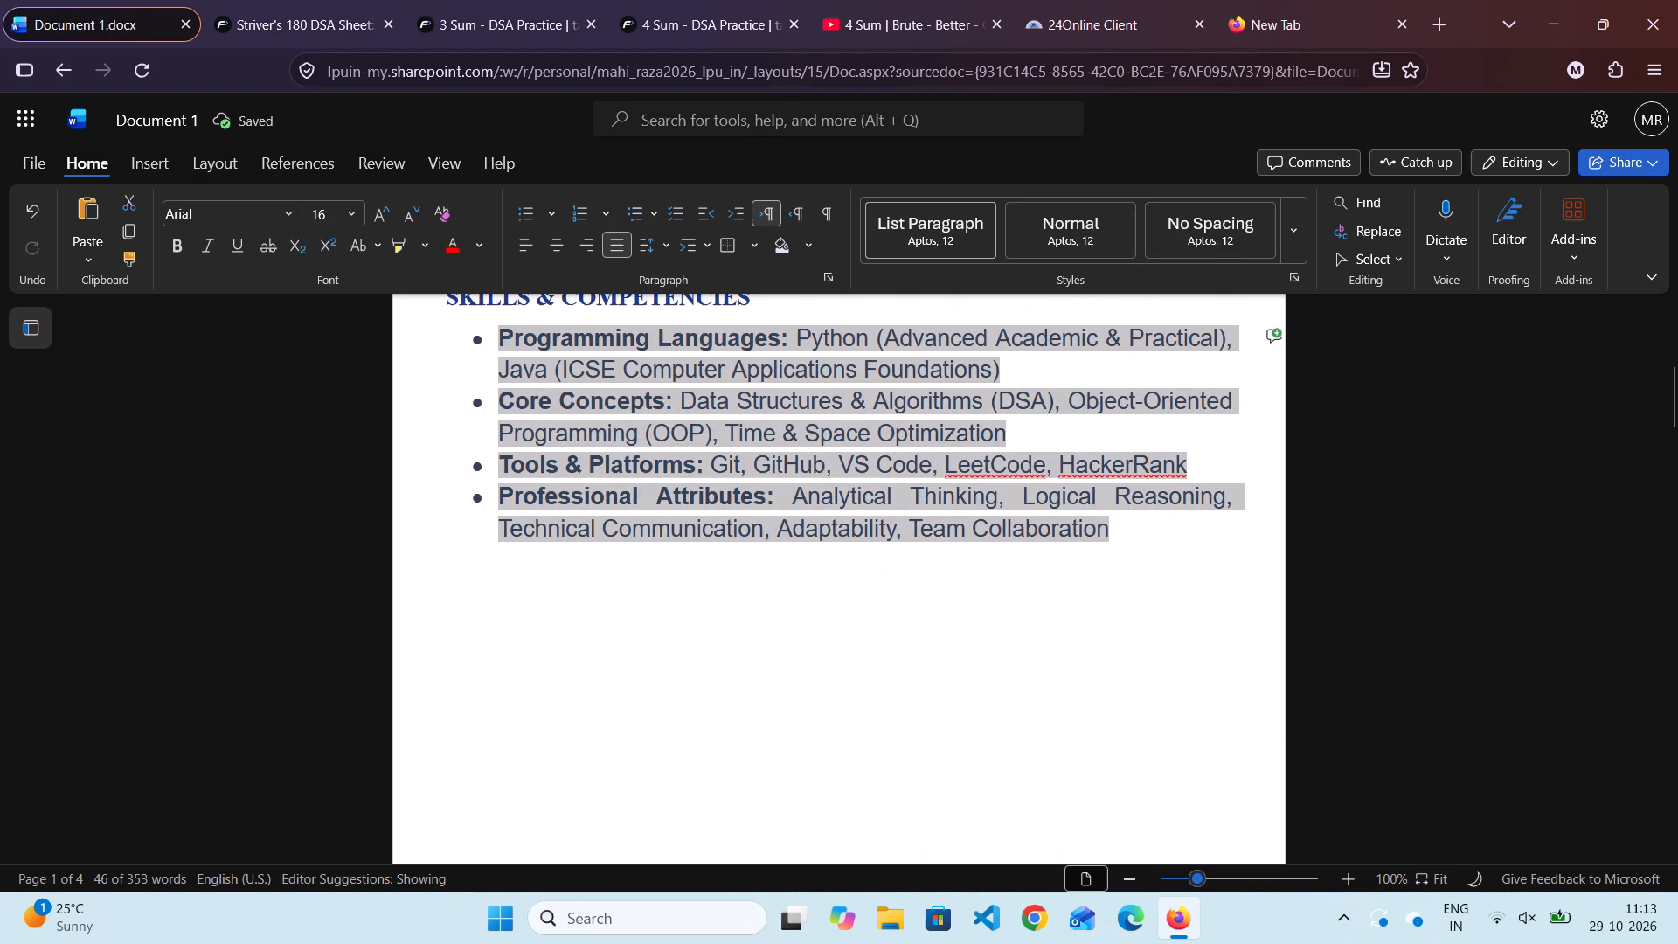
pyautogui.scroll(-4, 755, 550)
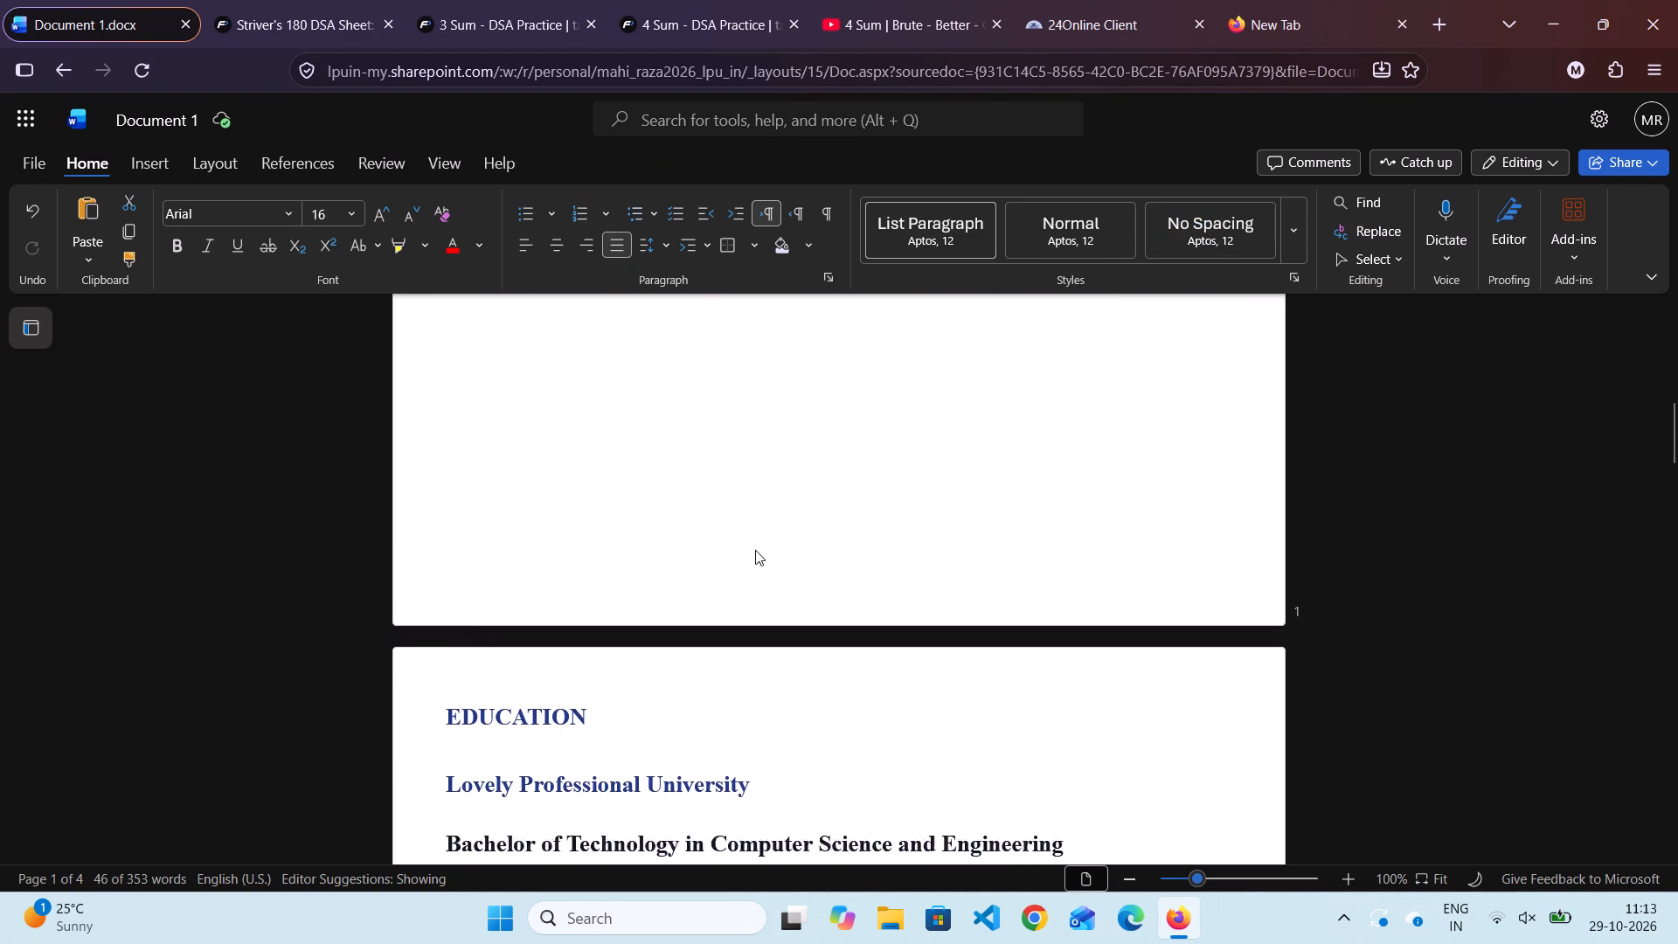
pyautogui.scroll(-8, 755, 550)
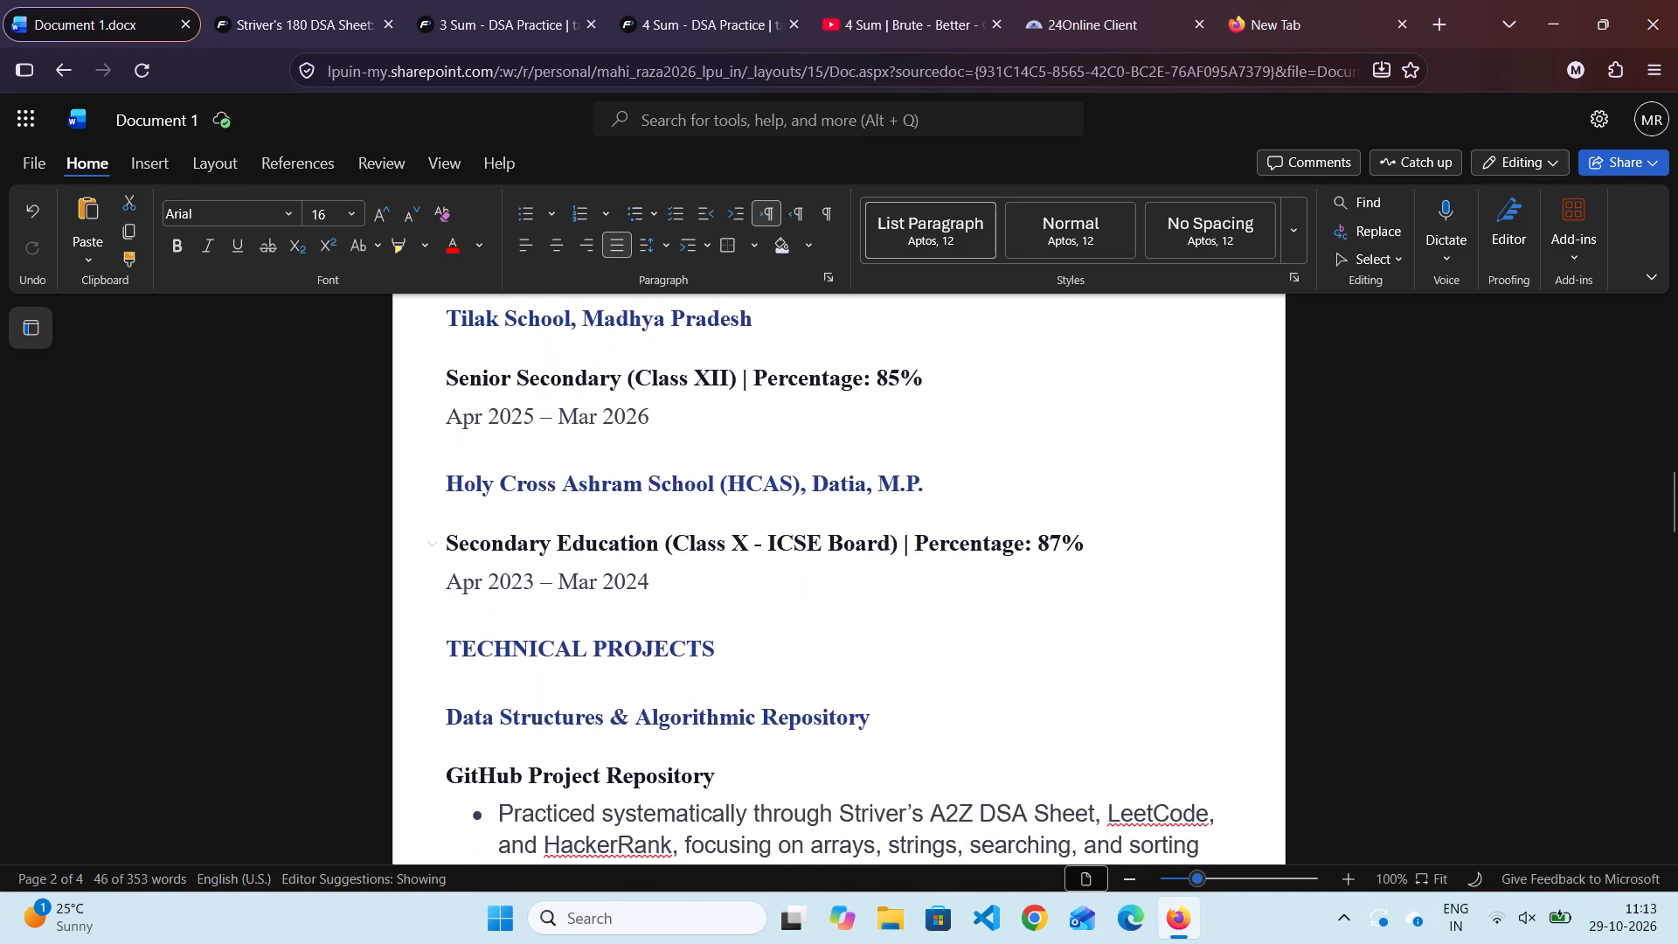
pyautogui.scroll(-3, 755, 550)
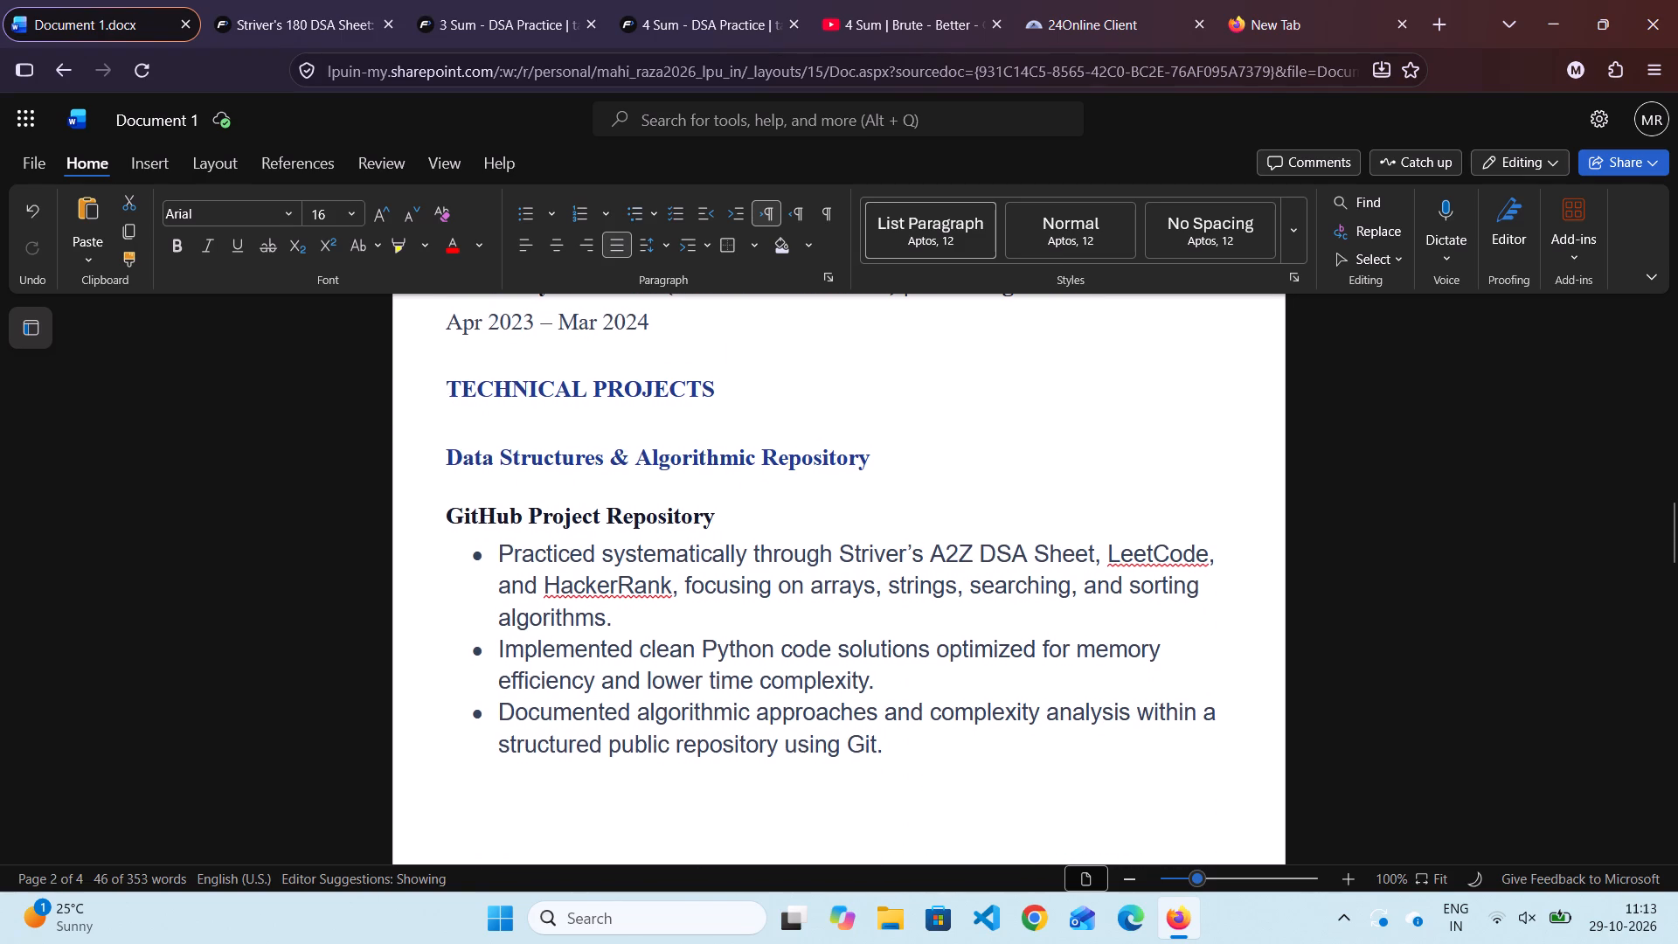
pyautogui.click(847, 600)
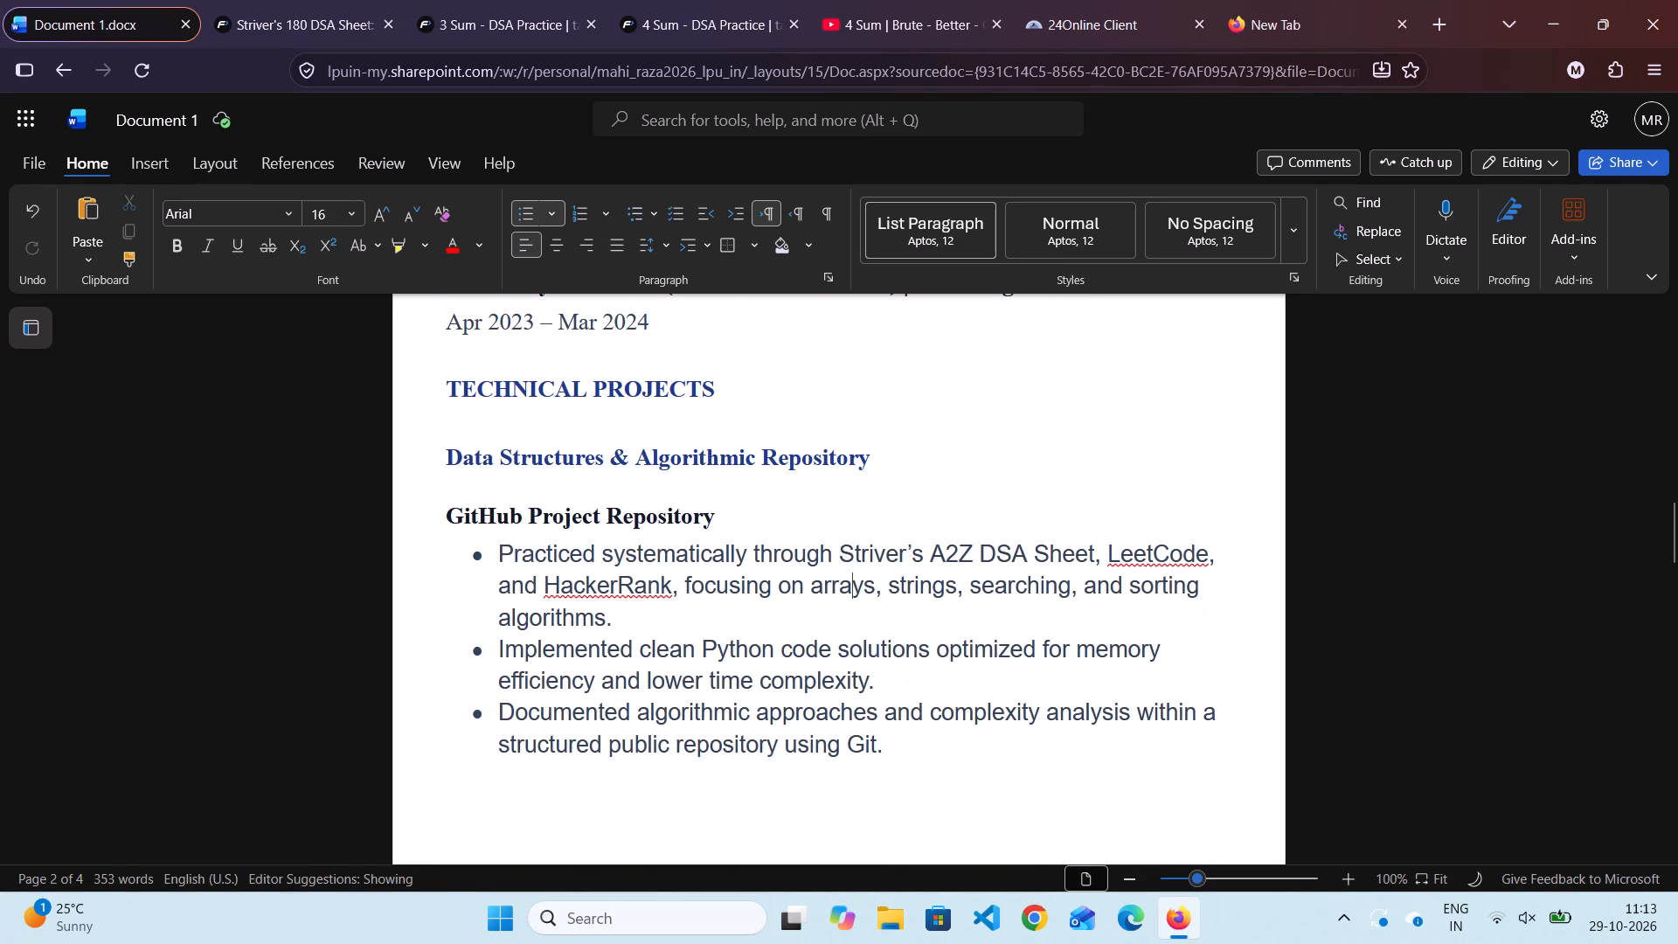
pyautogui.moveTo(498, 547); pyautogui.dragTo(898, 781)
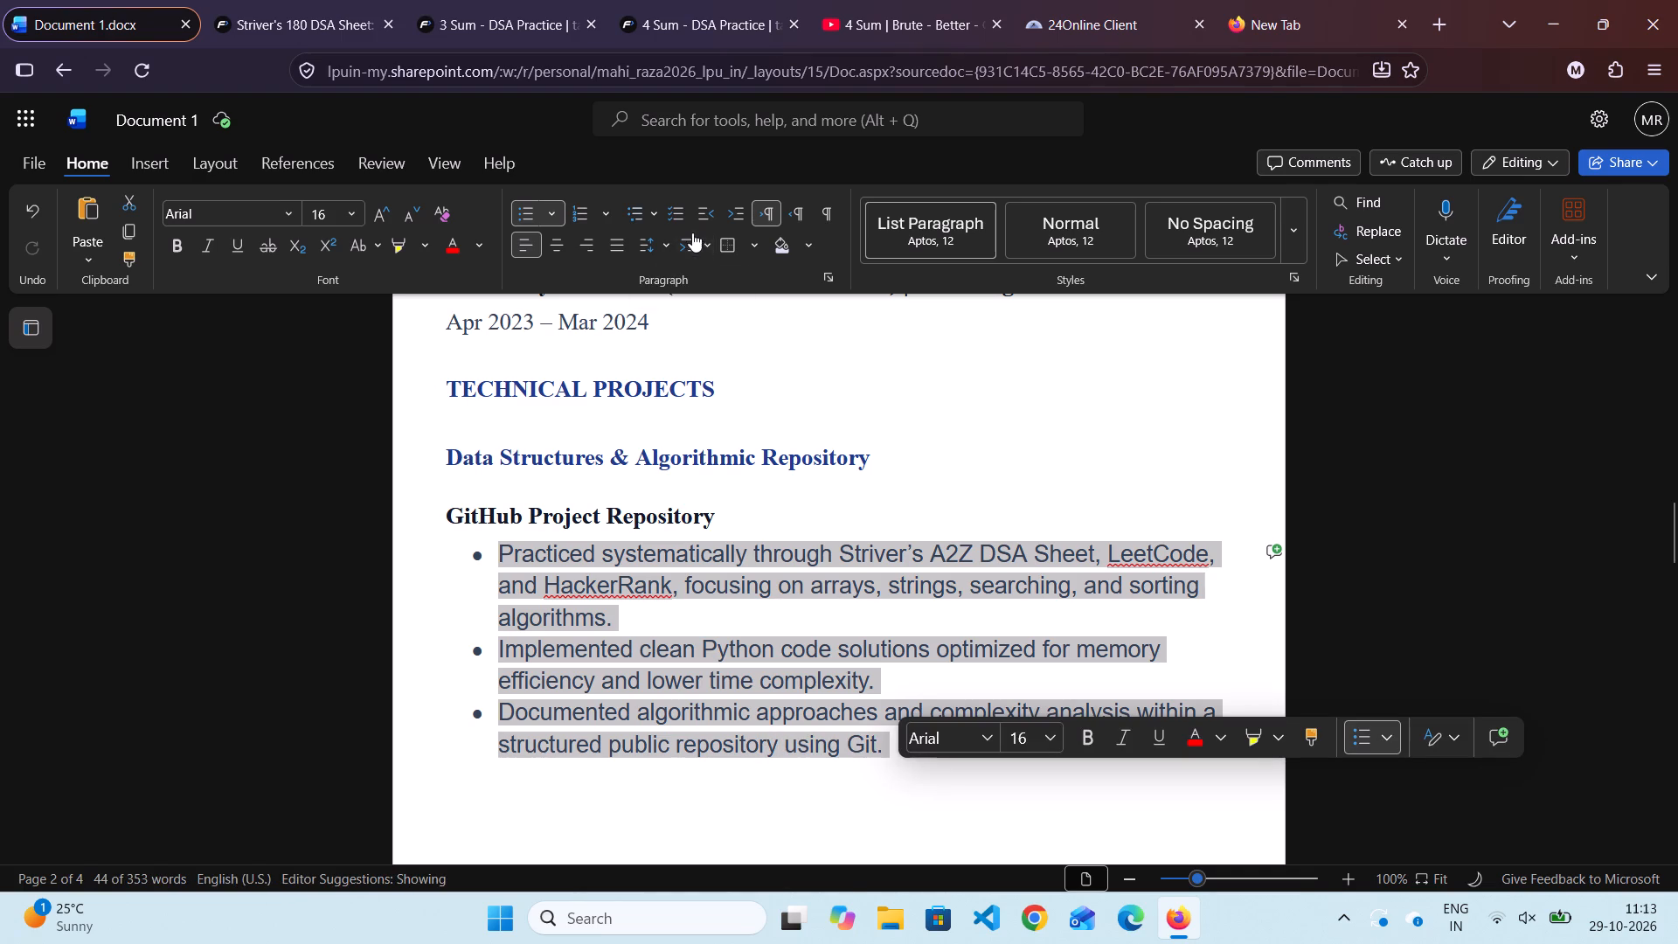
pyautogui.click(617, 241)
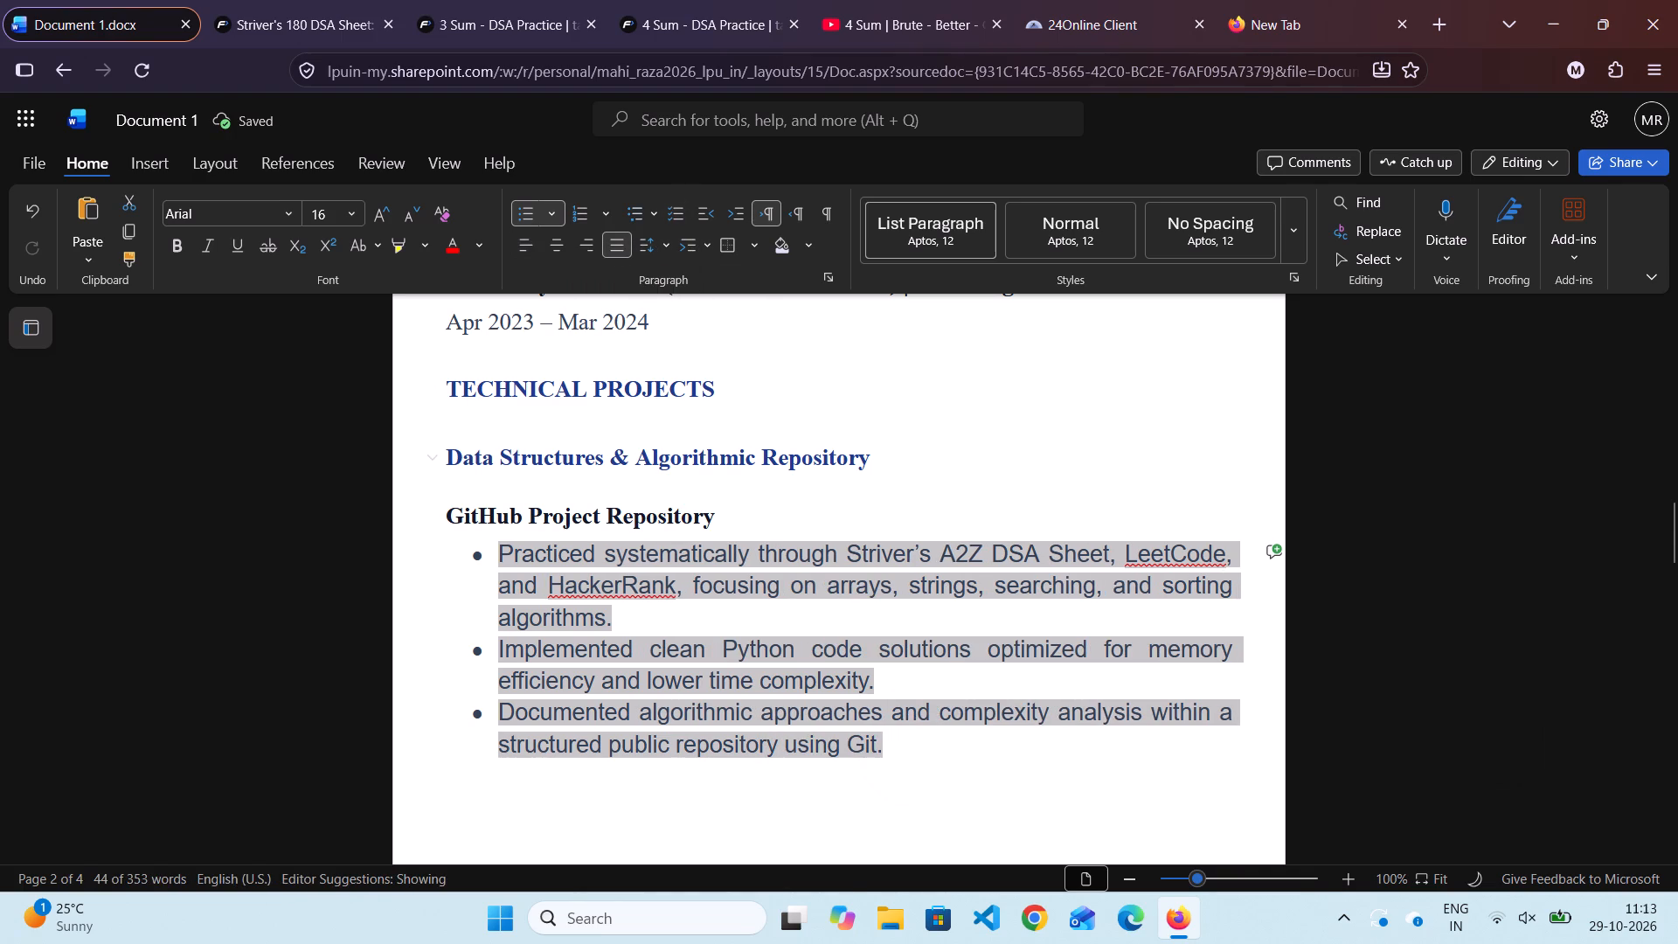
# Justify the two bullet points under Python Utility & Fundamental Applications.
pyautogui.scroll(-5, 696, 447)
pyautogui.scroll(1, 696, 447)
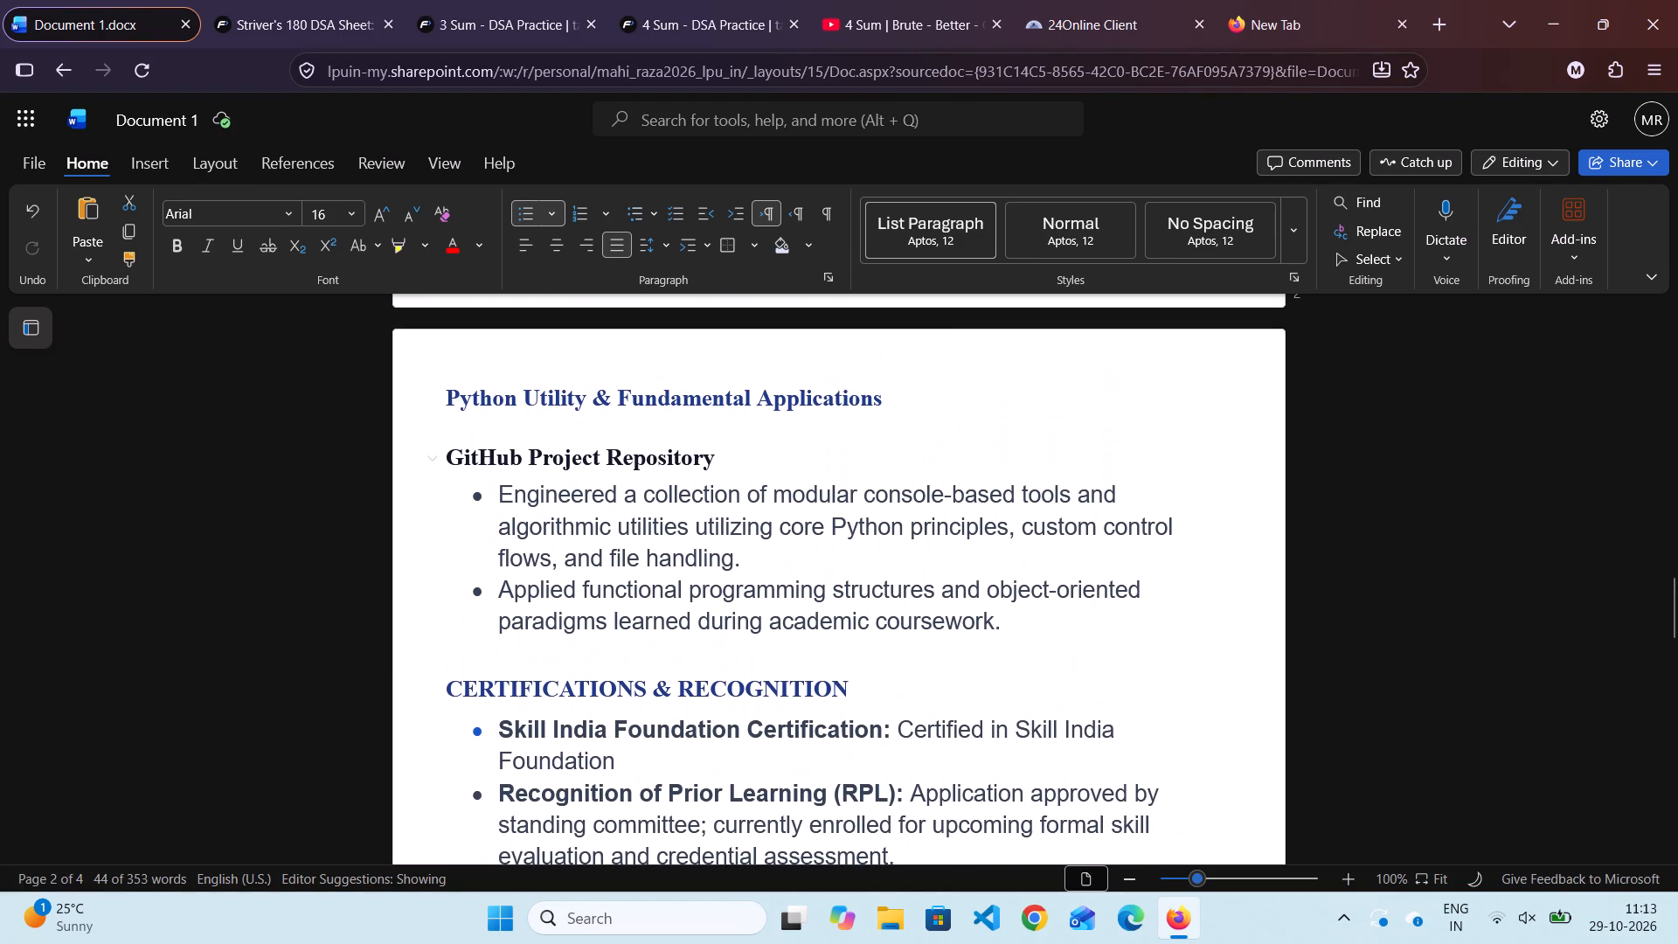
pyautogui.scroll(1, 696, 447)
pyautogui.moveTo(502, 490); pyautogui.dragTo(578, 566)
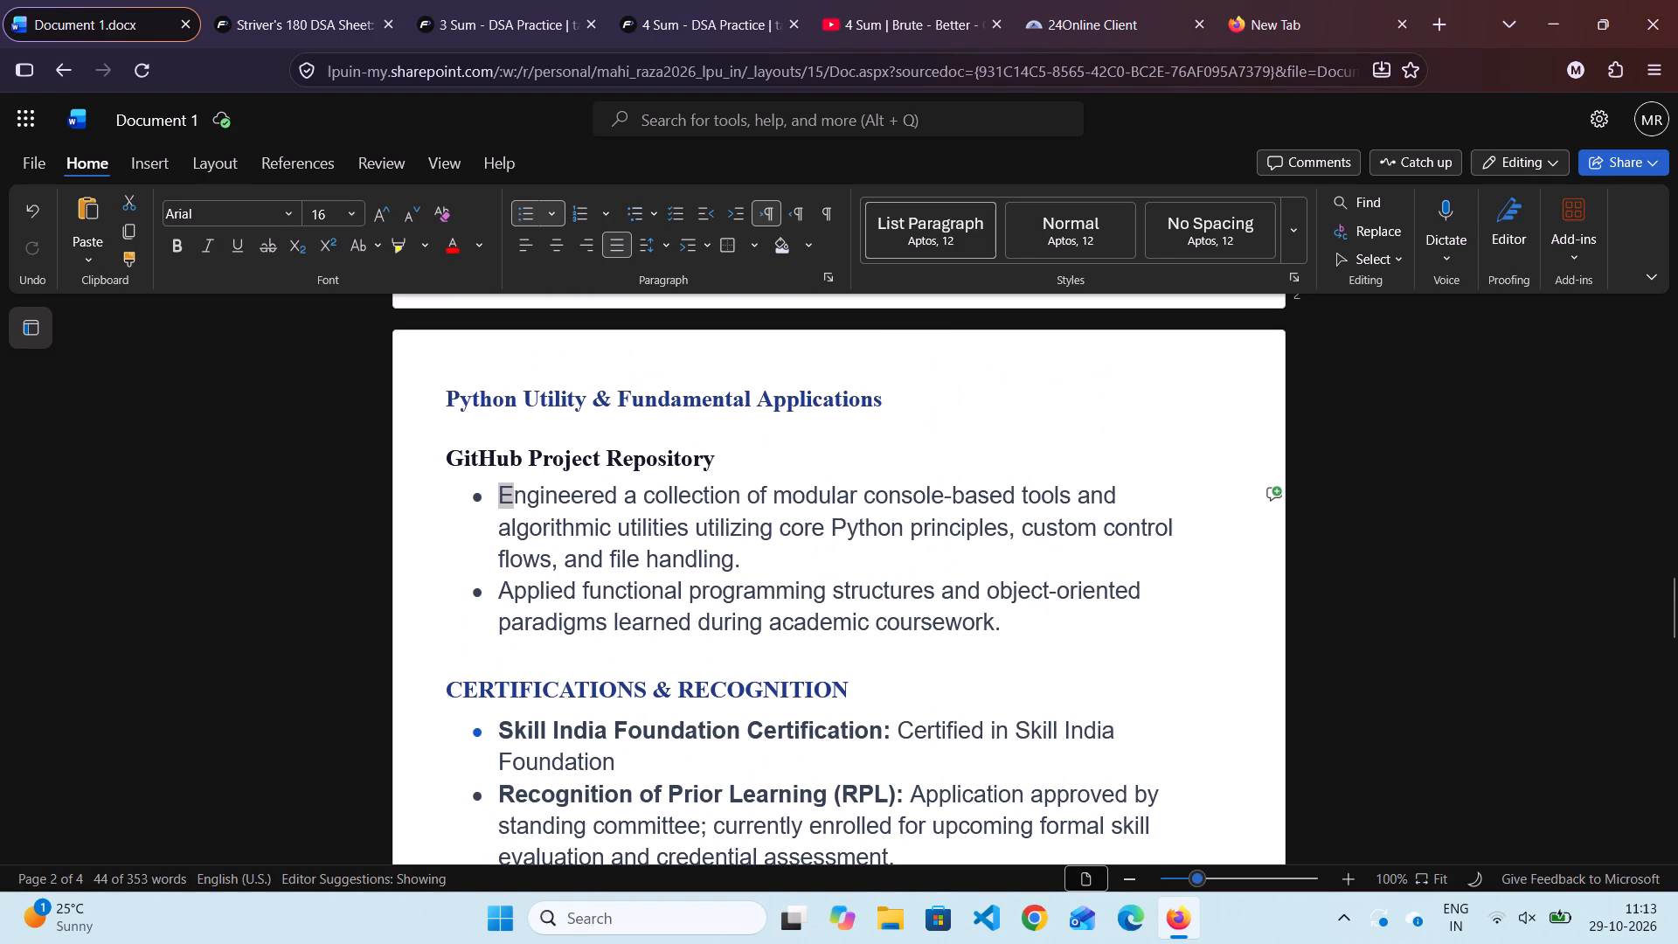
pyautogui.moveTo(578, 566); pyautogui.dragTo(1007, 616)
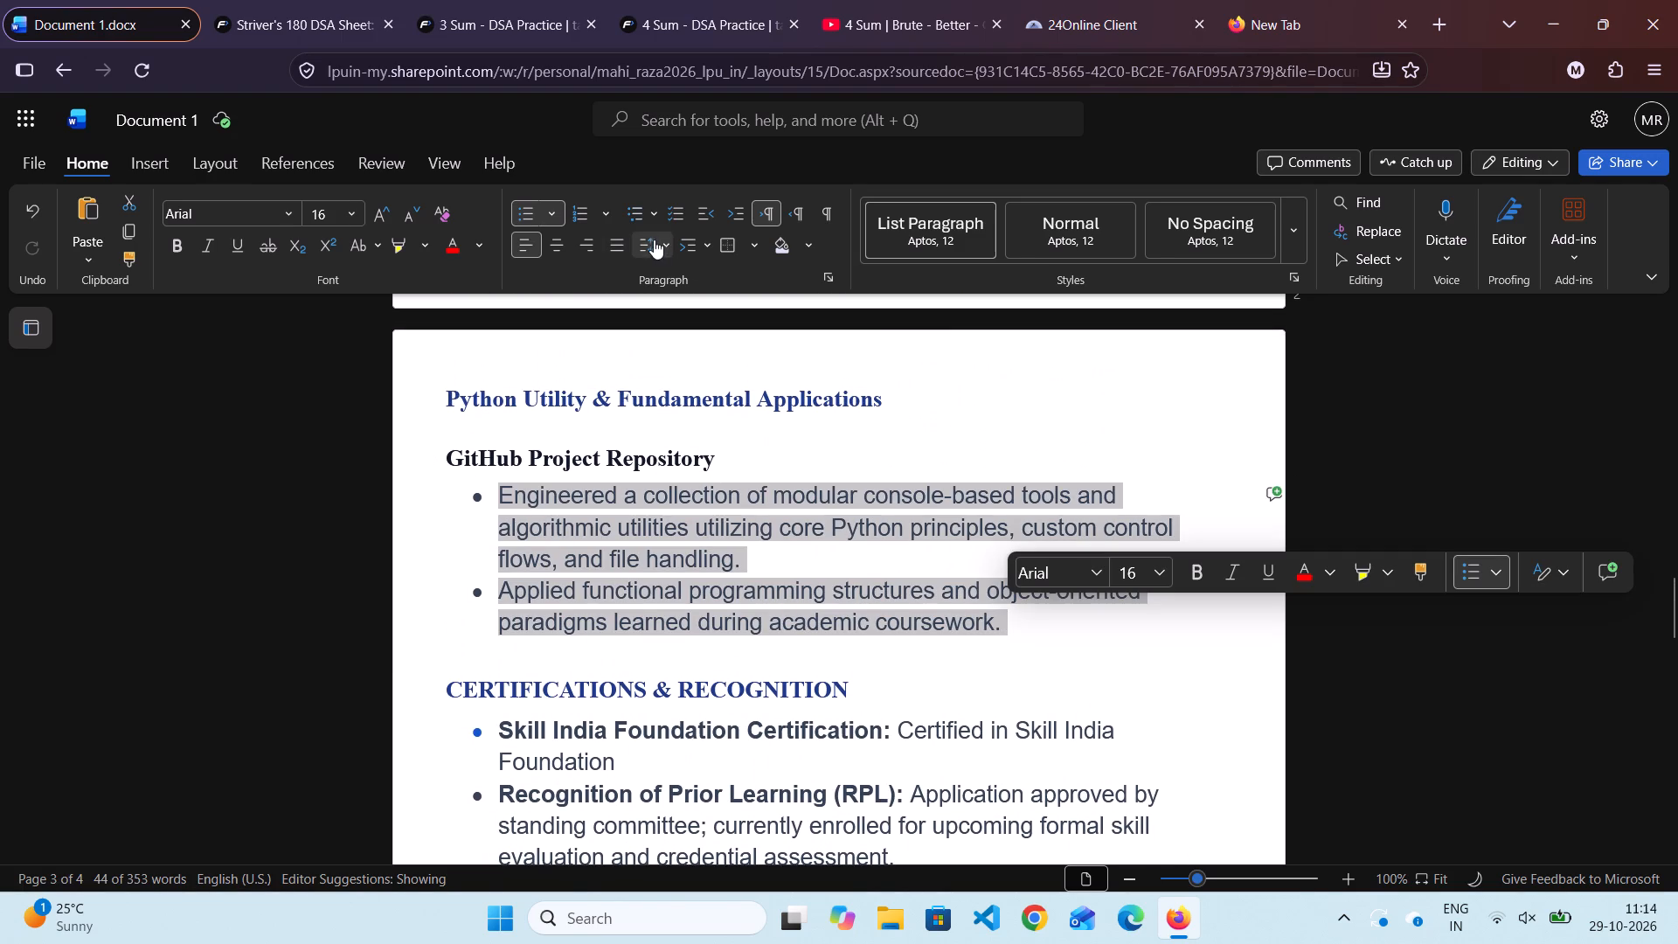
pyautogui.click(619, 240)
# Justify the two bullet points under CERTIFICATIONS & RECOGNITION.
pyautogui.scroll(-2, 752, 613)
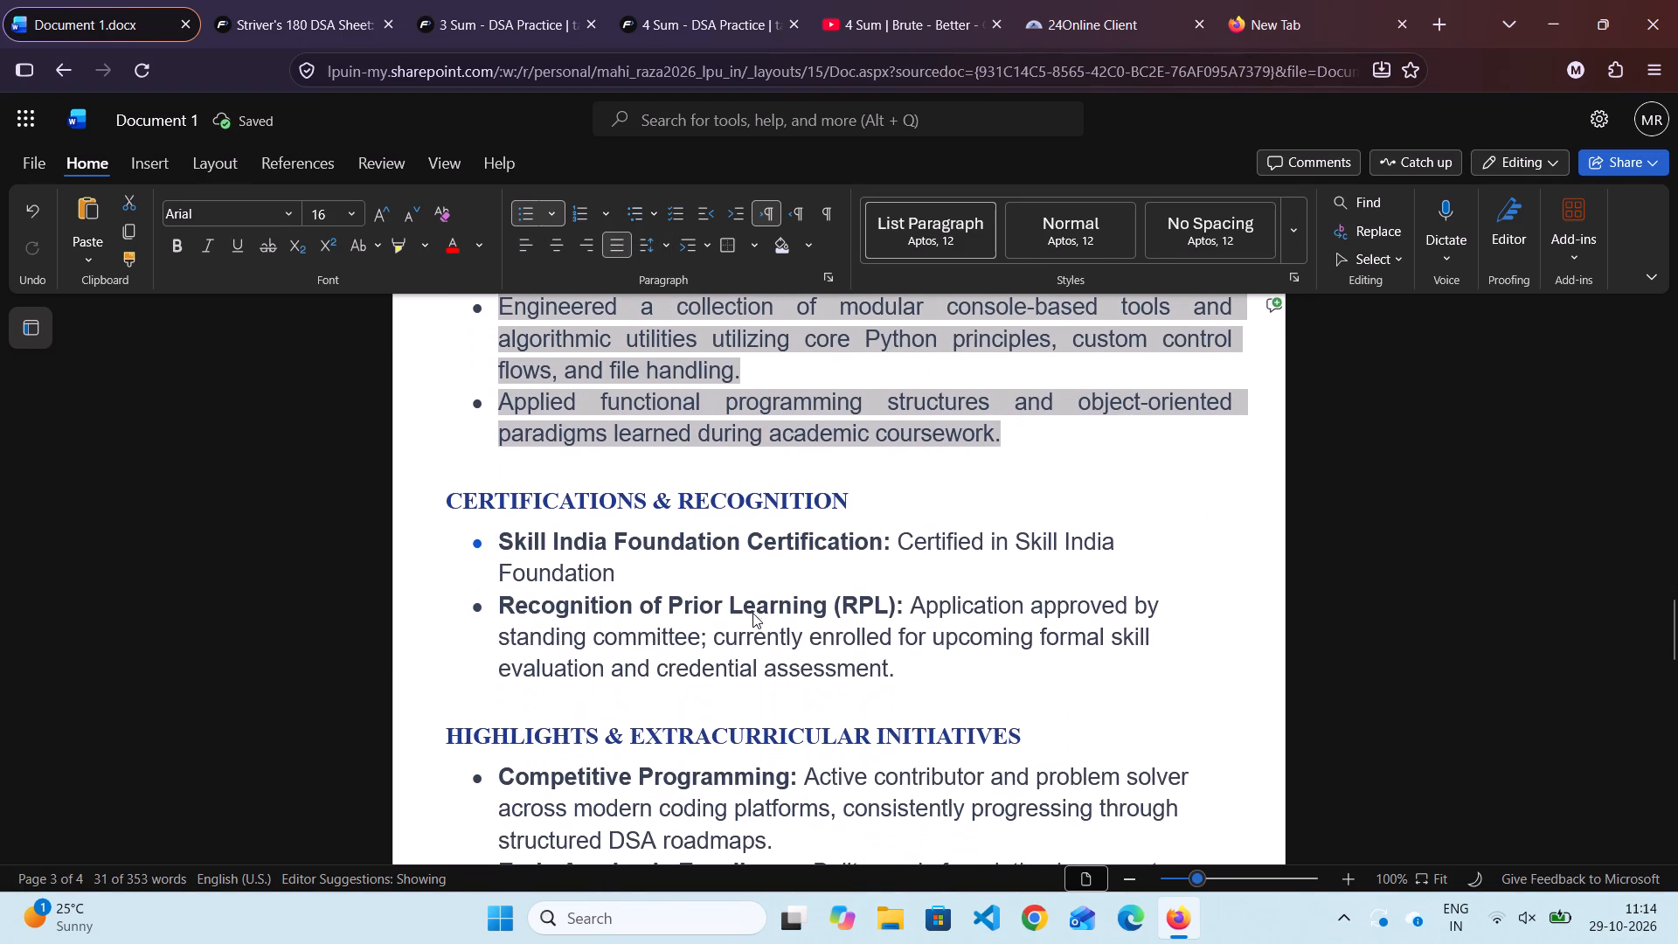
pyautogui.click(752, 613)
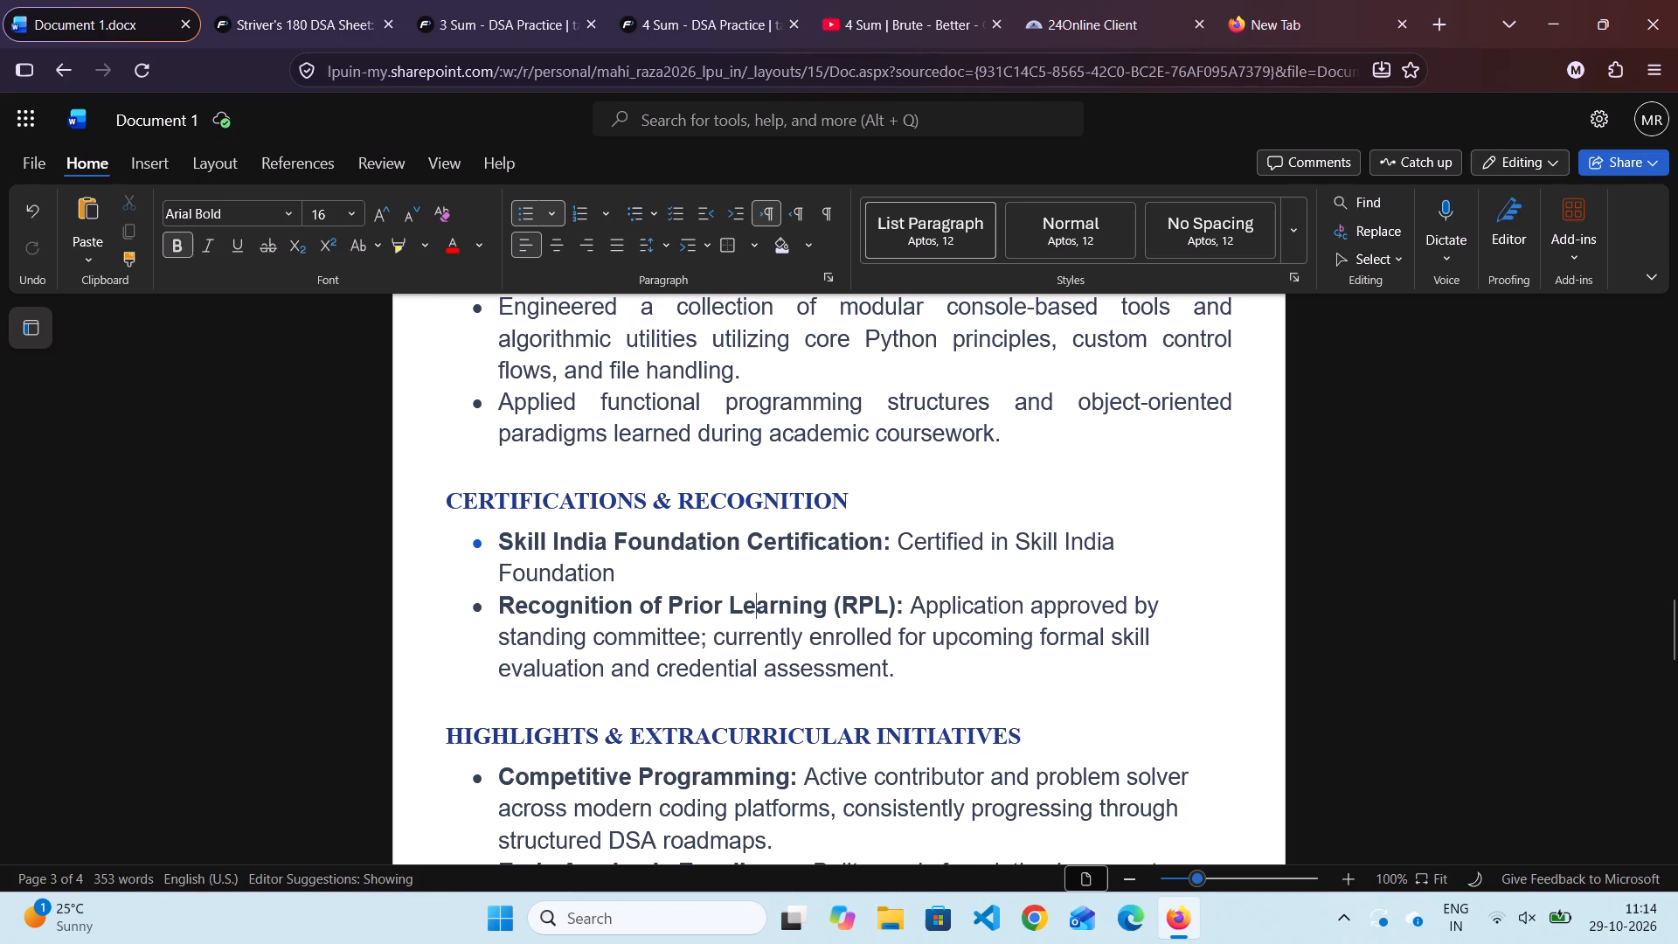
pyautogui.moveTo(500, 534); pyautogui.dragTo(998, 677)
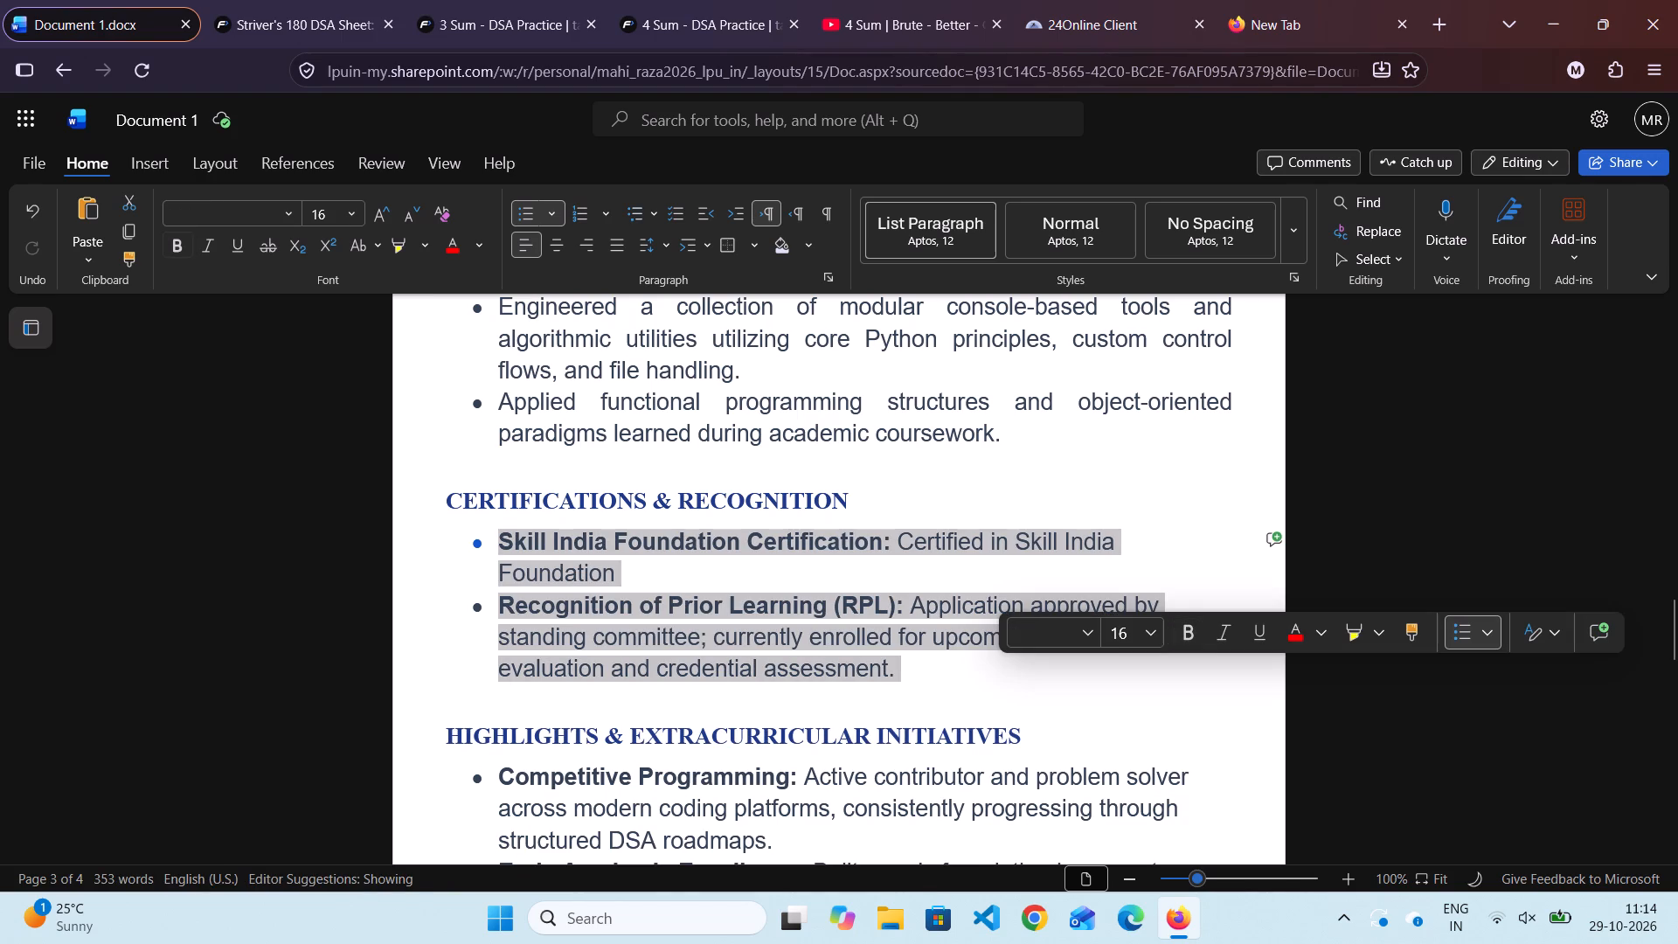
pyautogui.click(625, 256)
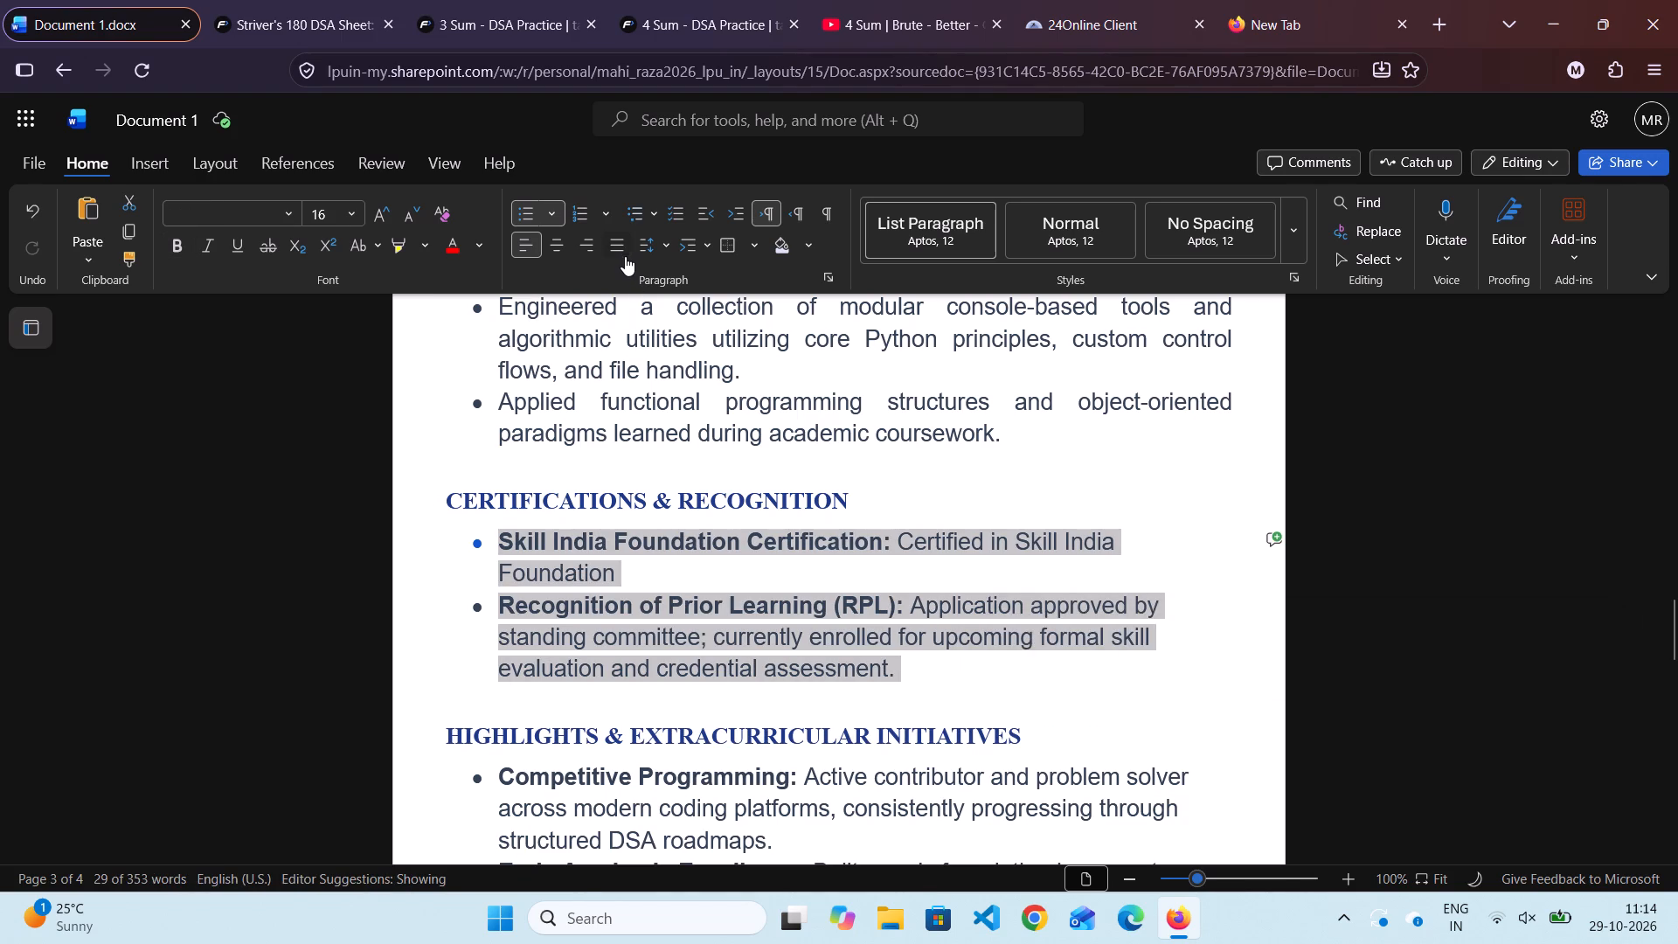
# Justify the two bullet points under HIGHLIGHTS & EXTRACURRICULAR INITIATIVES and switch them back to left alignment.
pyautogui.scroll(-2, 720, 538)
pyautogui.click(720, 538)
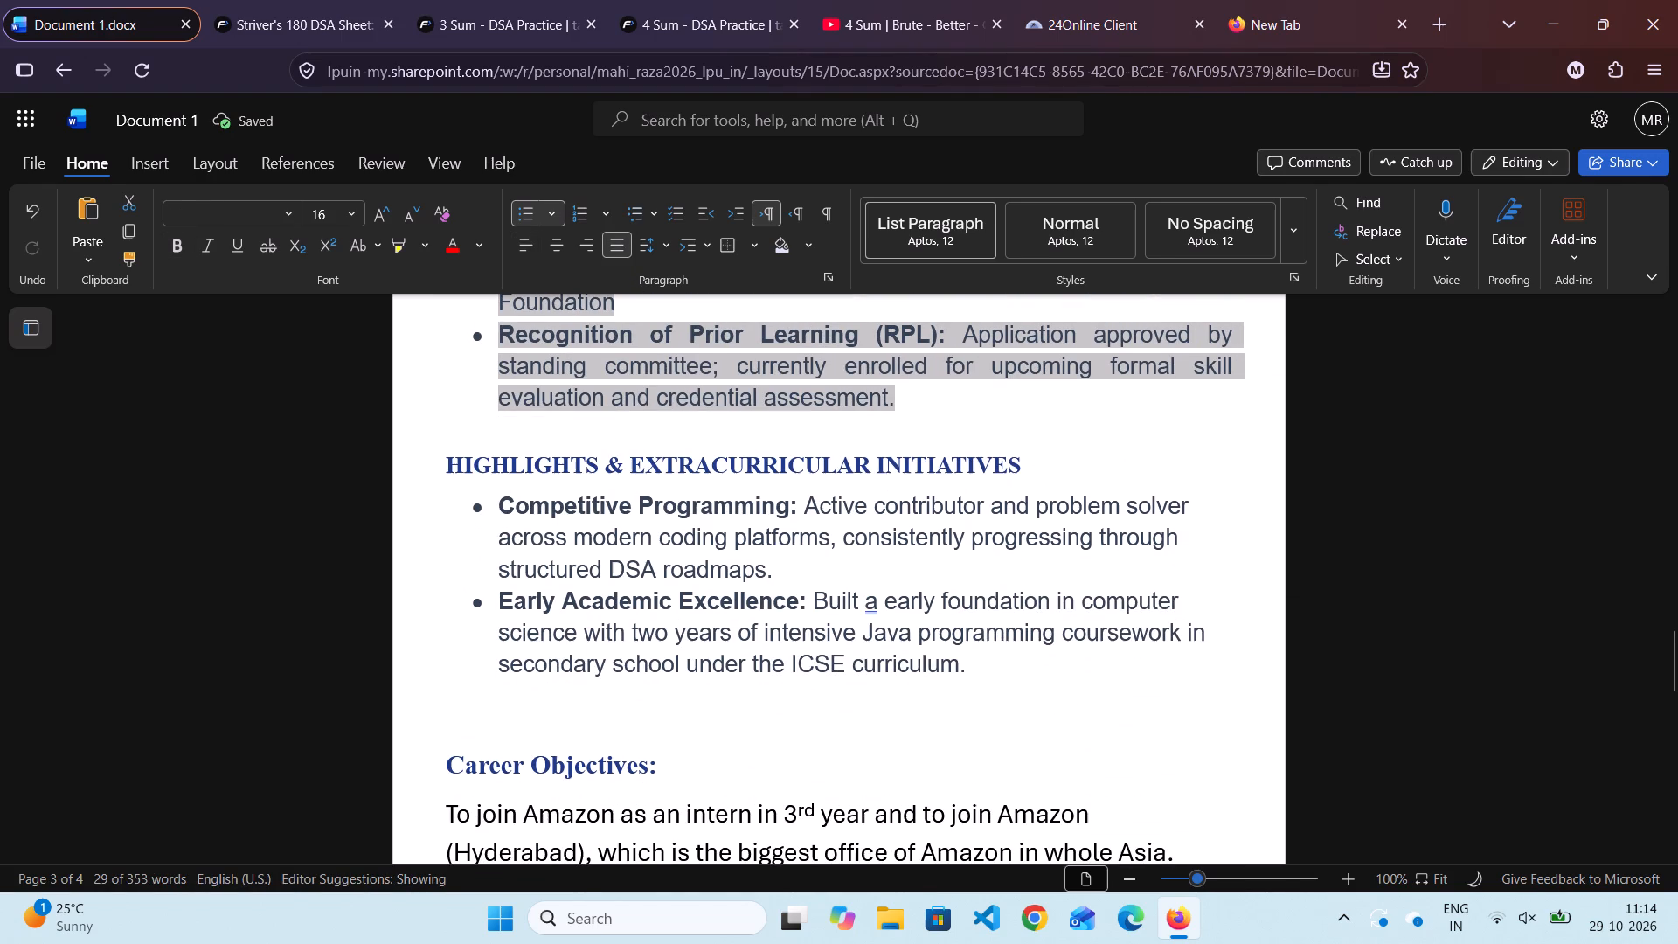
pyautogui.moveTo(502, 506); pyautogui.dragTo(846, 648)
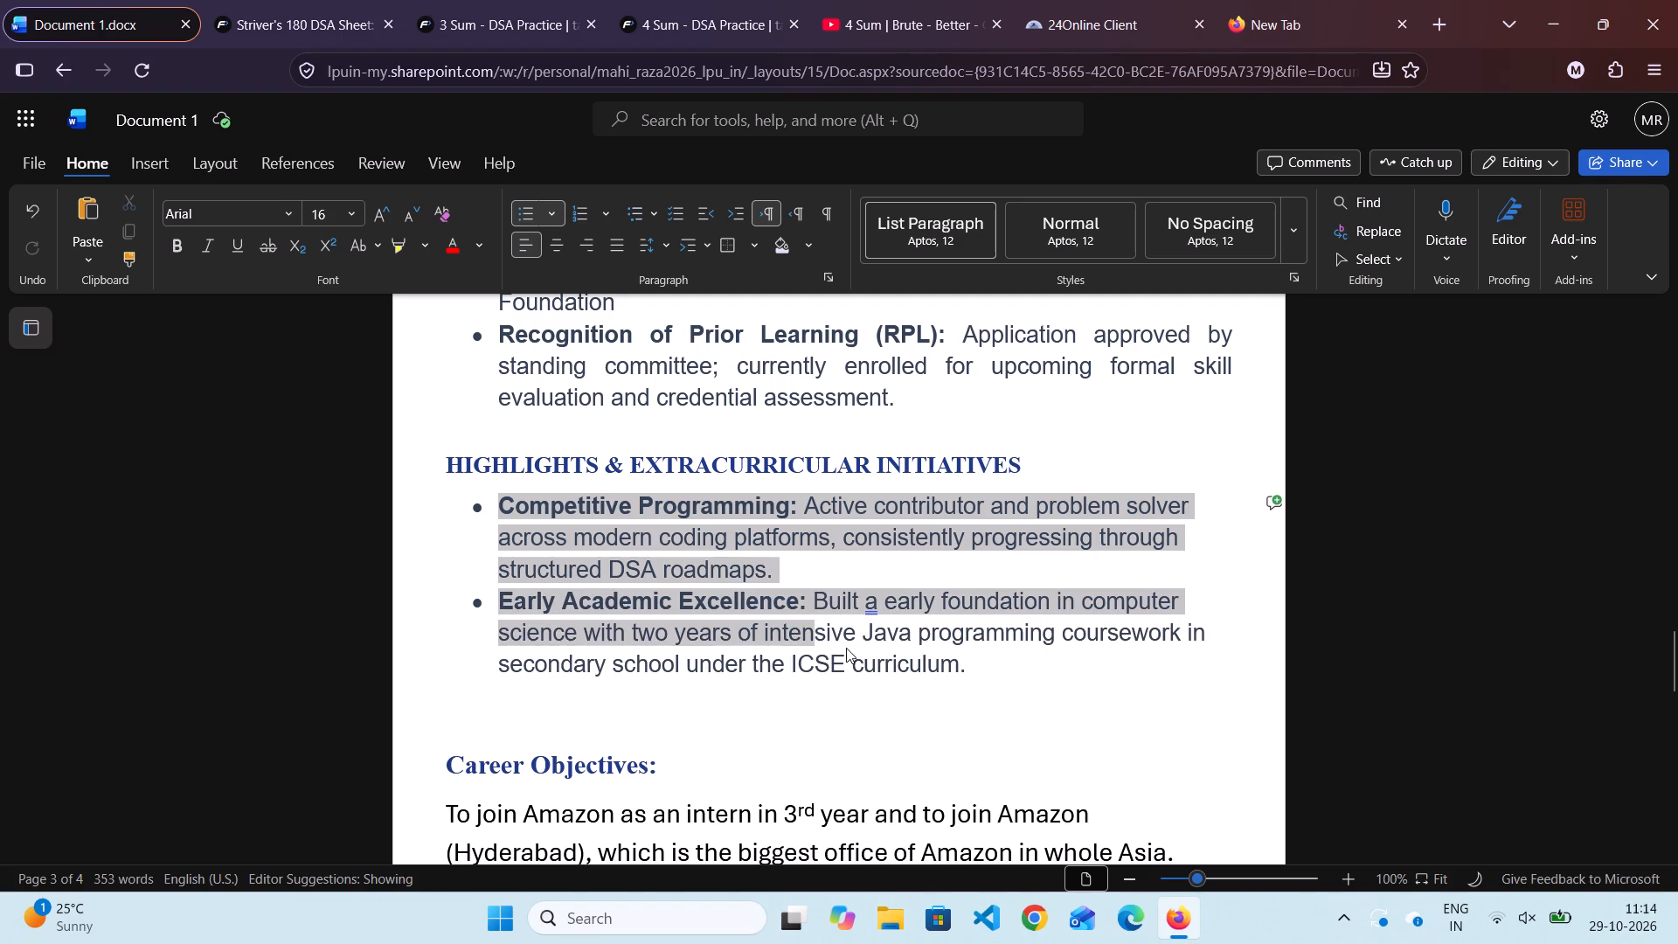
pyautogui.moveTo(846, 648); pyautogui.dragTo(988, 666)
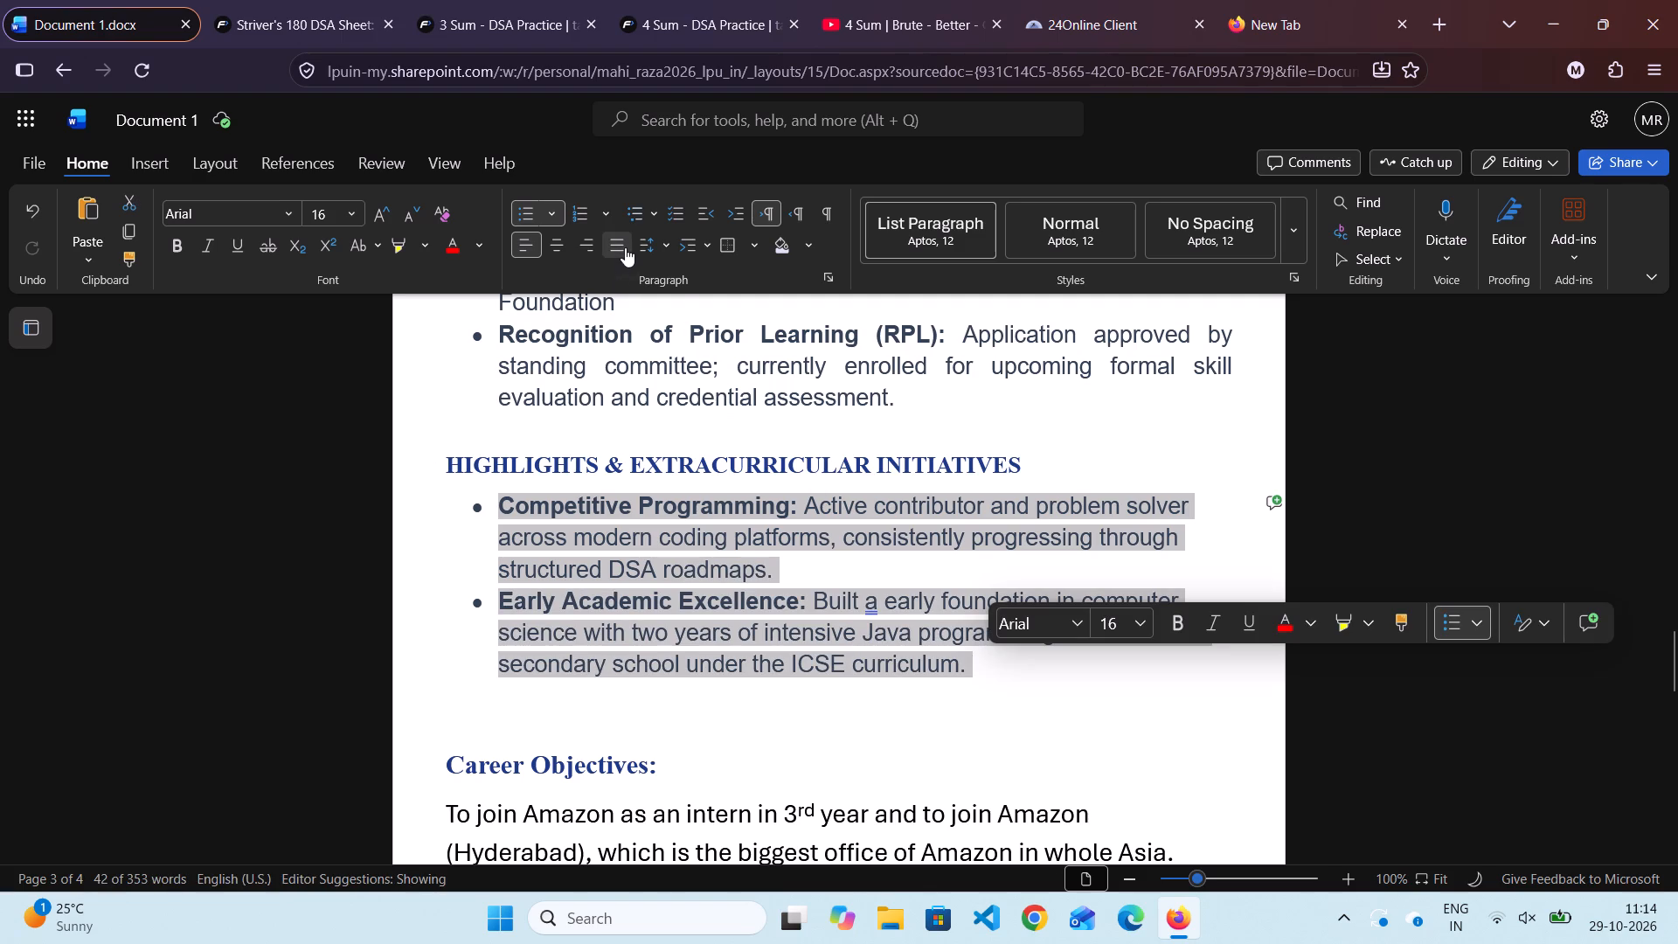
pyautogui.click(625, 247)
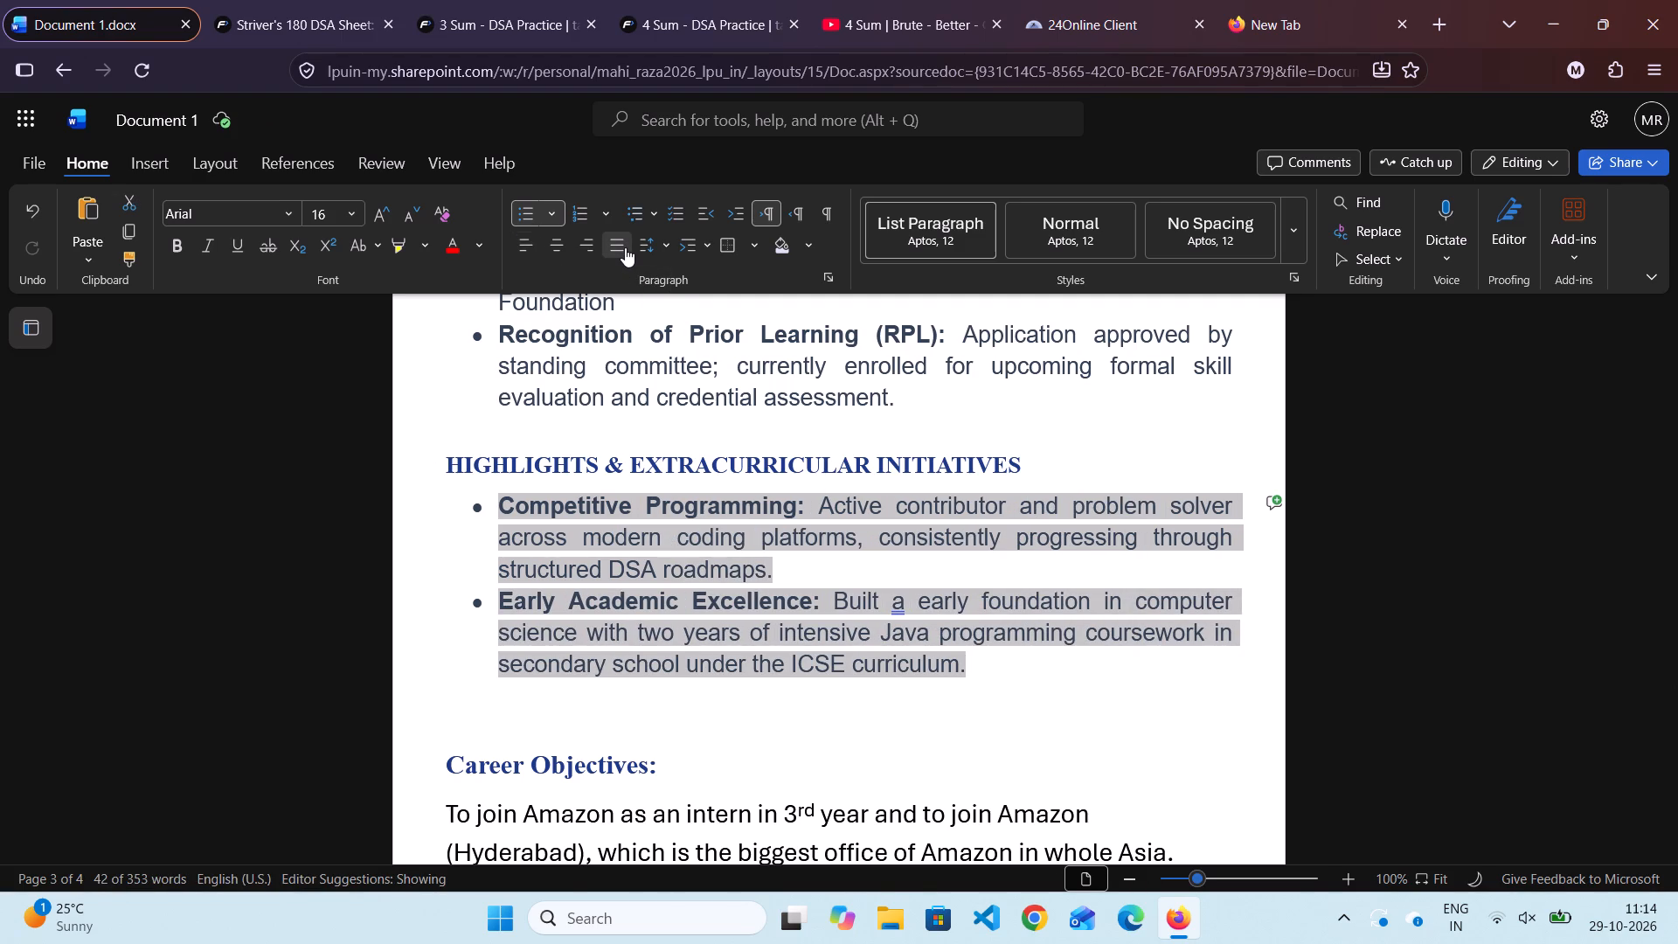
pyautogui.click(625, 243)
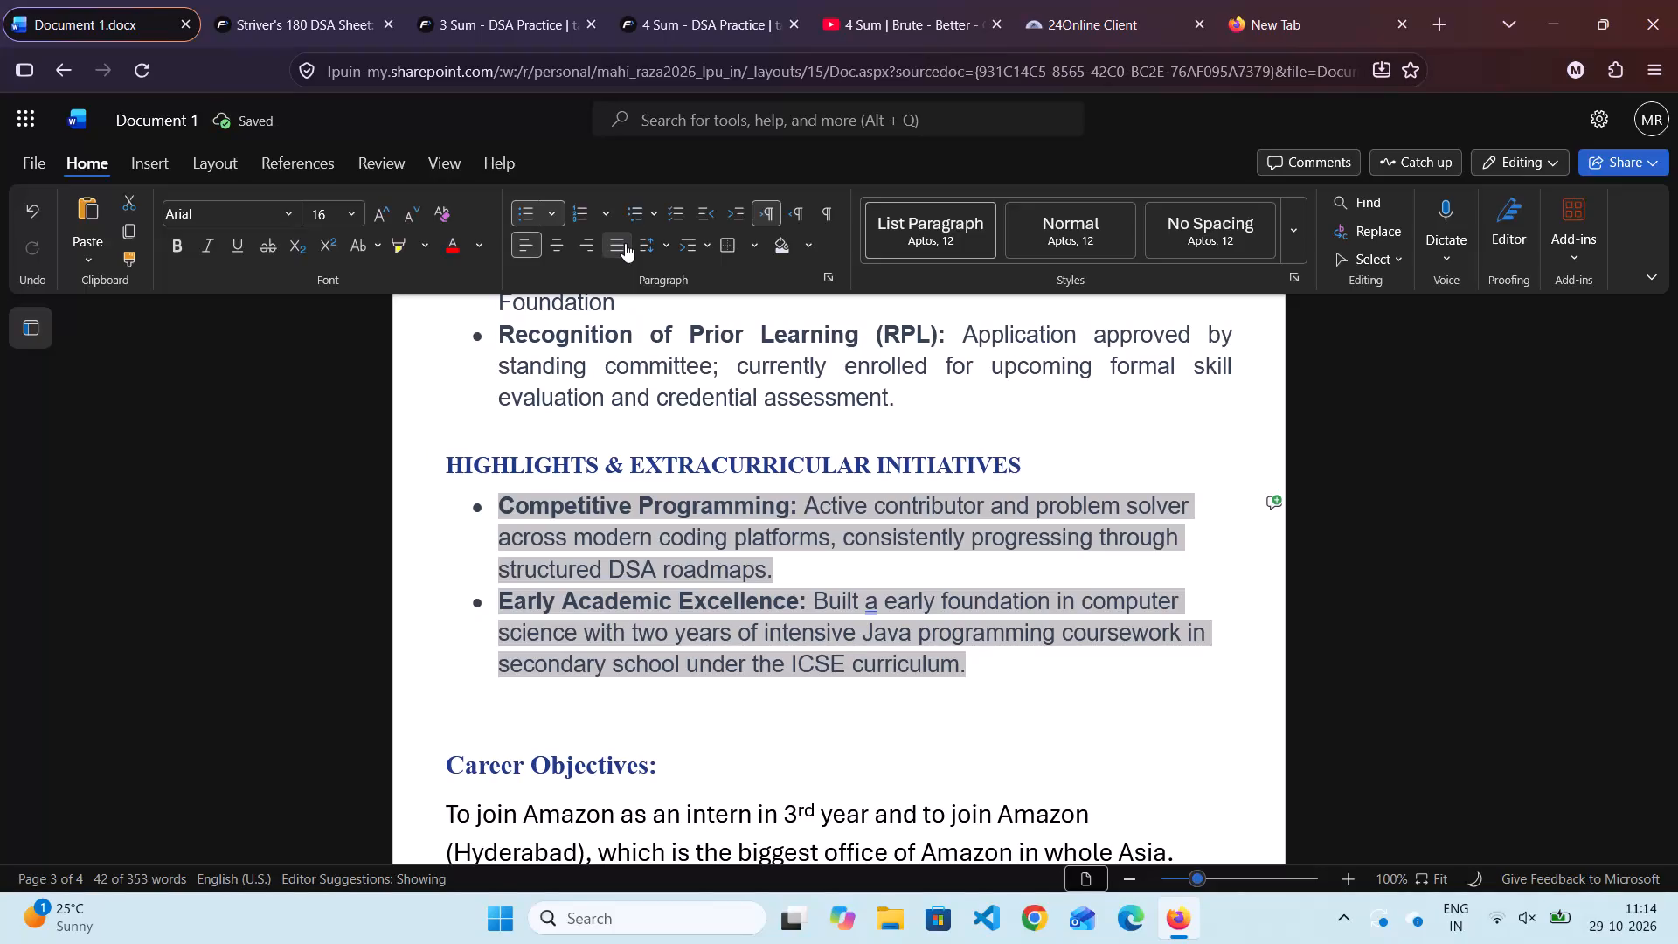
# Justify the whole paragraph about joining Amazon under Career Objectives.
pyautogui.scroll(-3, 786, 426)
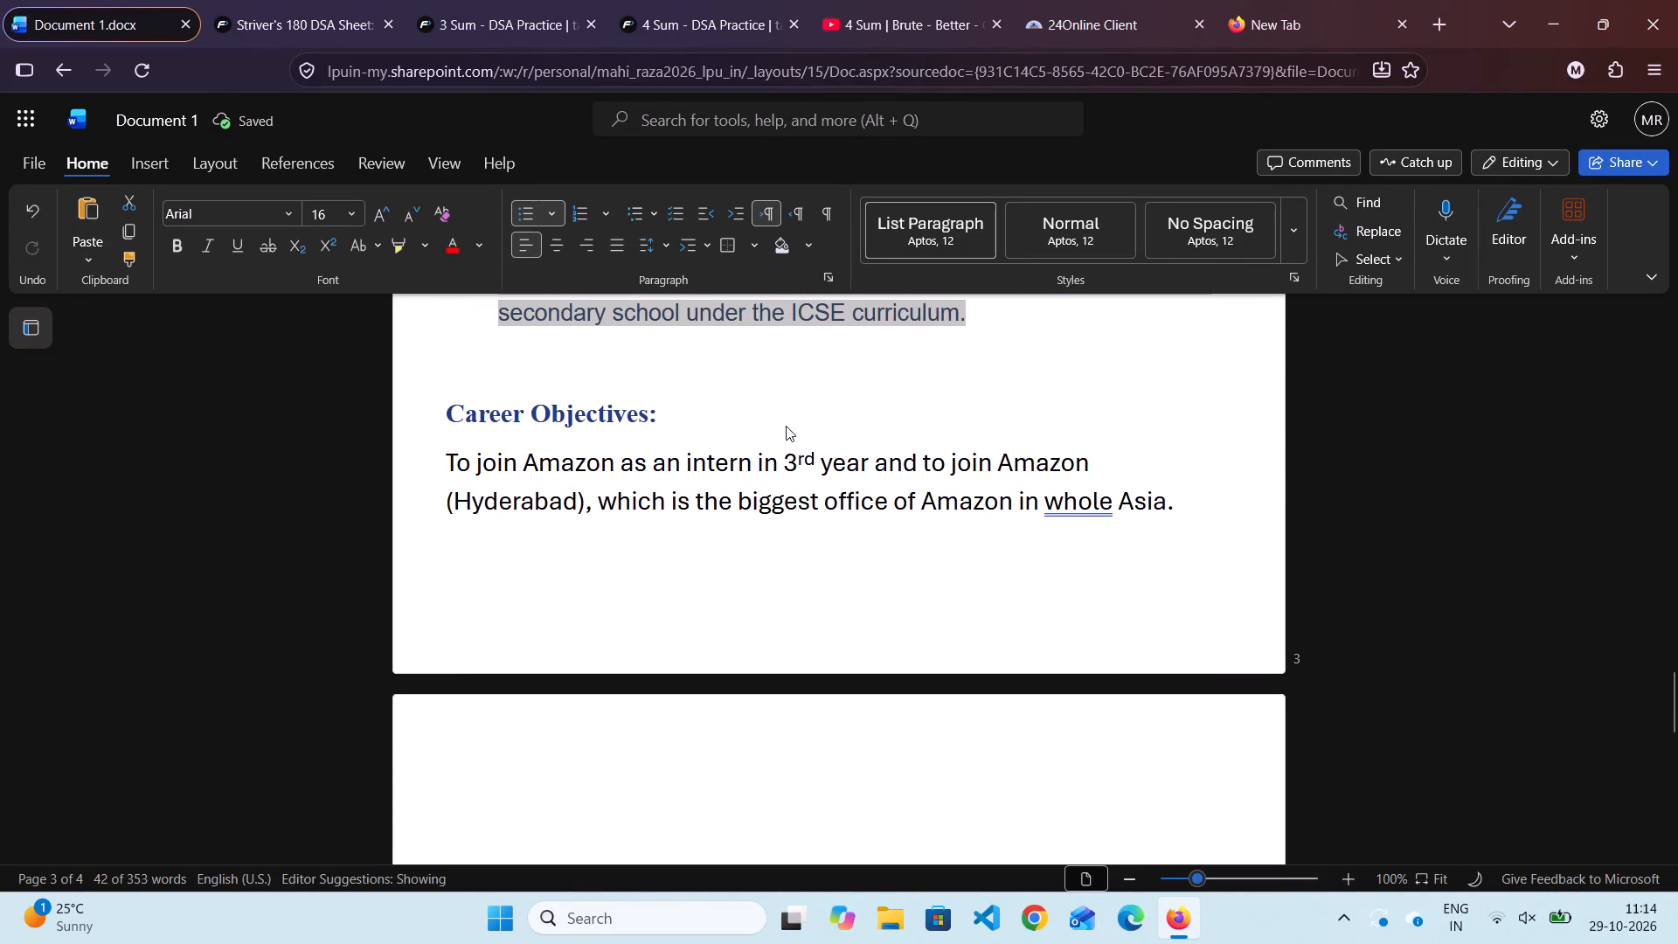
pyautogui.scroll(-1, 786, 426)
pyautogui.click(786, 426)
pyautogui.scroll(-1, 786, 426)
pyautogui.scroll(1, 786, 426)
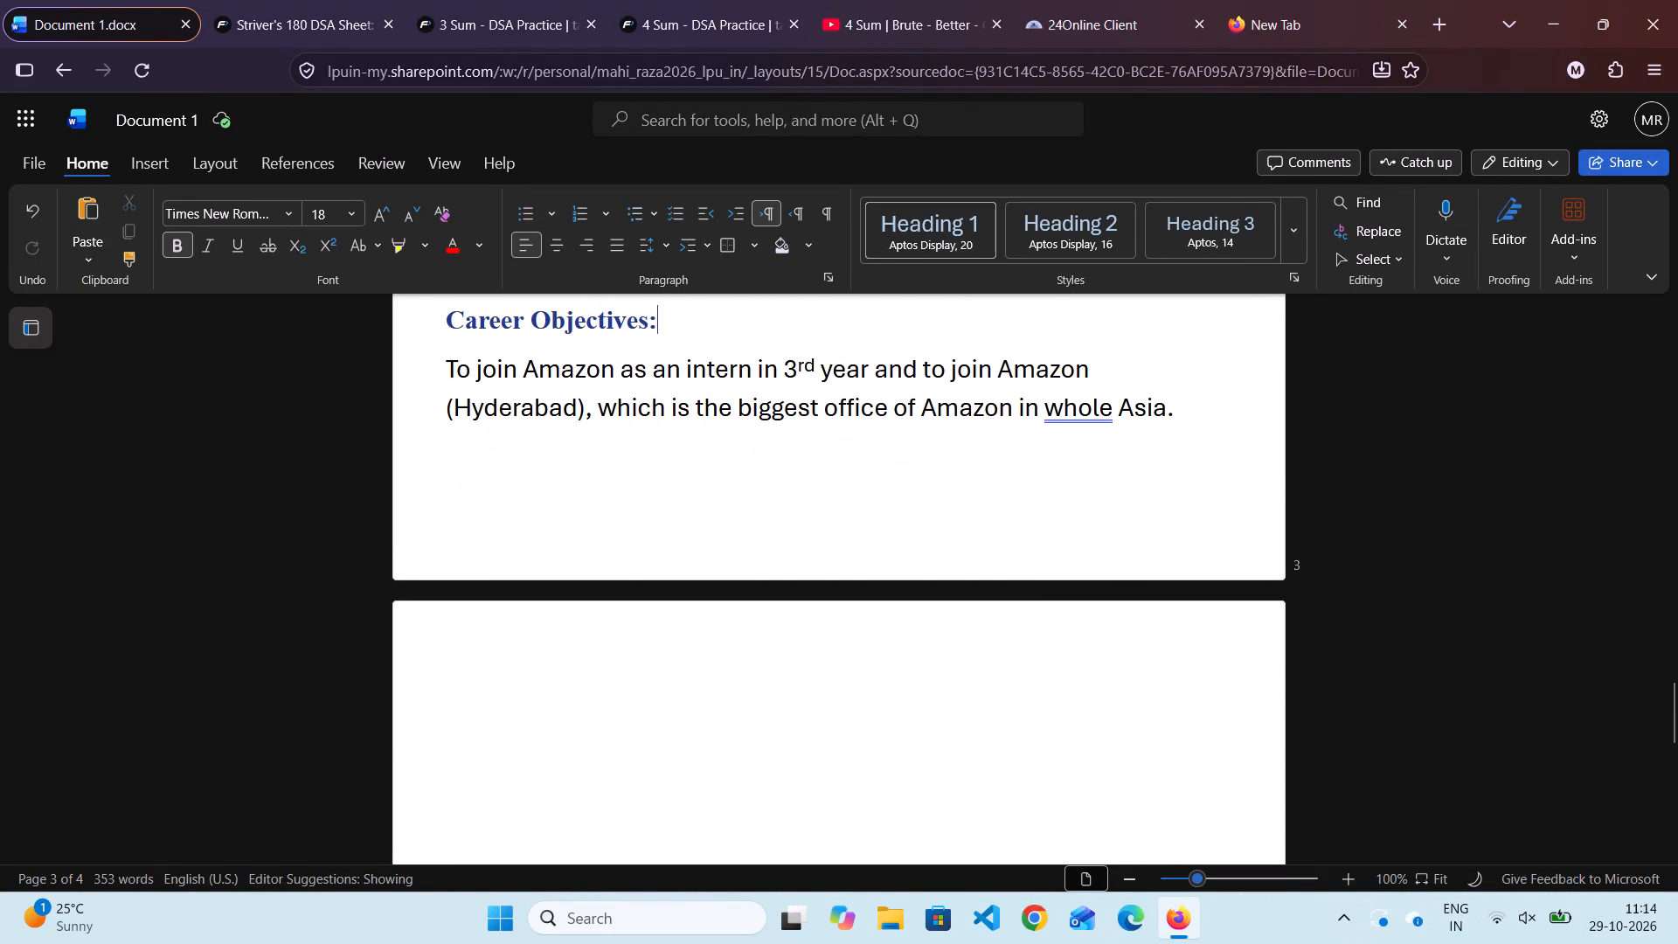
pyautogui.scroll(2, 786, 426)
pyautogui.scroll(-1, 786, 426)
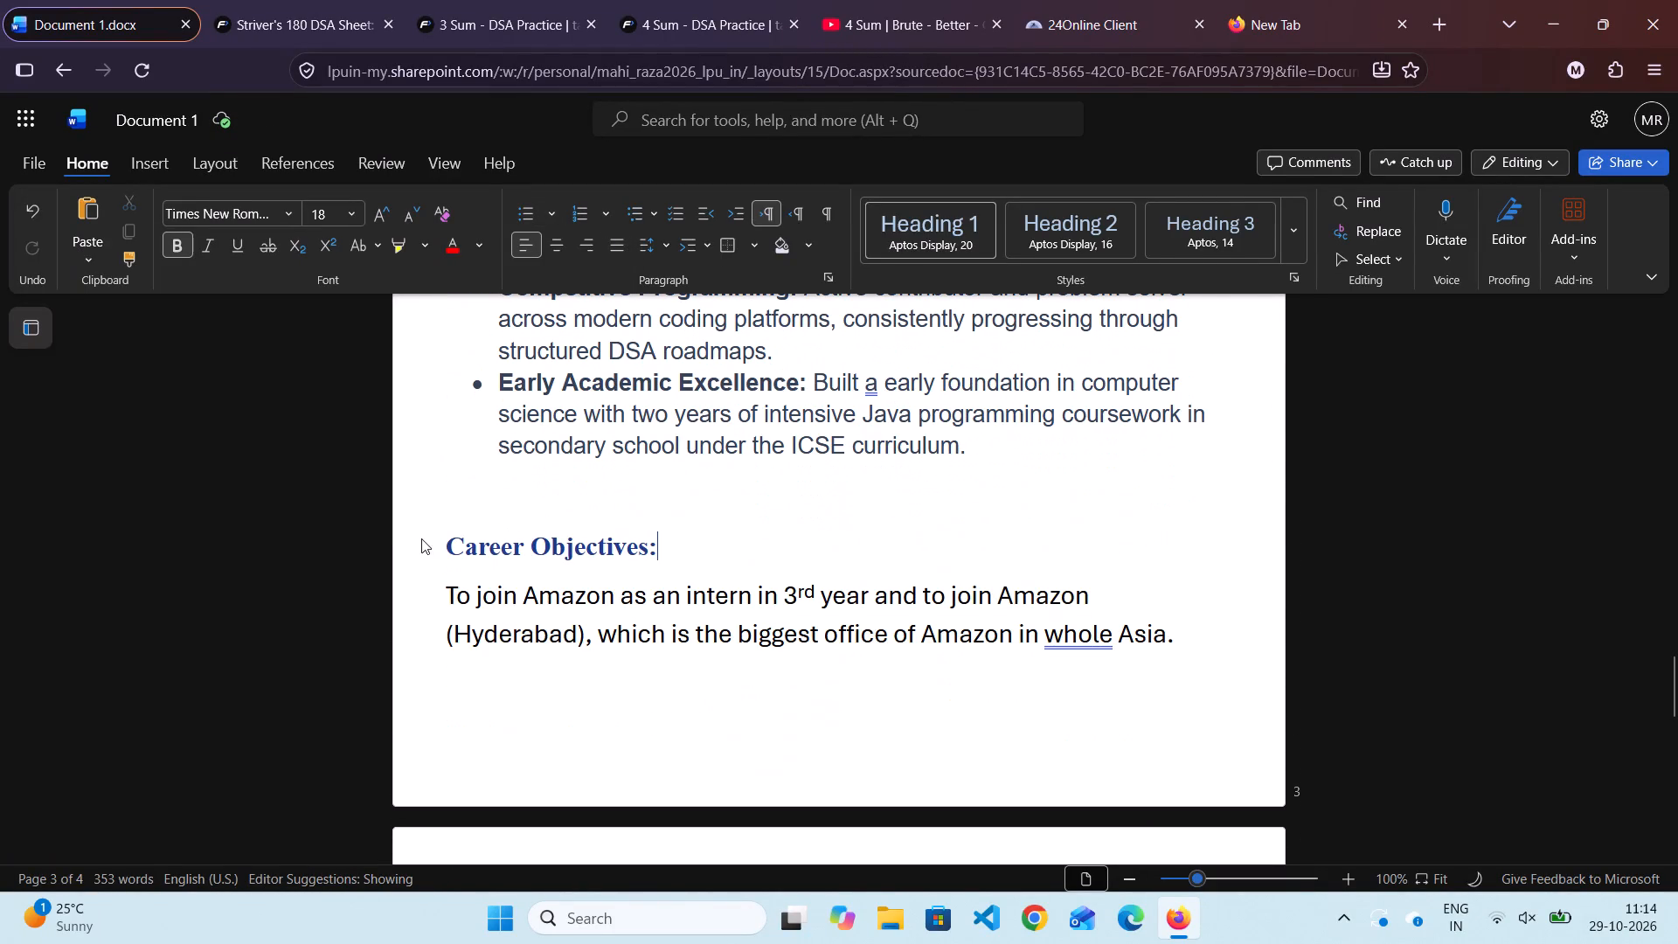
pyautogui.moveTo(447, 594); pyautogui.dragTo(752, 628)
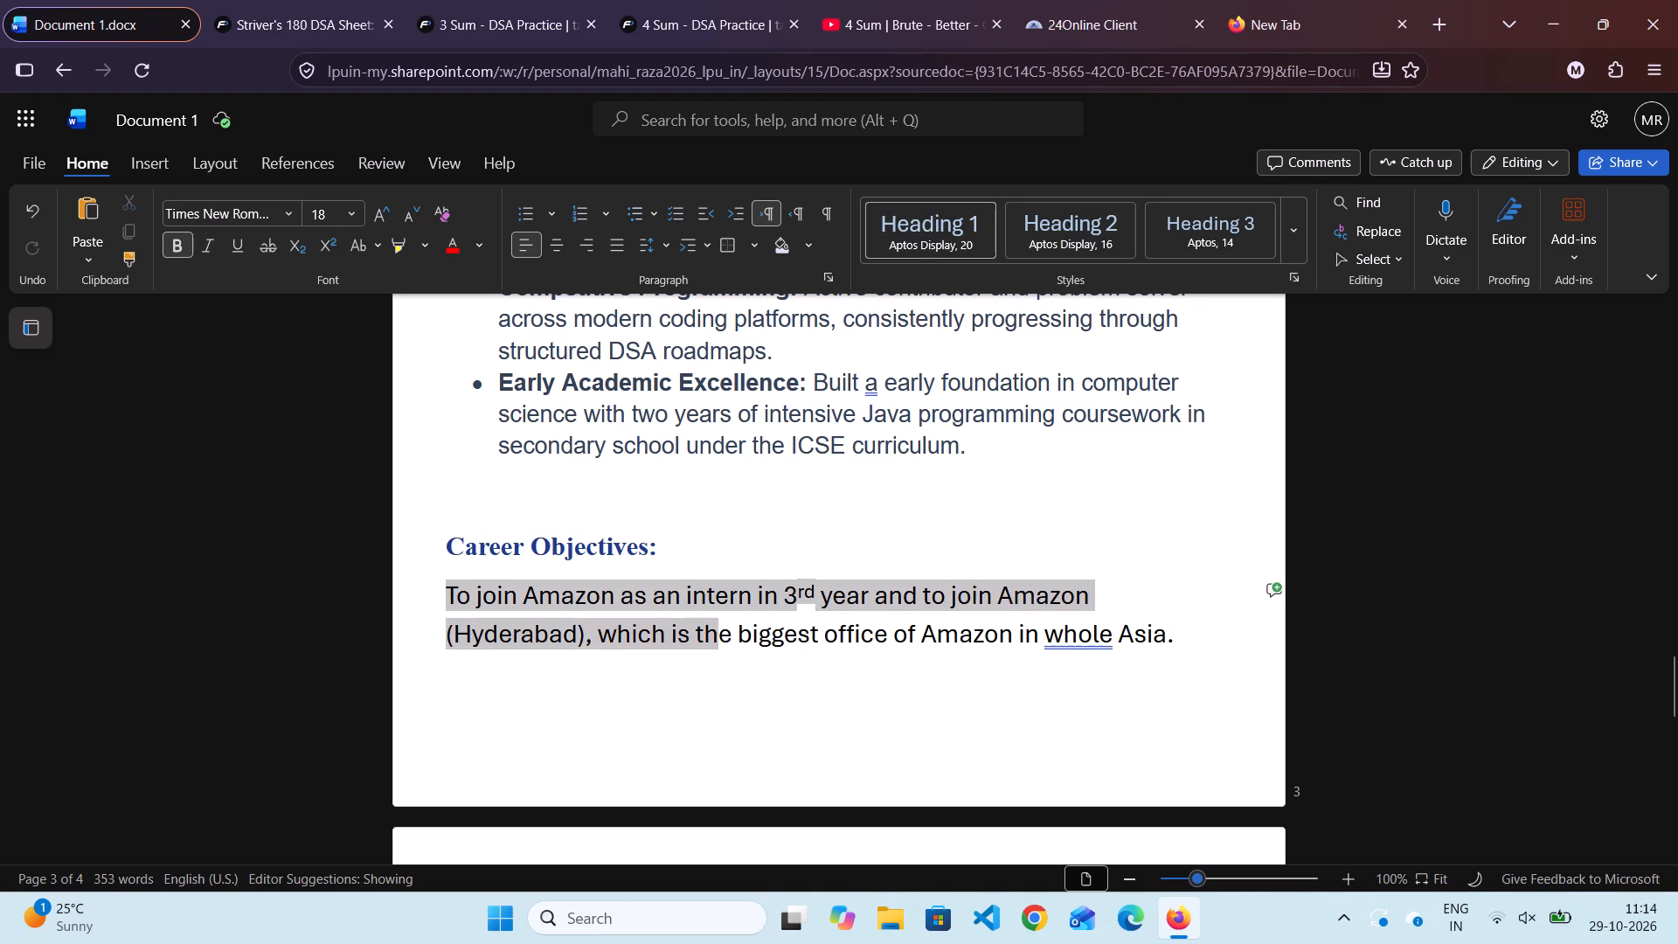
pyautogui.moveTo(752, 628); pyautogui.dragTo(936, 610)
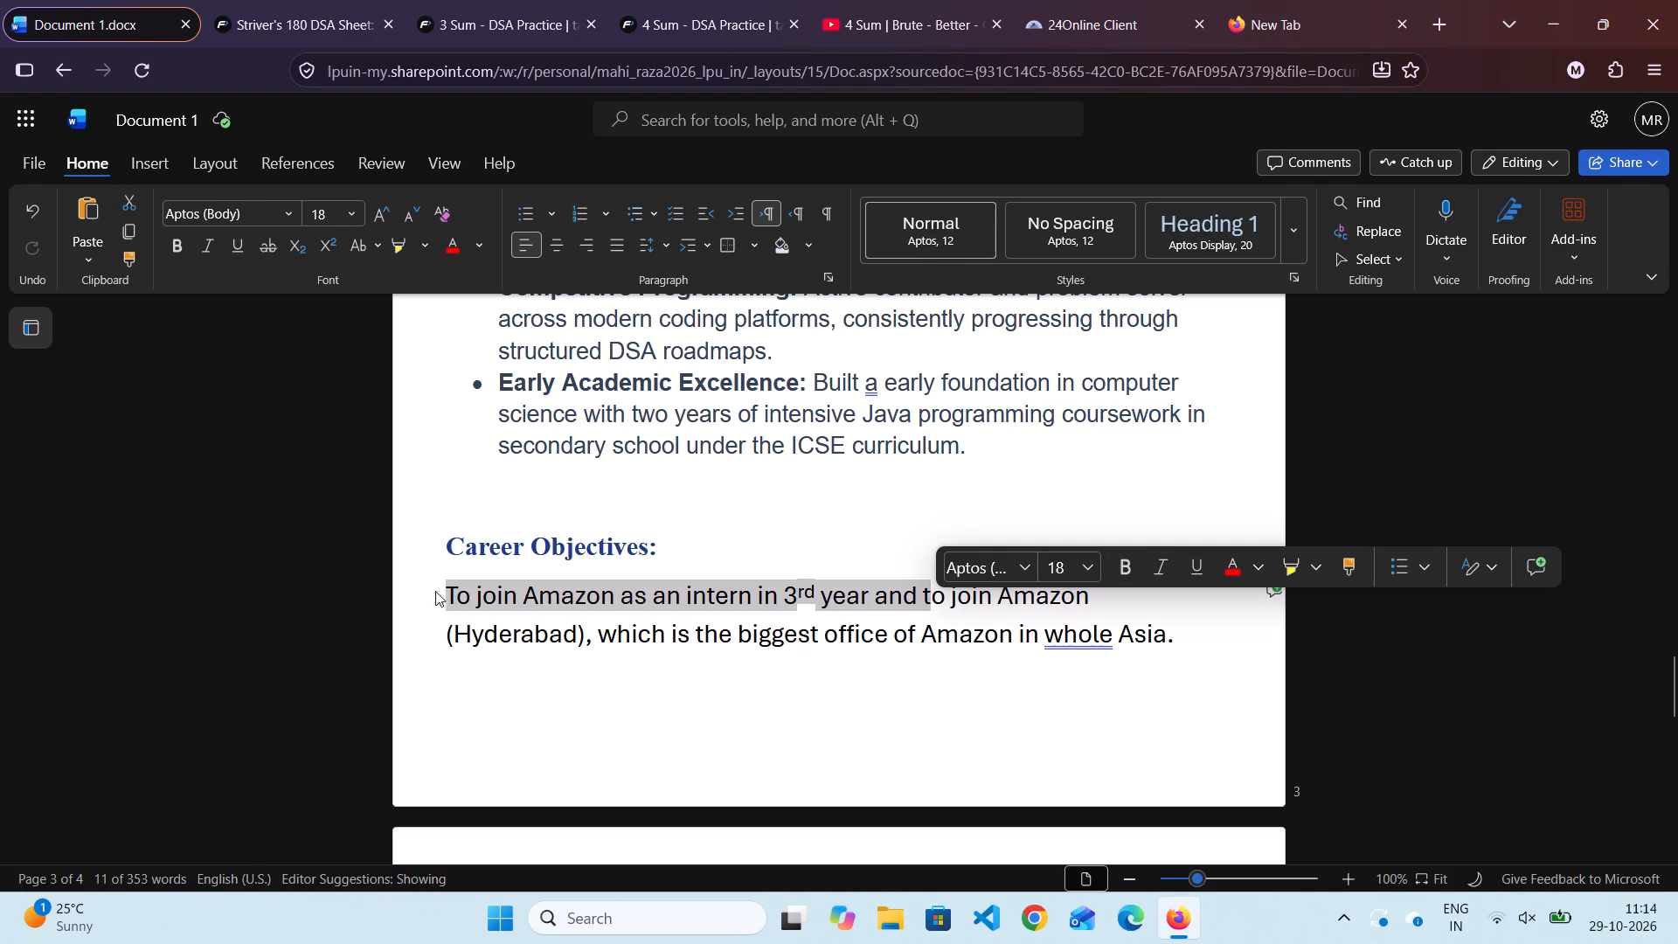
pyautogui.click(433, 597)
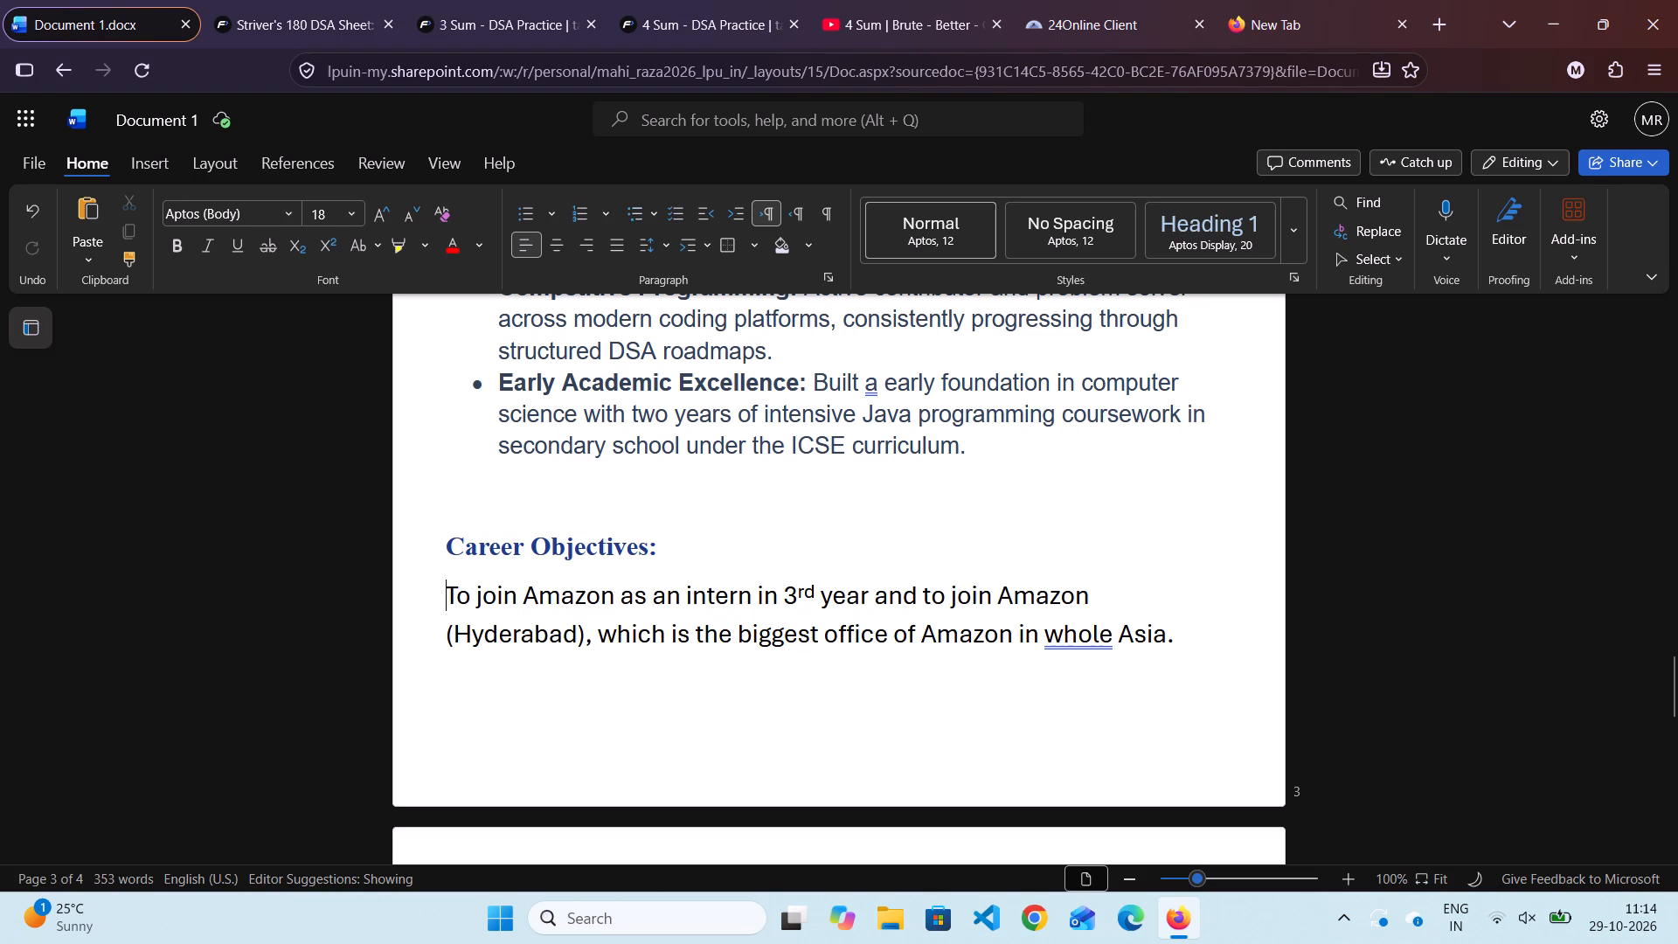
pyautogui.moveTo(448, 592); pyautogui.dragTo(1253, 646)
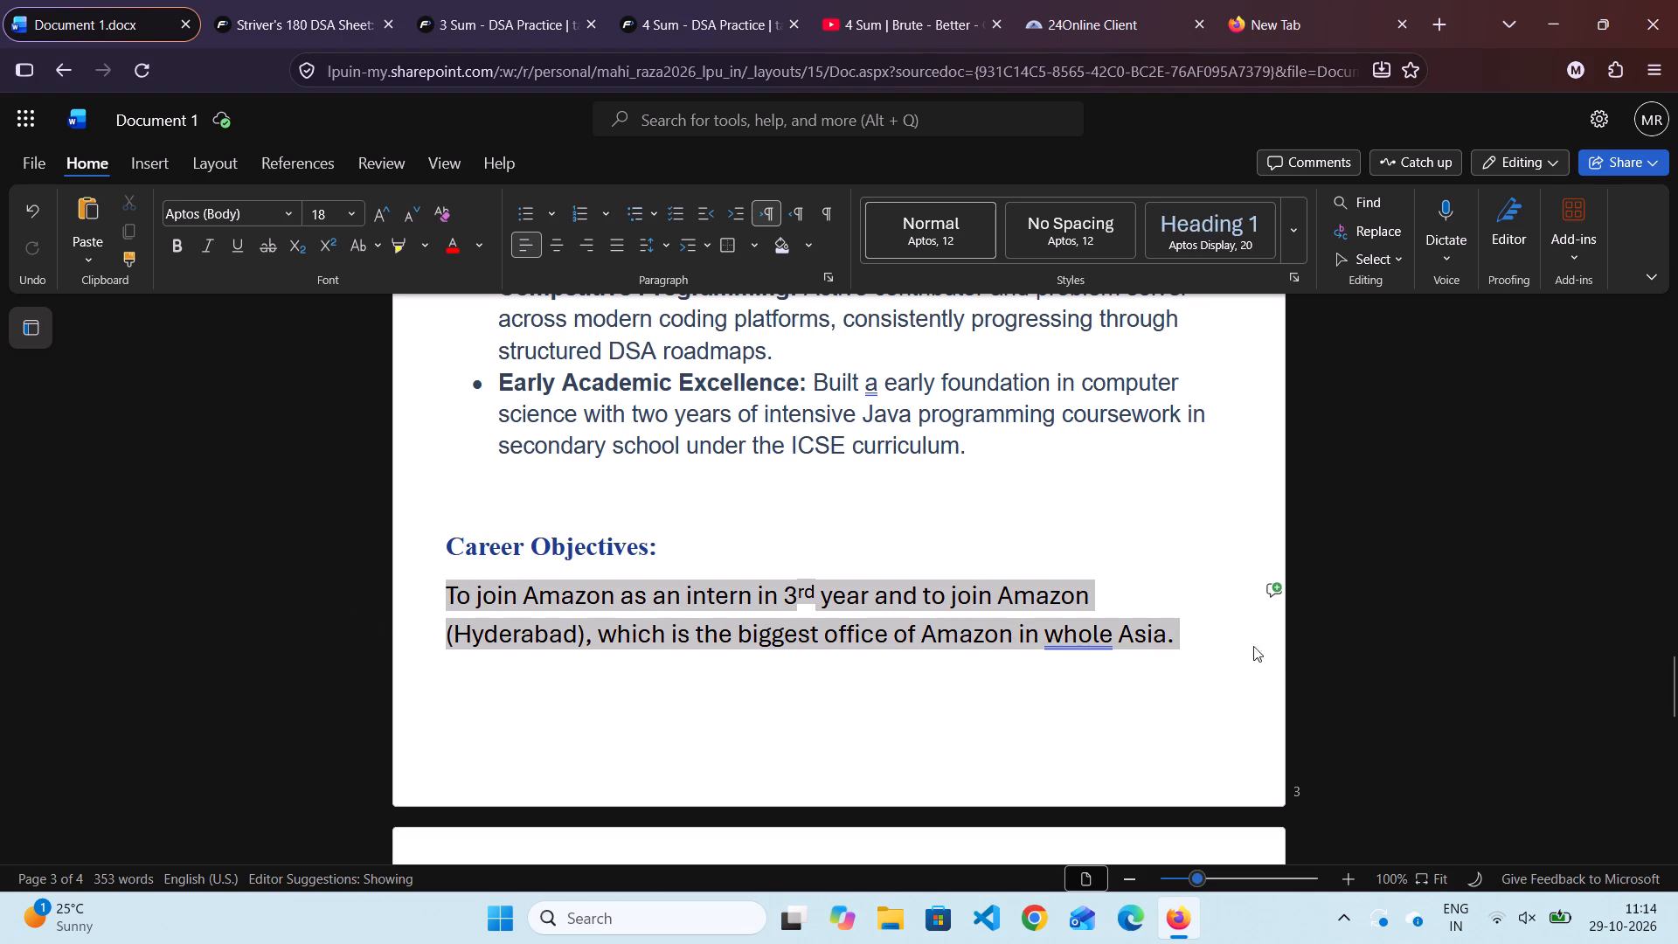
pyautogui.moveTo(1253, 646); pyautogui.dragTo(1179, 639)
pyautogui.click(621, 244)
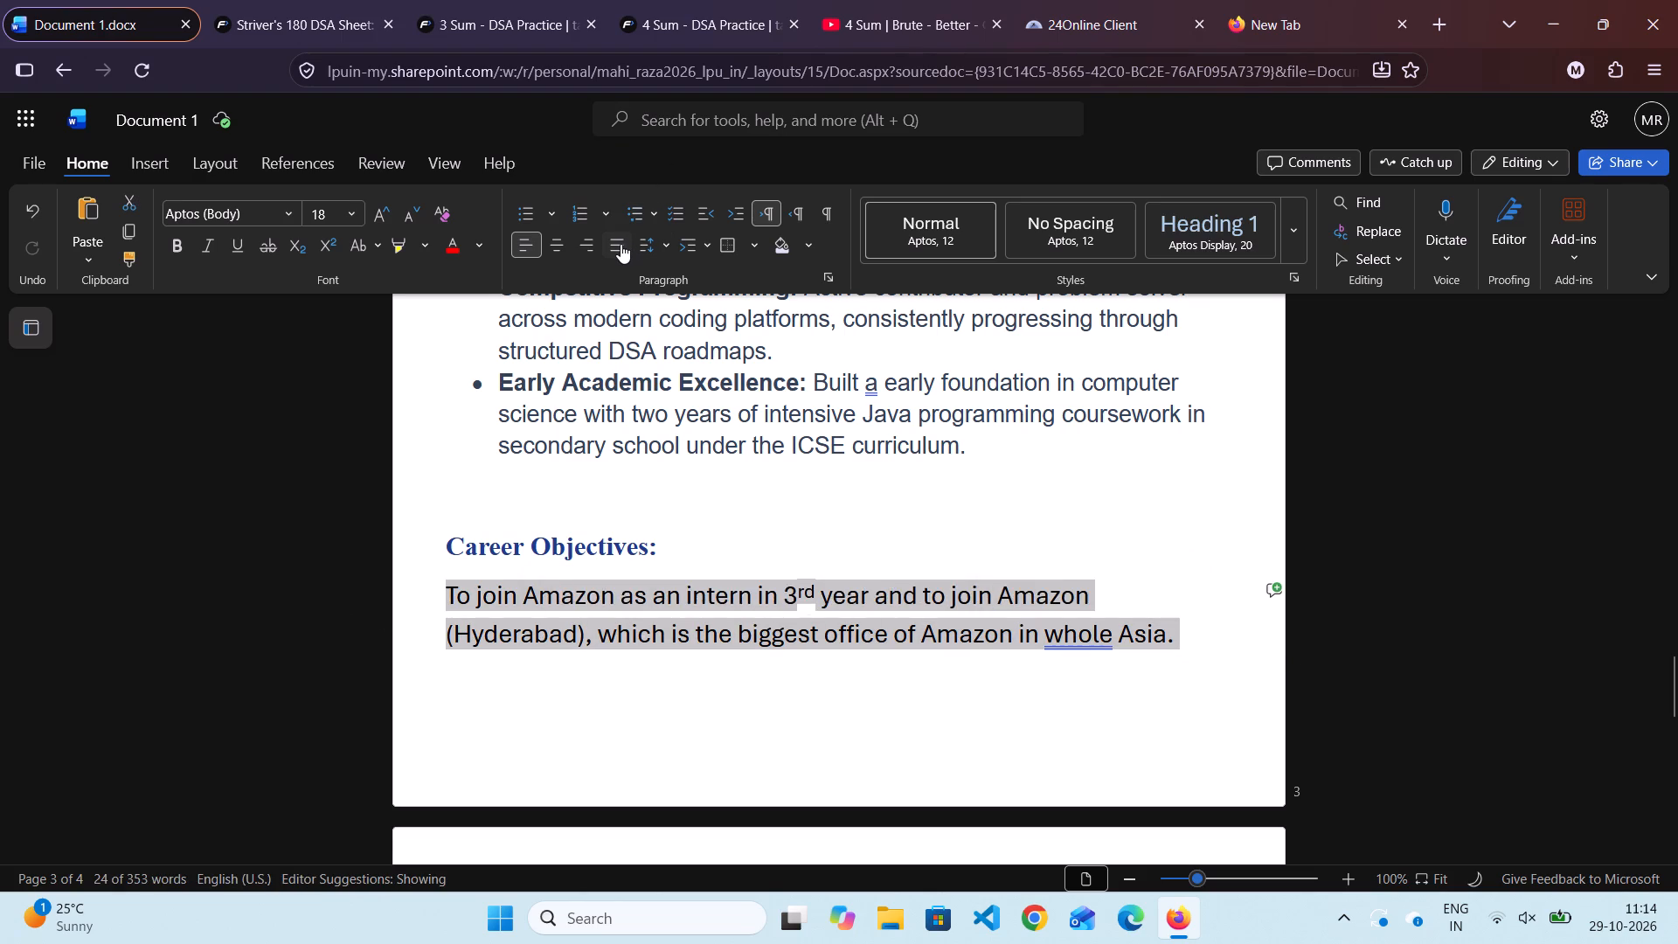
pyautogui.scroll(4, 672, 505)
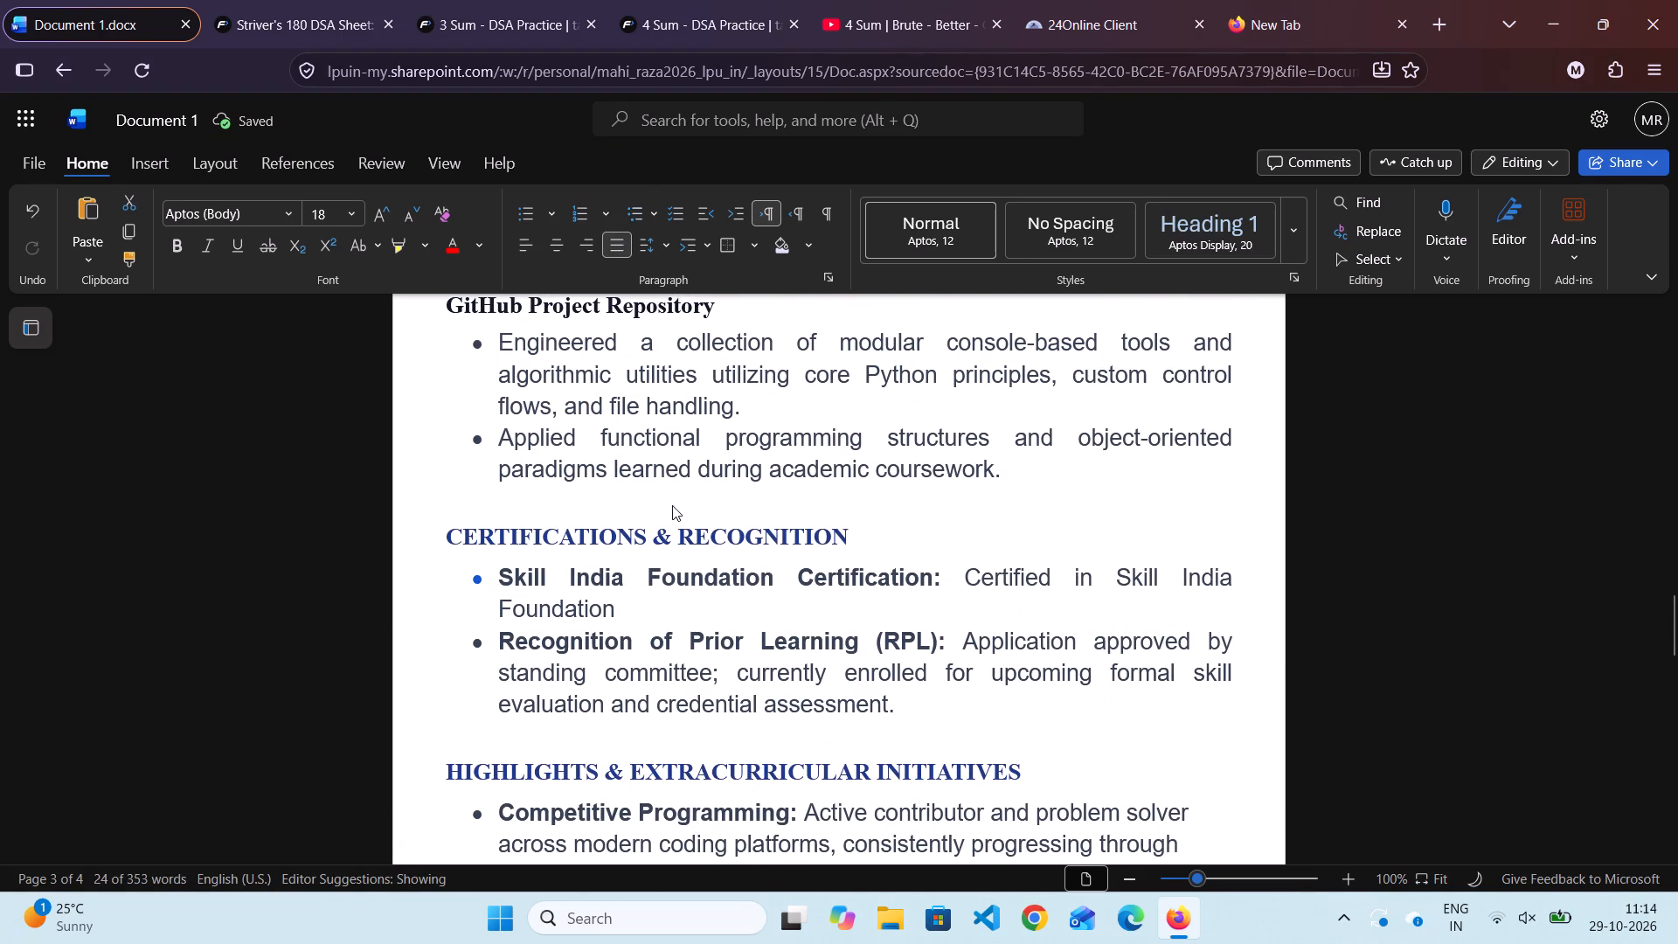
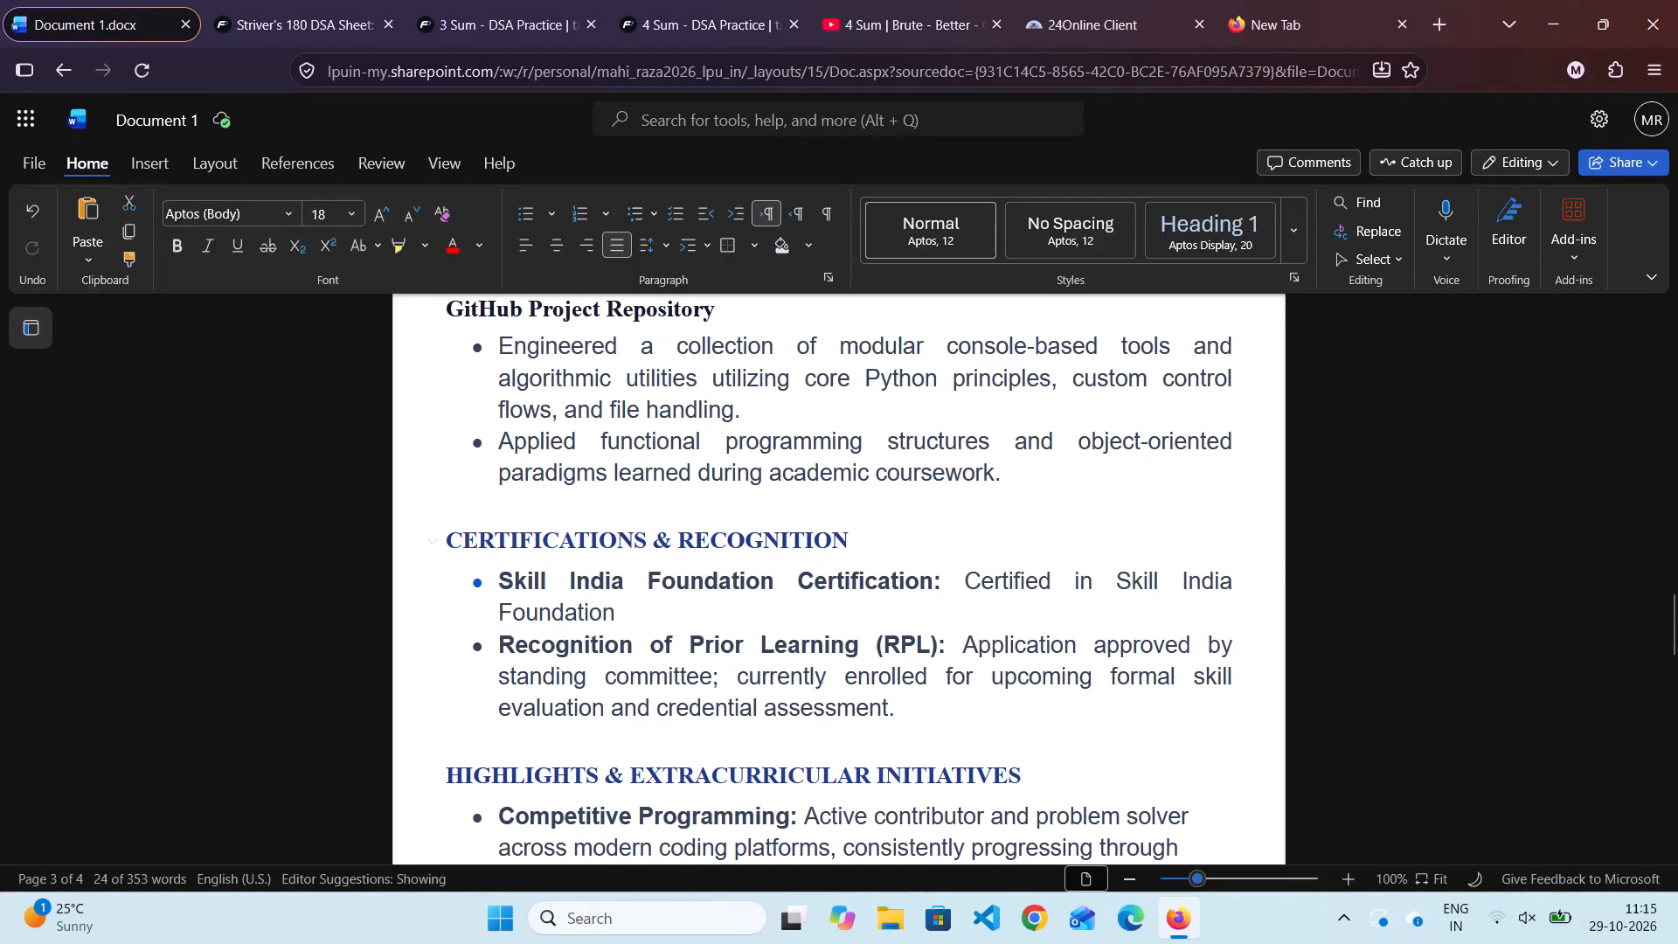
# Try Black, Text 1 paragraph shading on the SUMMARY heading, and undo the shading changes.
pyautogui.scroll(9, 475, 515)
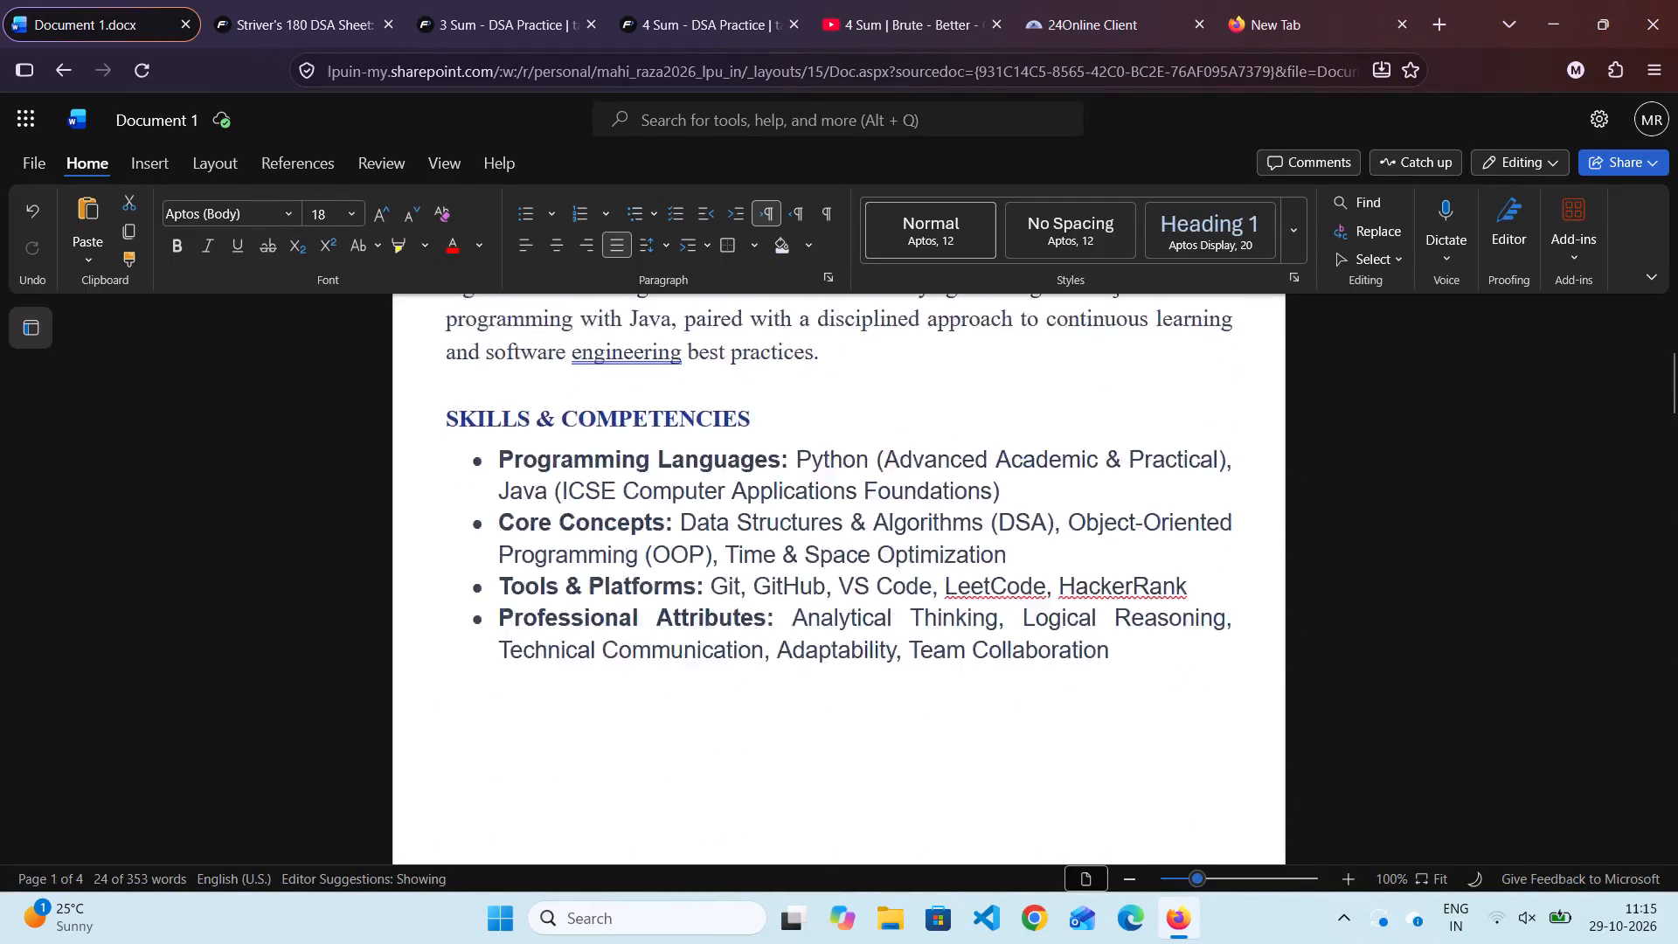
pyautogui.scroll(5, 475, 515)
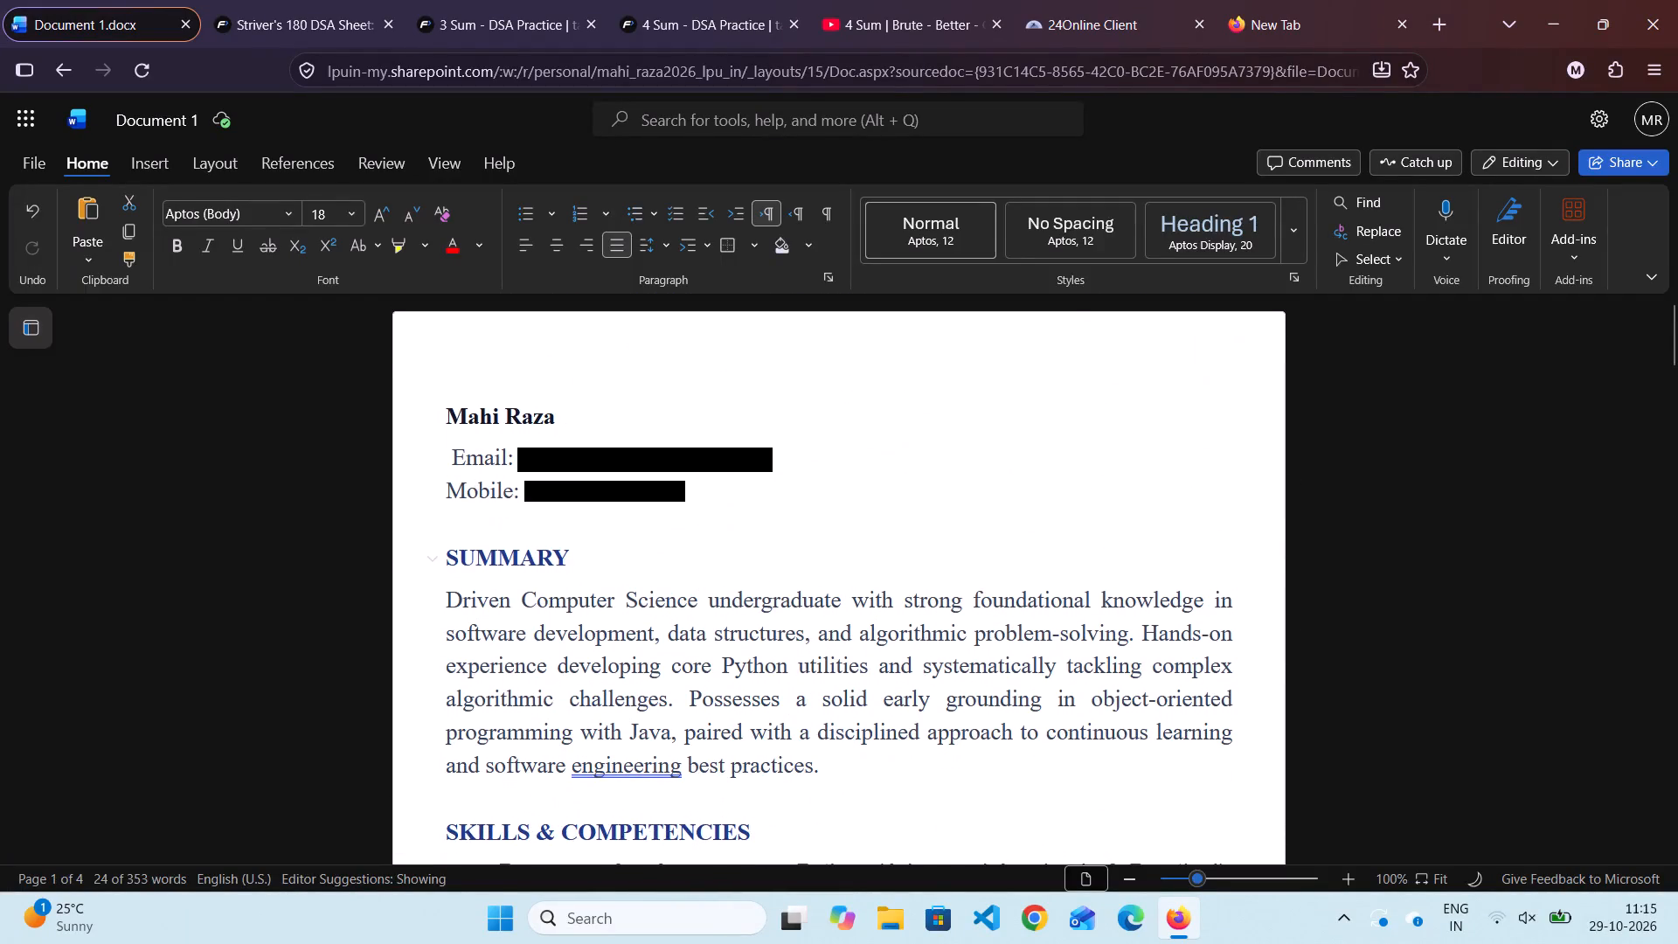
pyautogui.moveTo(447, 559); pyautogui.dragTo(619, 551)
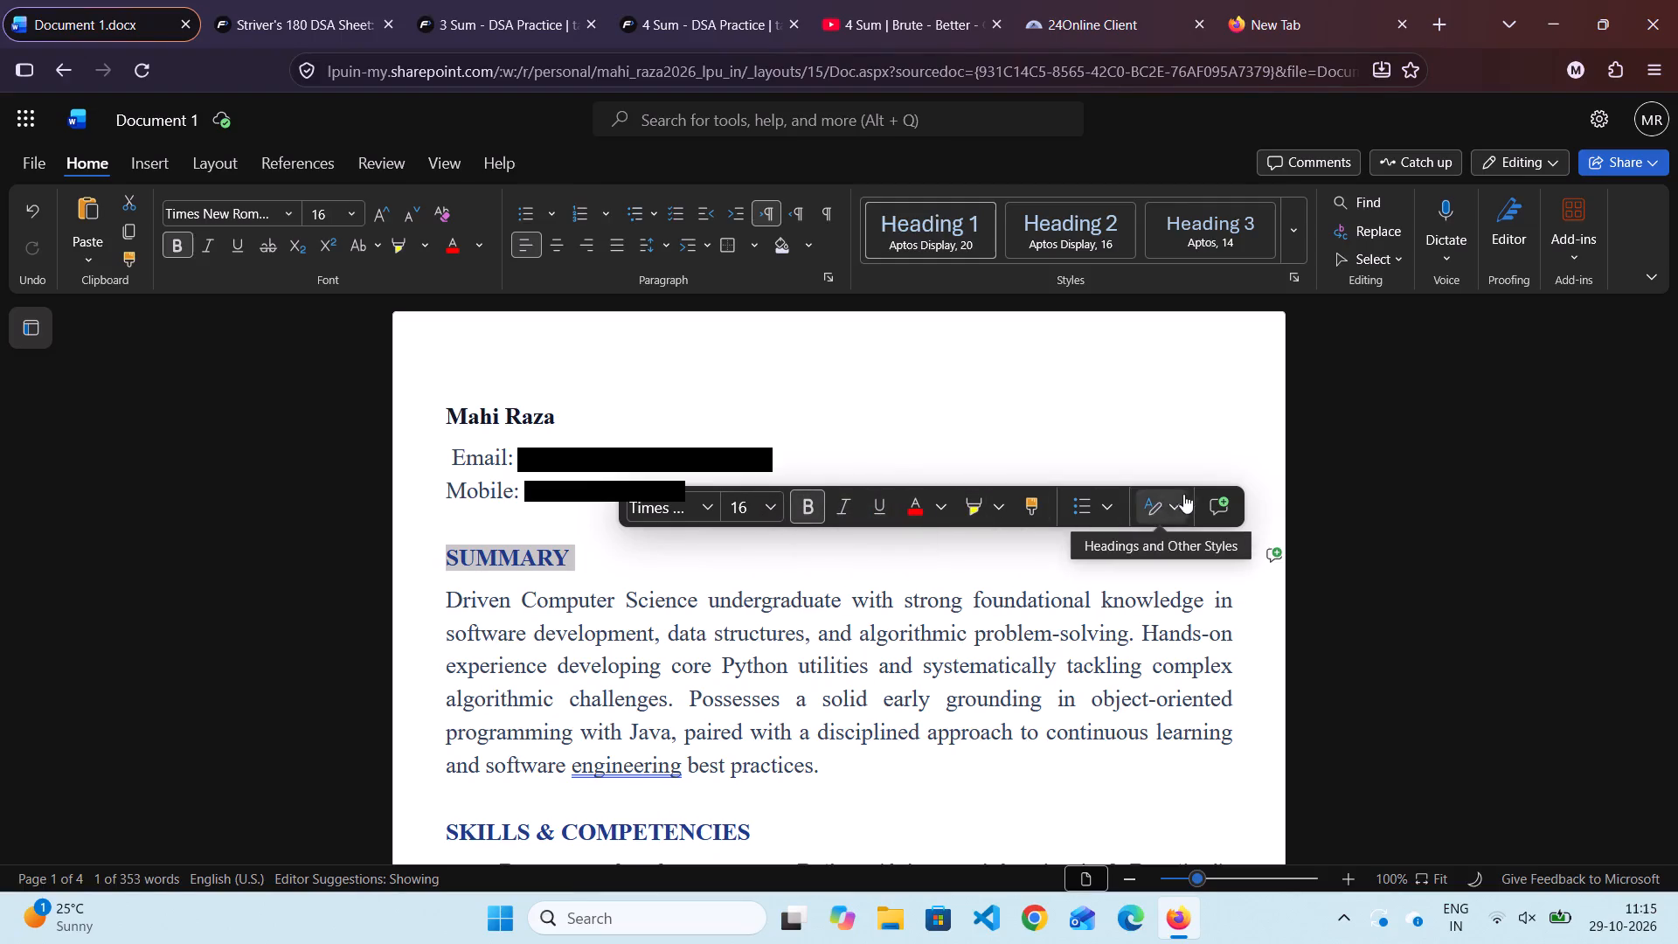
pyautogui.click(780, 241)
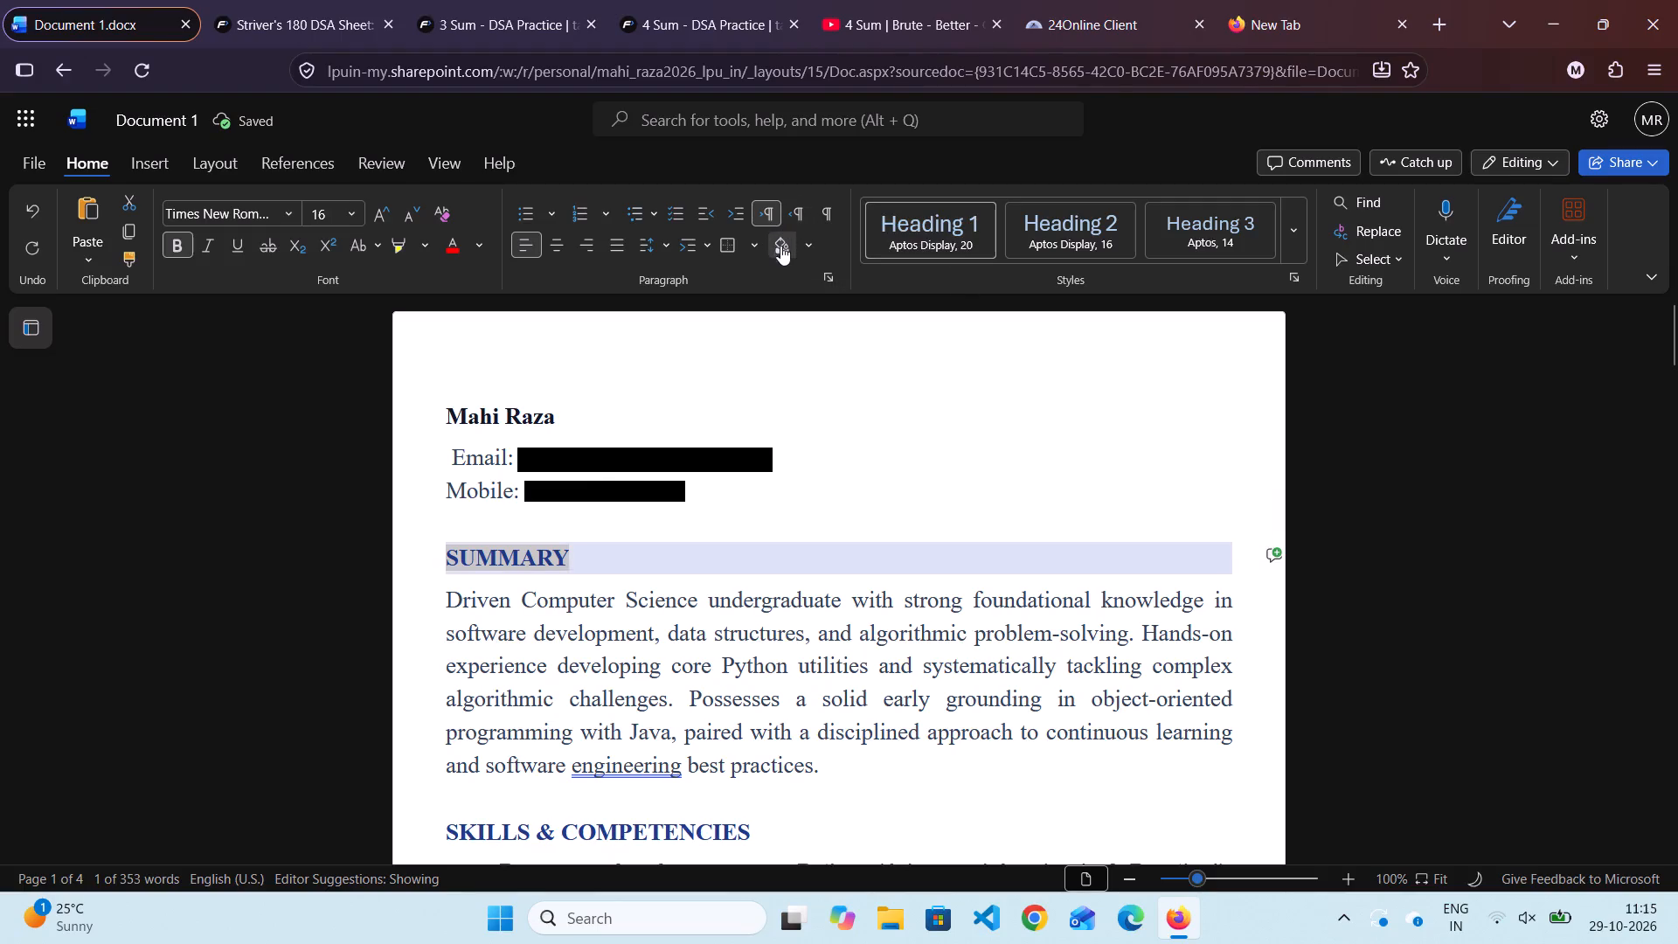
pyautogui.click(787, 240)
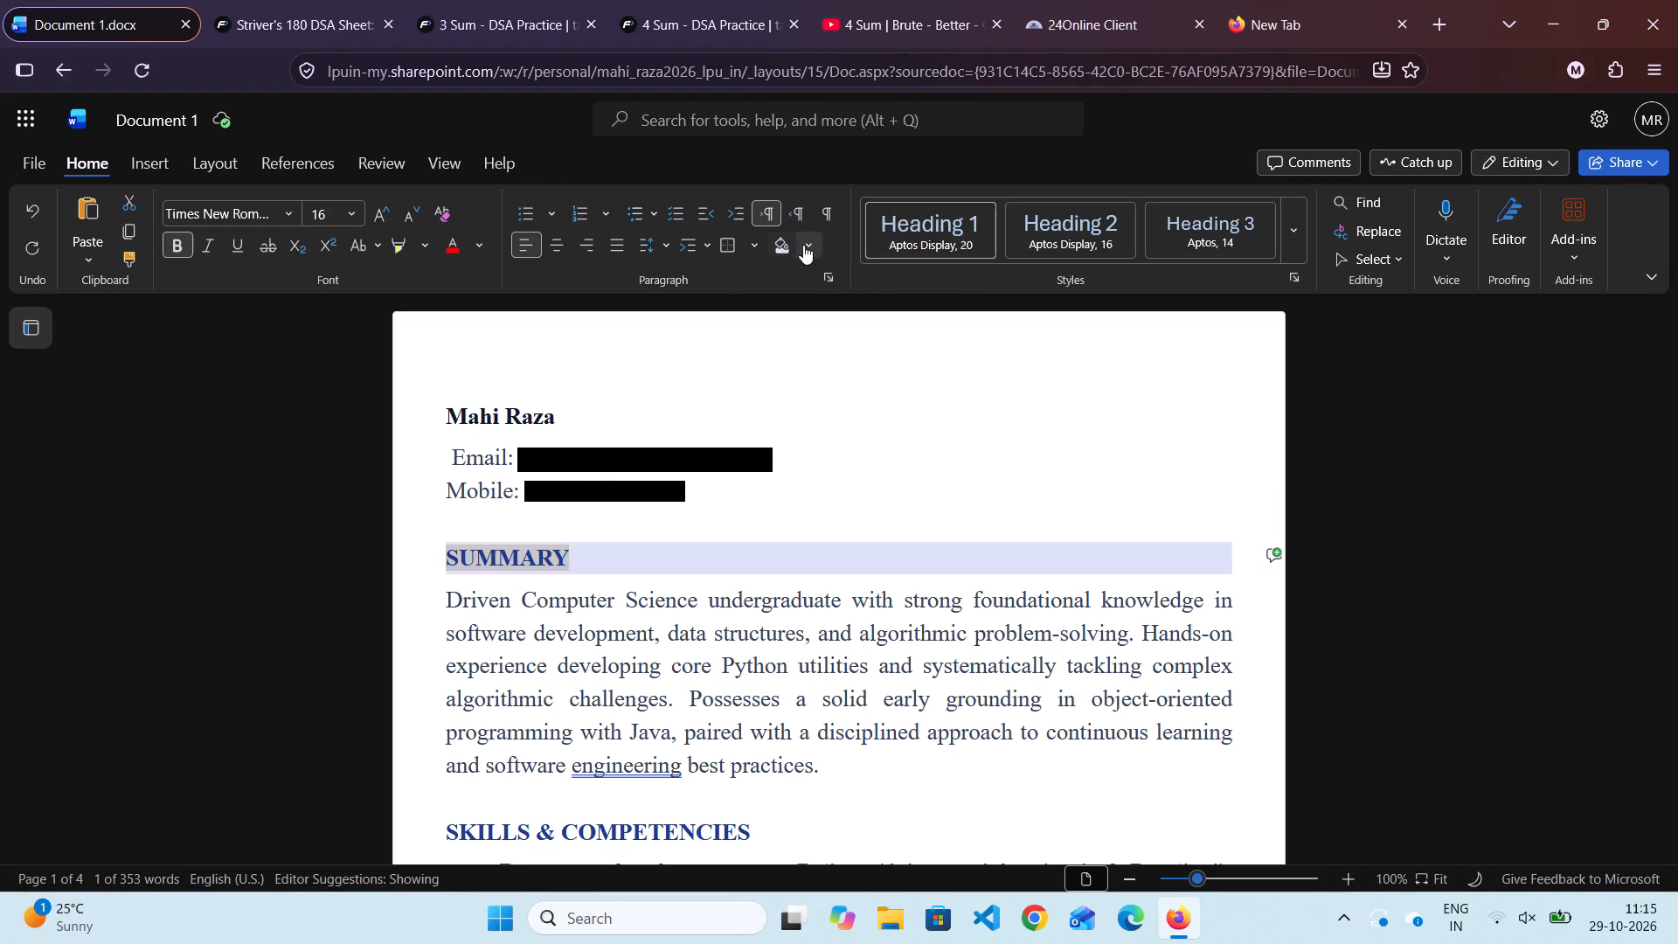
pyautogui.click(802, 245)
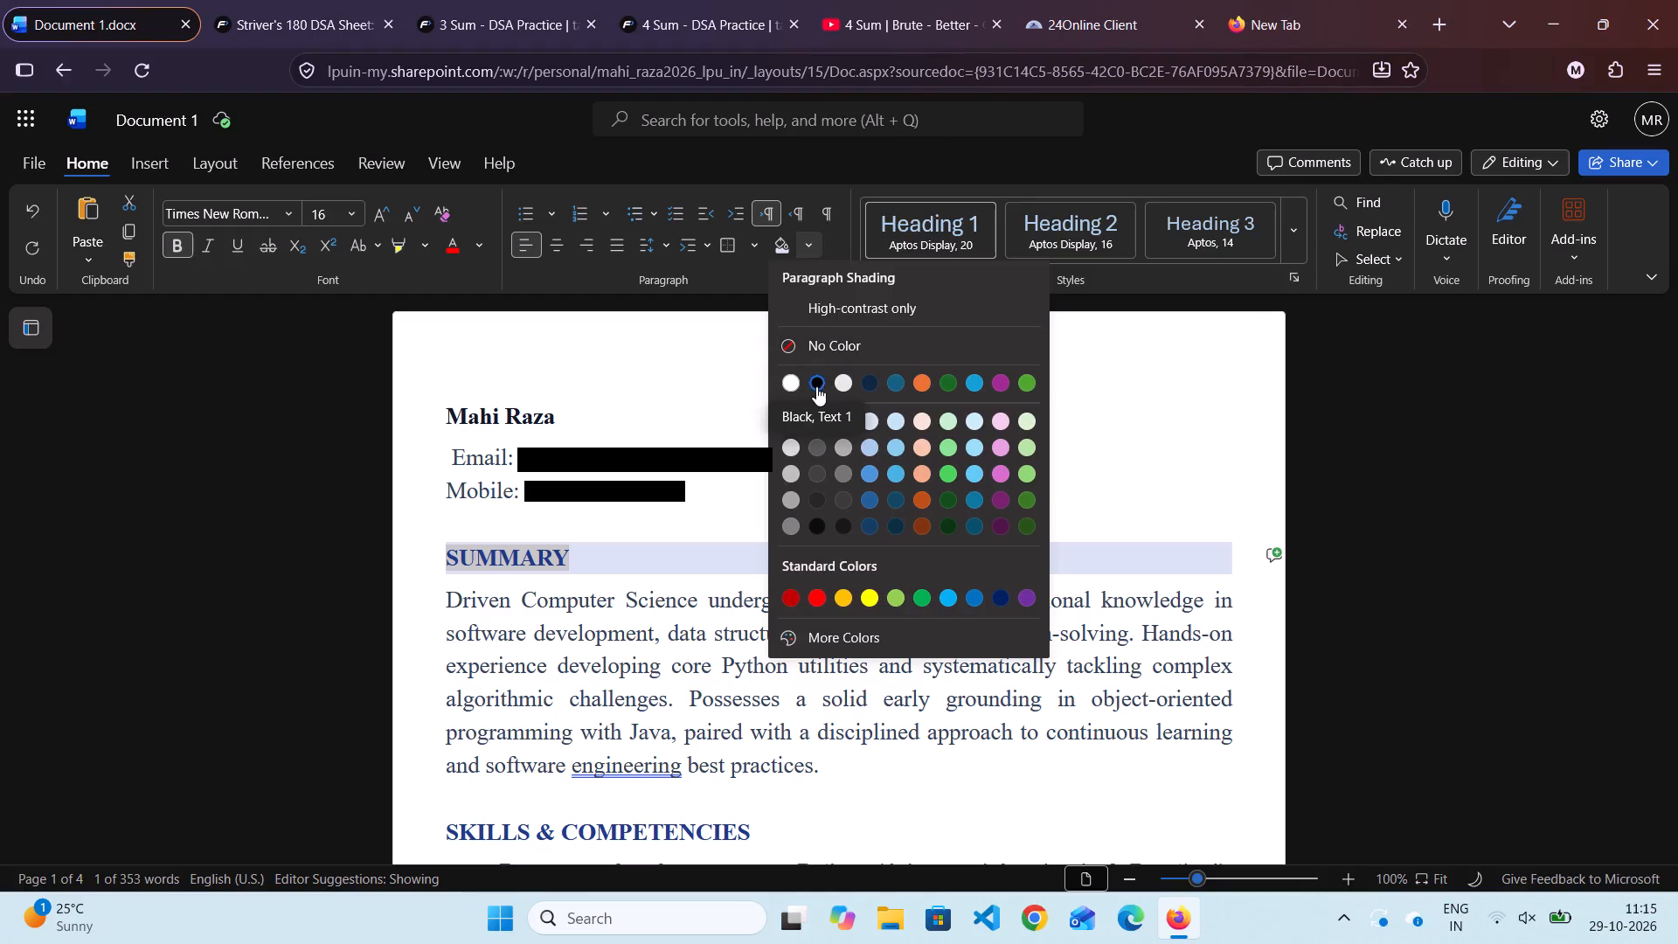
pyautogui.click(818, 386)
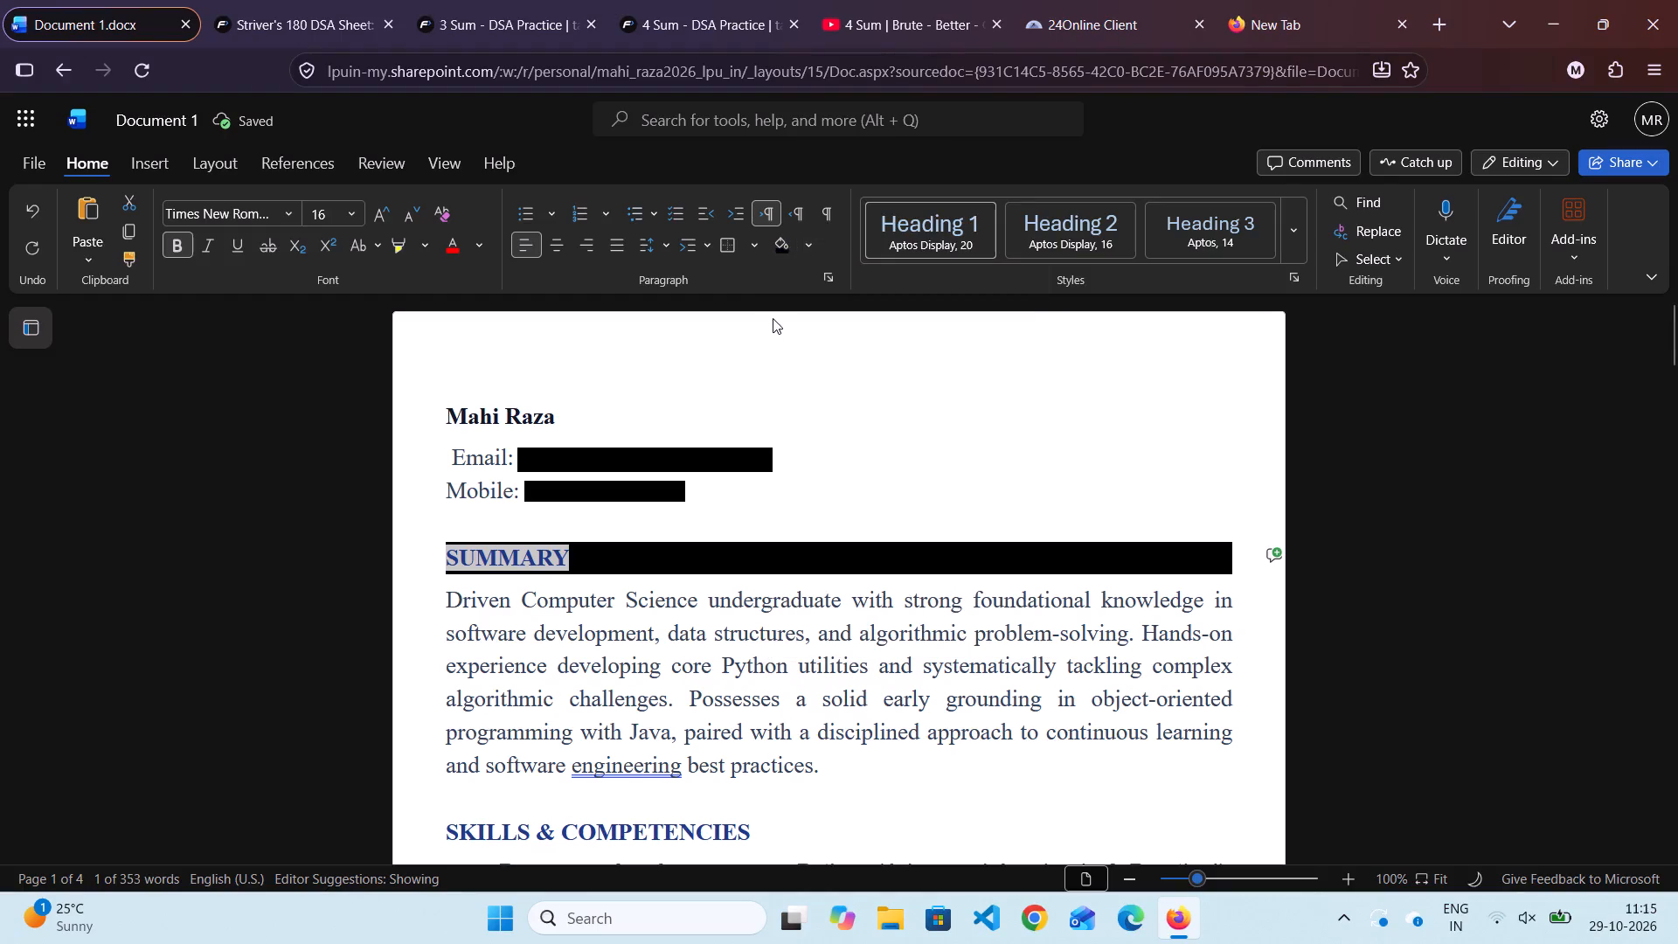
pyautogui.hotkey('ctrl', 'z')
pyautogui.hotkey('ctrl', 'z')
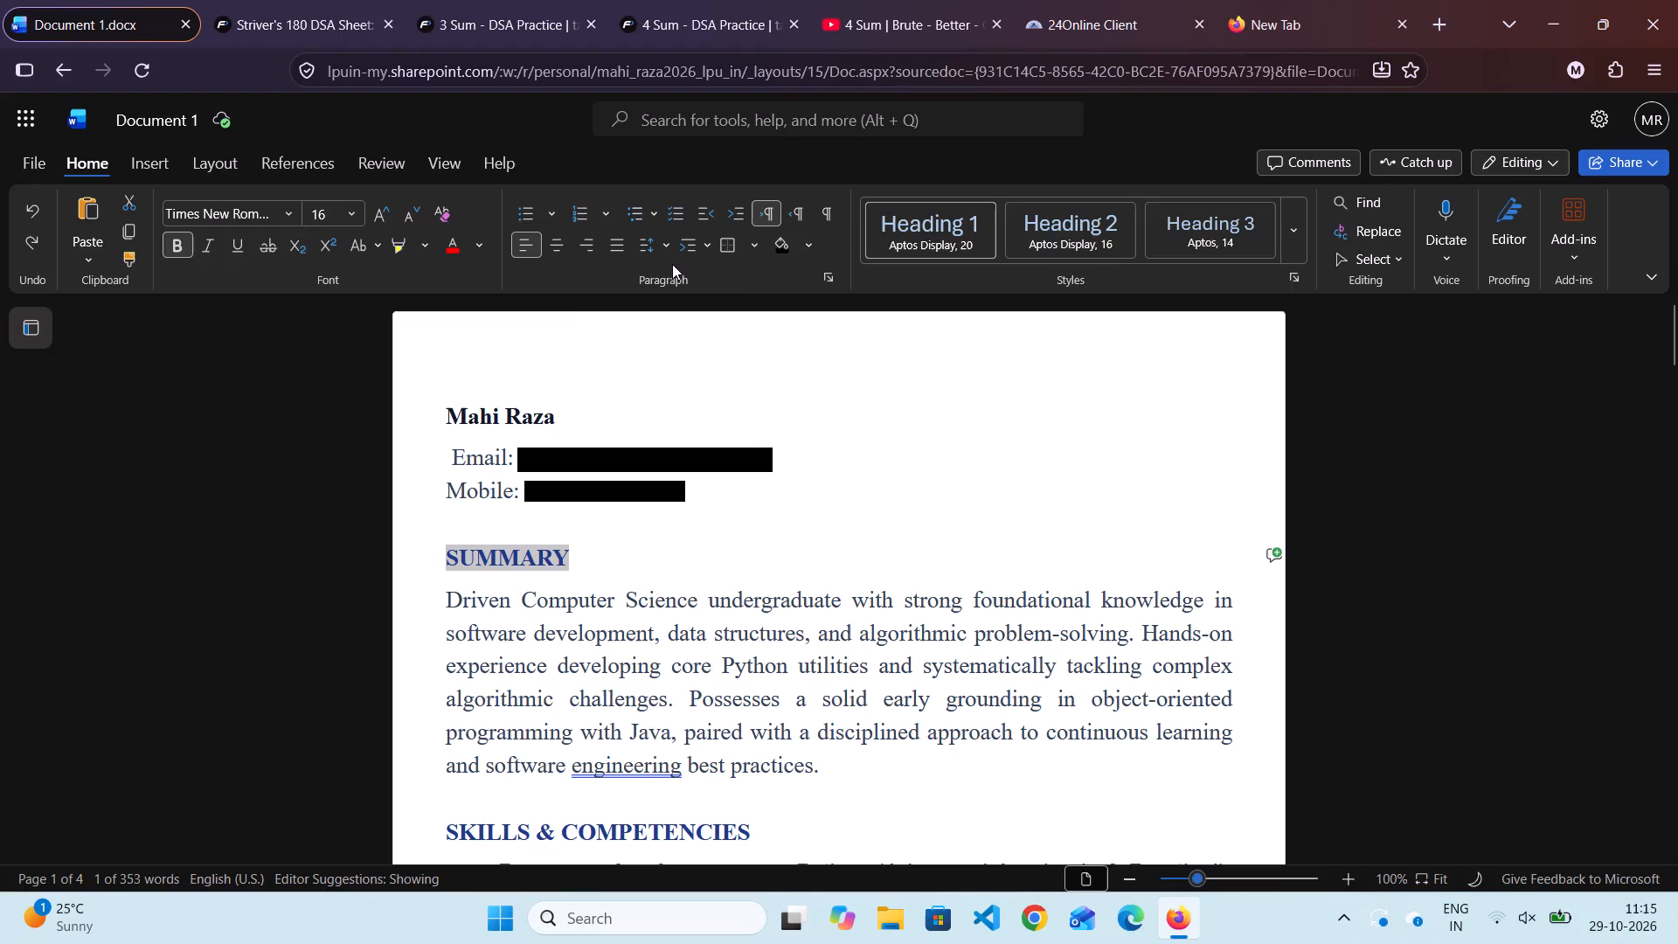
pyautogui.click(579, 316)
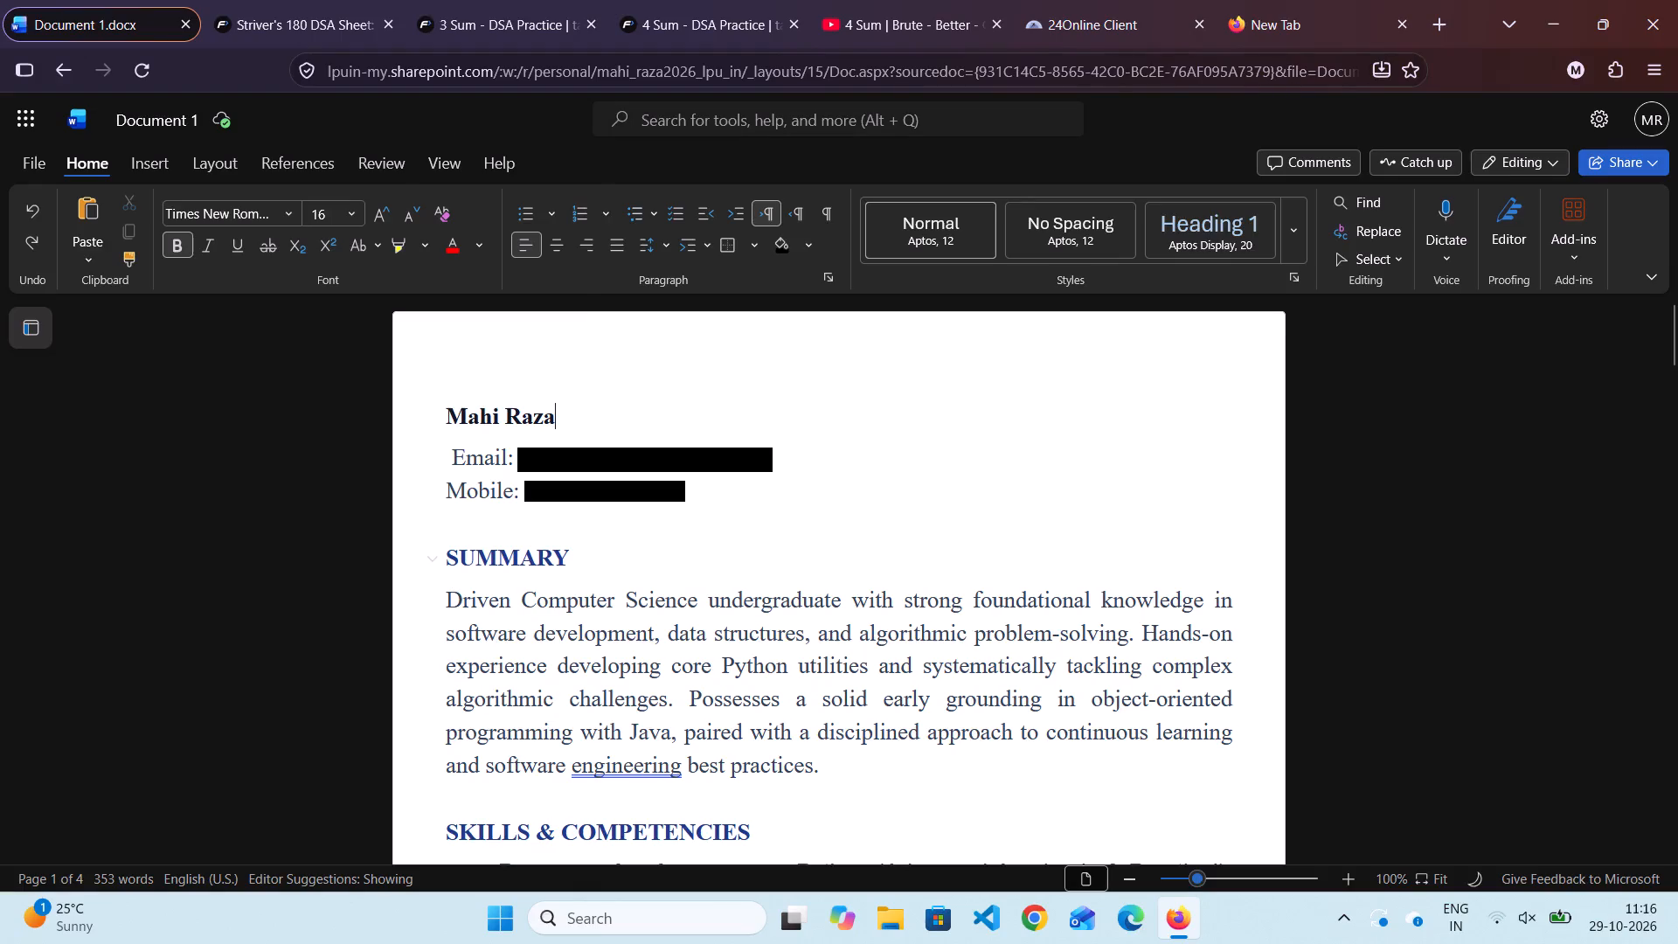
# Change the font color of the SUMMARY heading to black.
pyautogui.moveTo(449, 559); pyautogui.dragTo(569, 560)
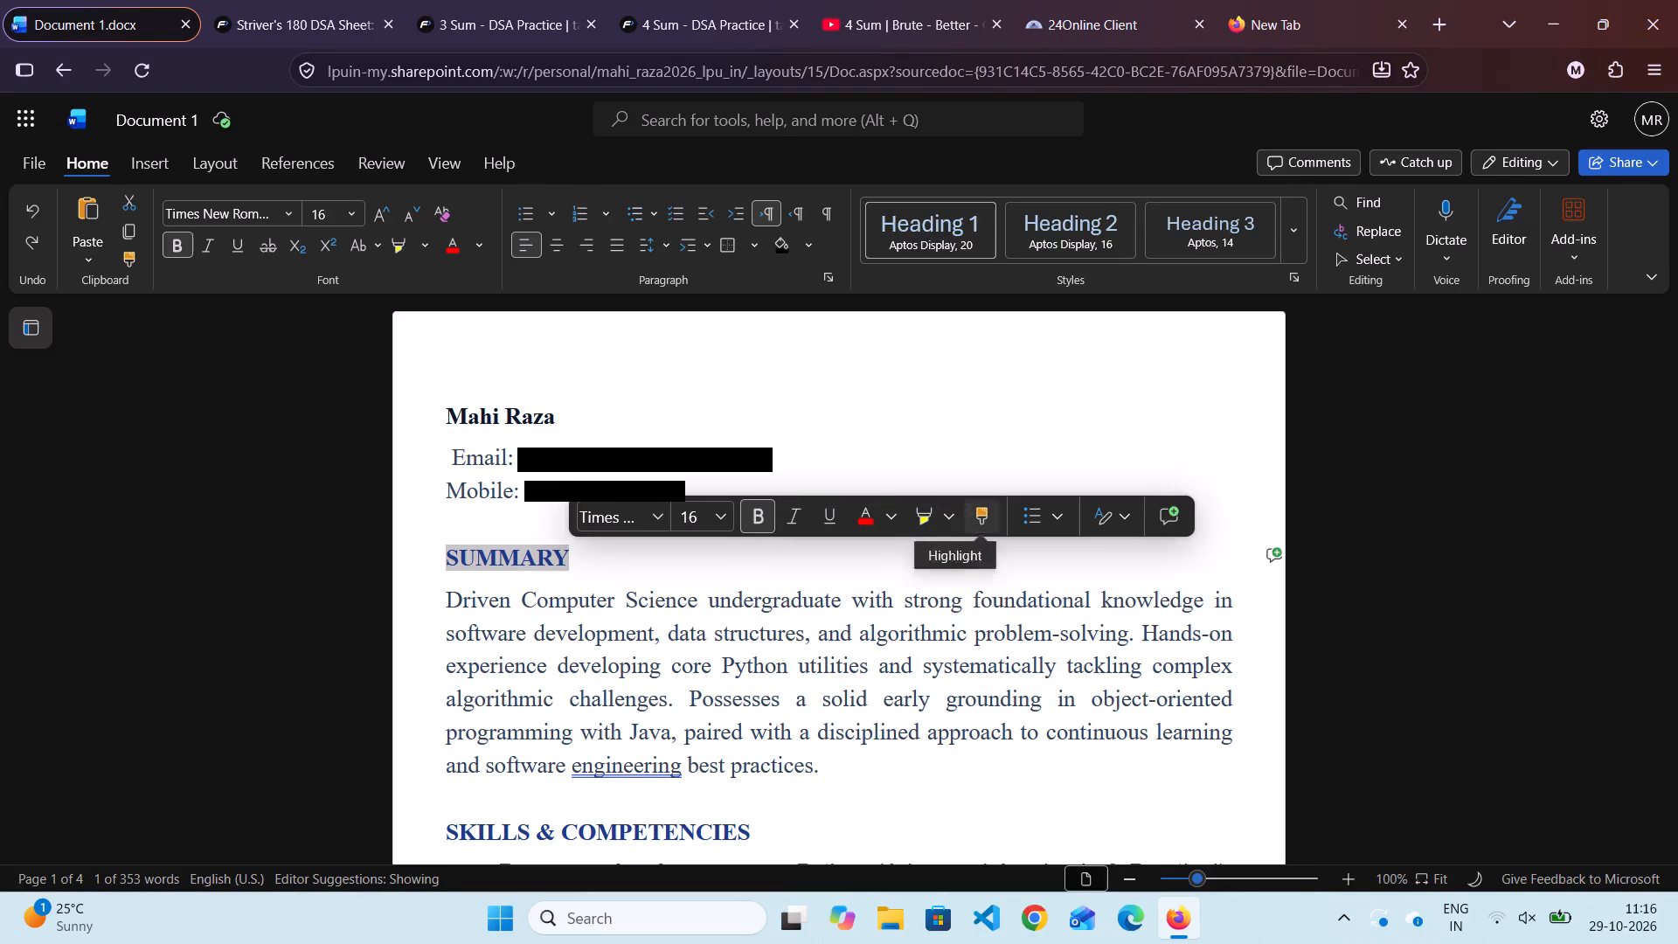
pyautogui.click(448, 246)
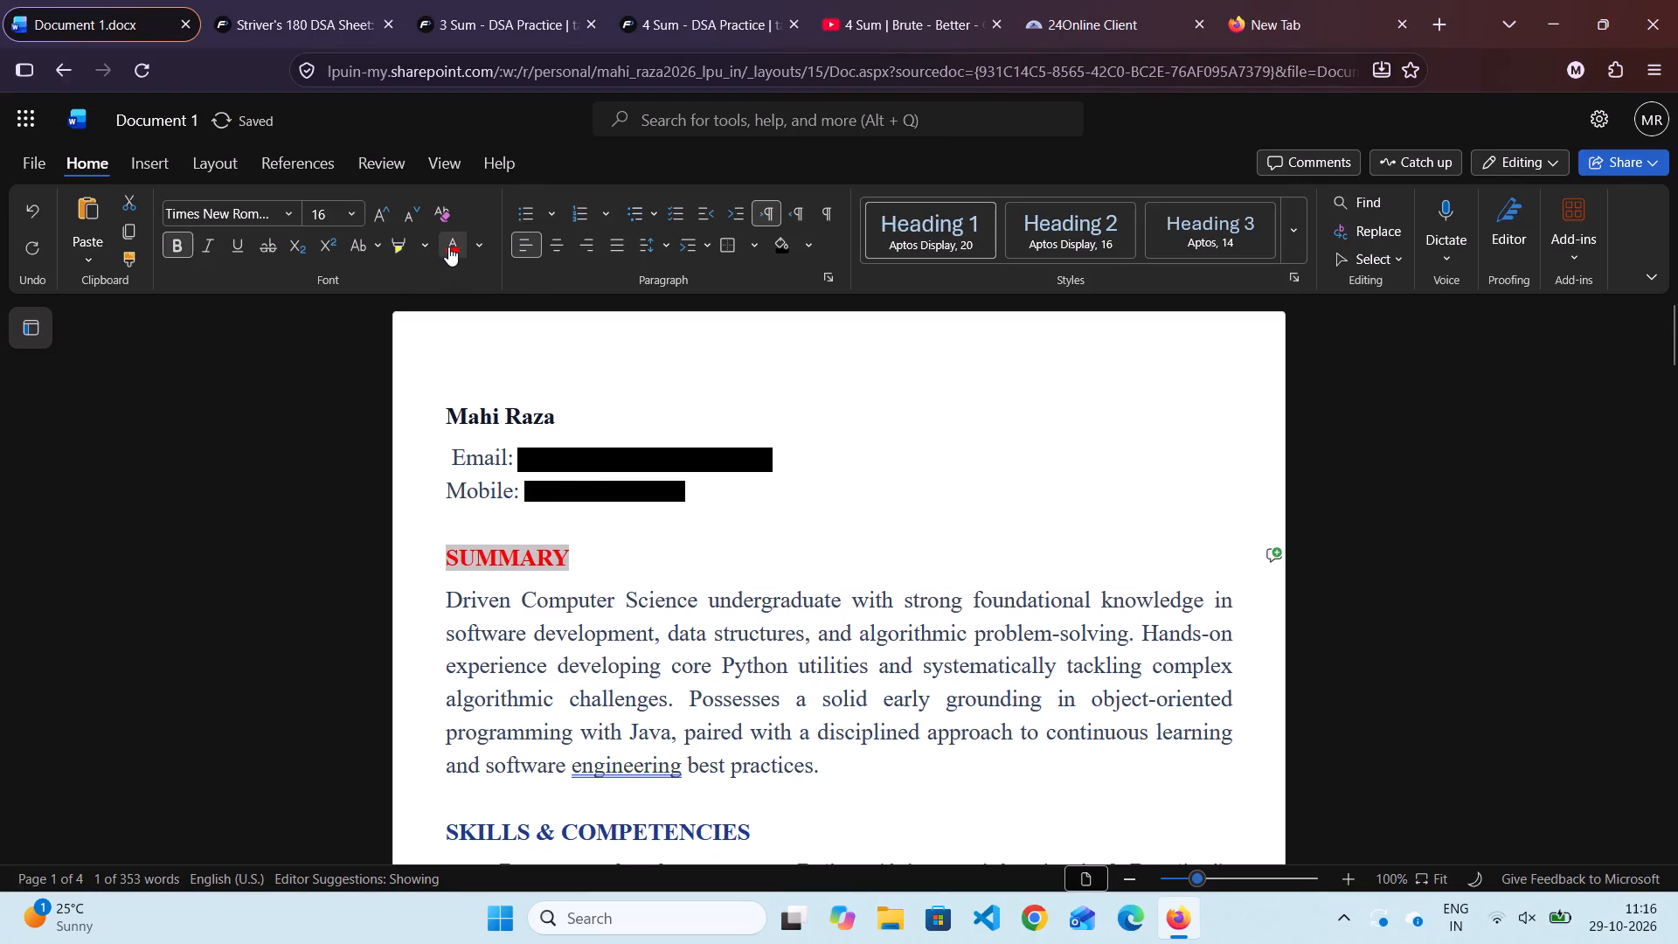
pyautogui.click(471, 242)
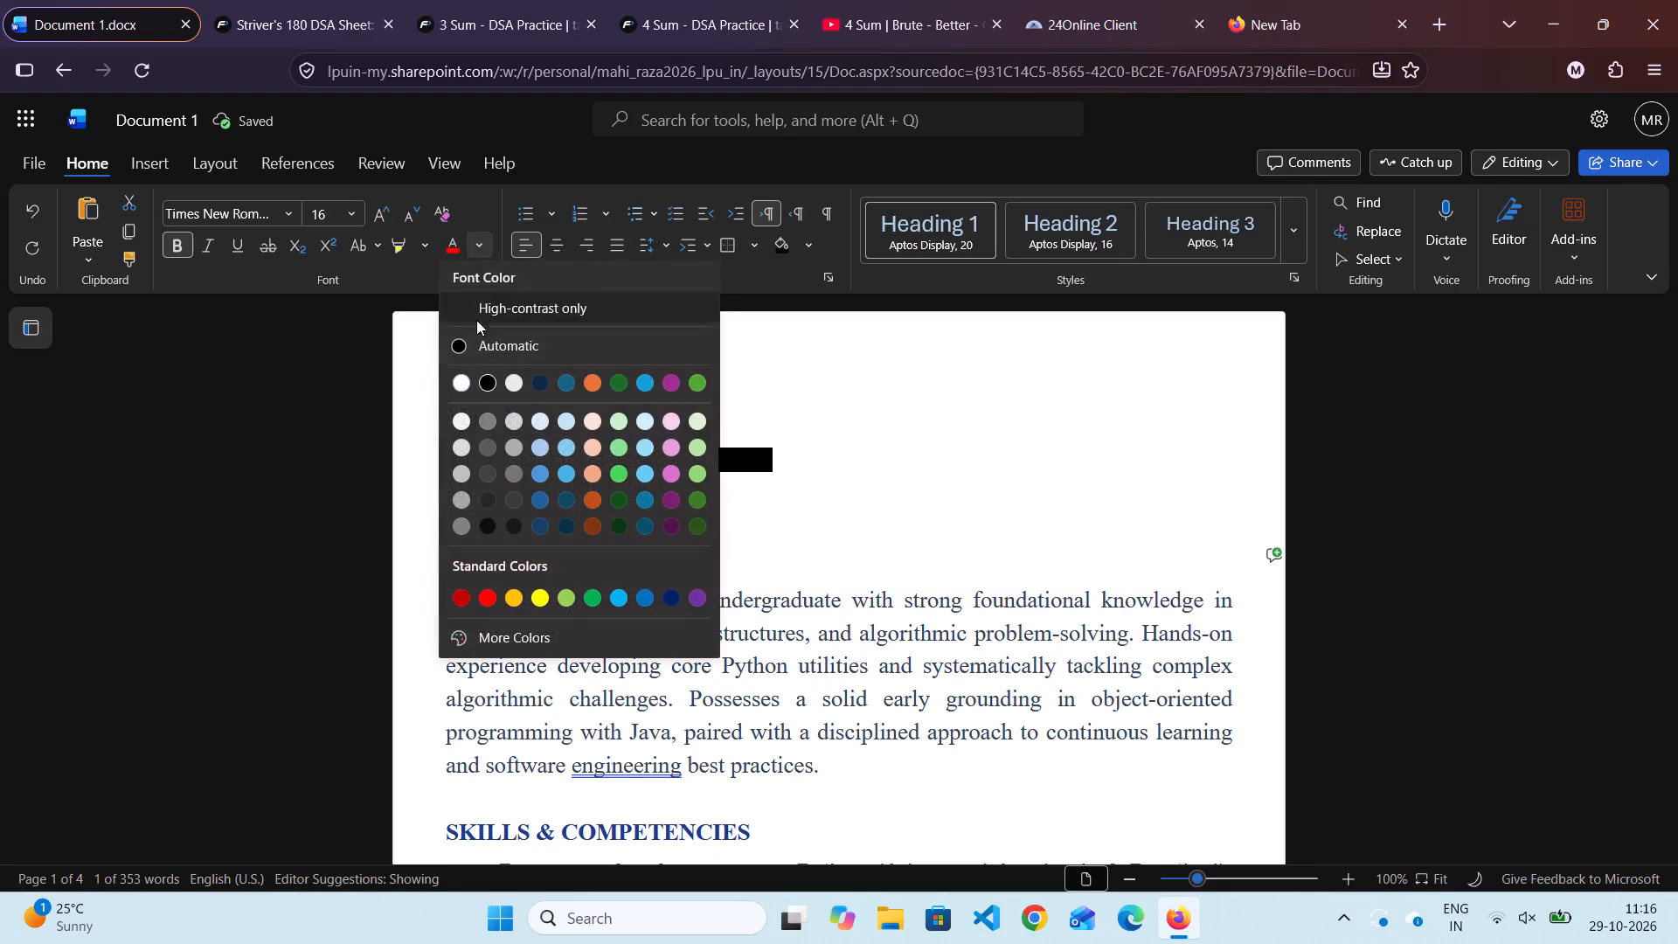
pyautogui.click(489, 378)
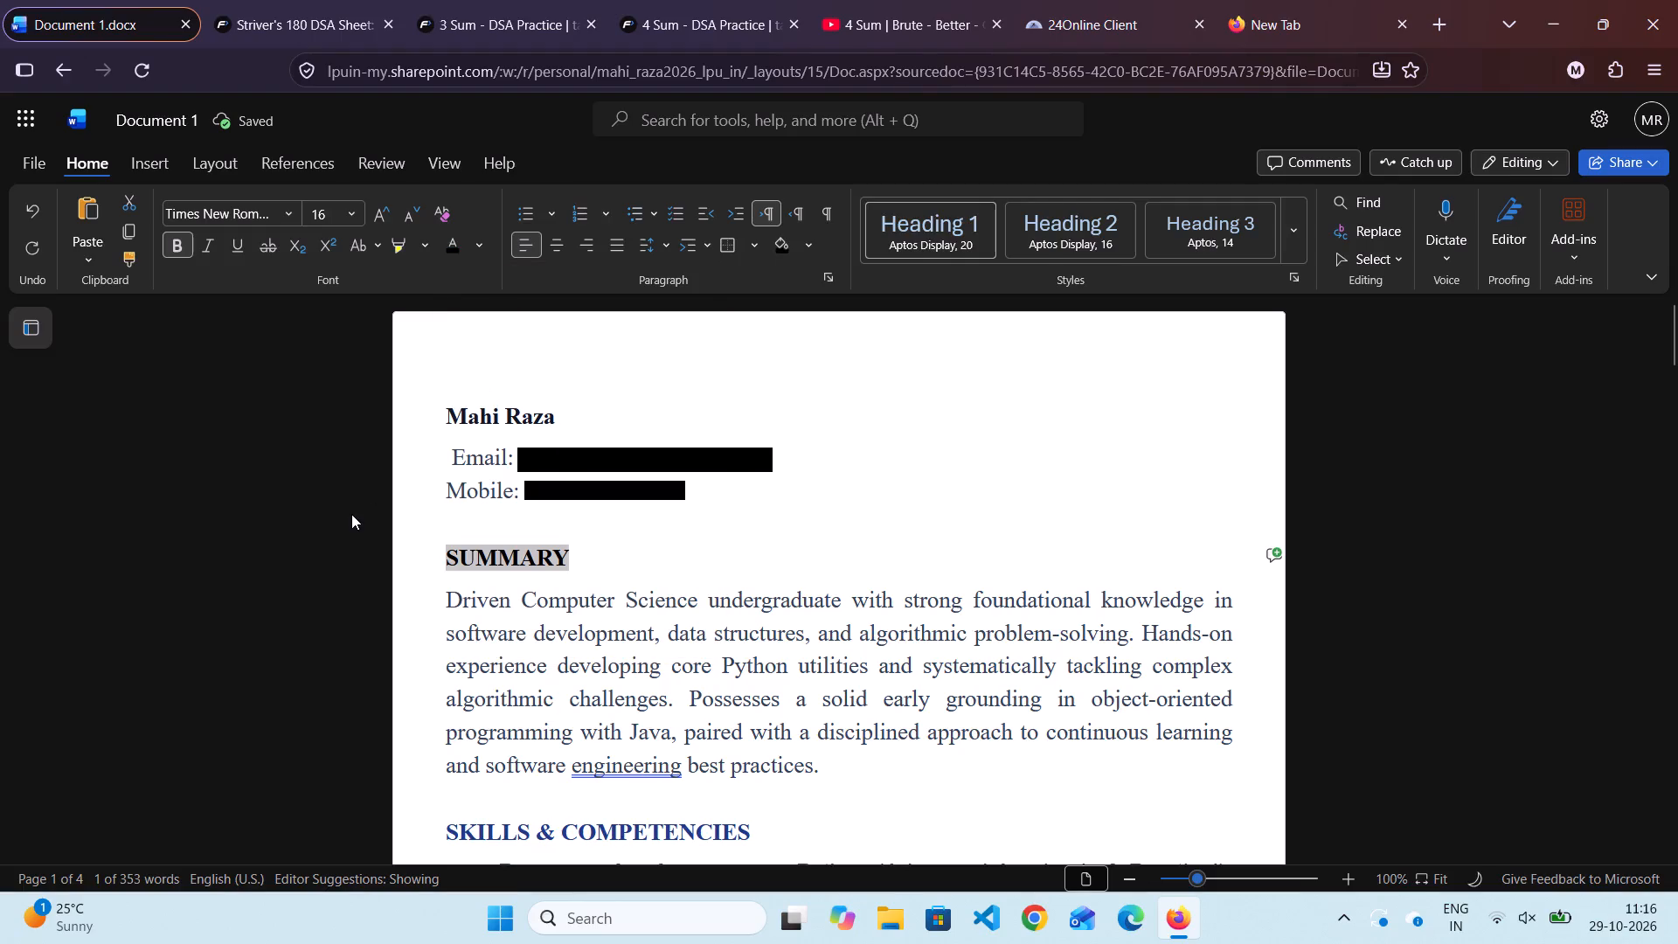
pyautogui.click(351, 514)
# Change the font color of the SKILLS & COMPETENCIES heading to black.
pyautogui.scroll(-3, 493, 575)
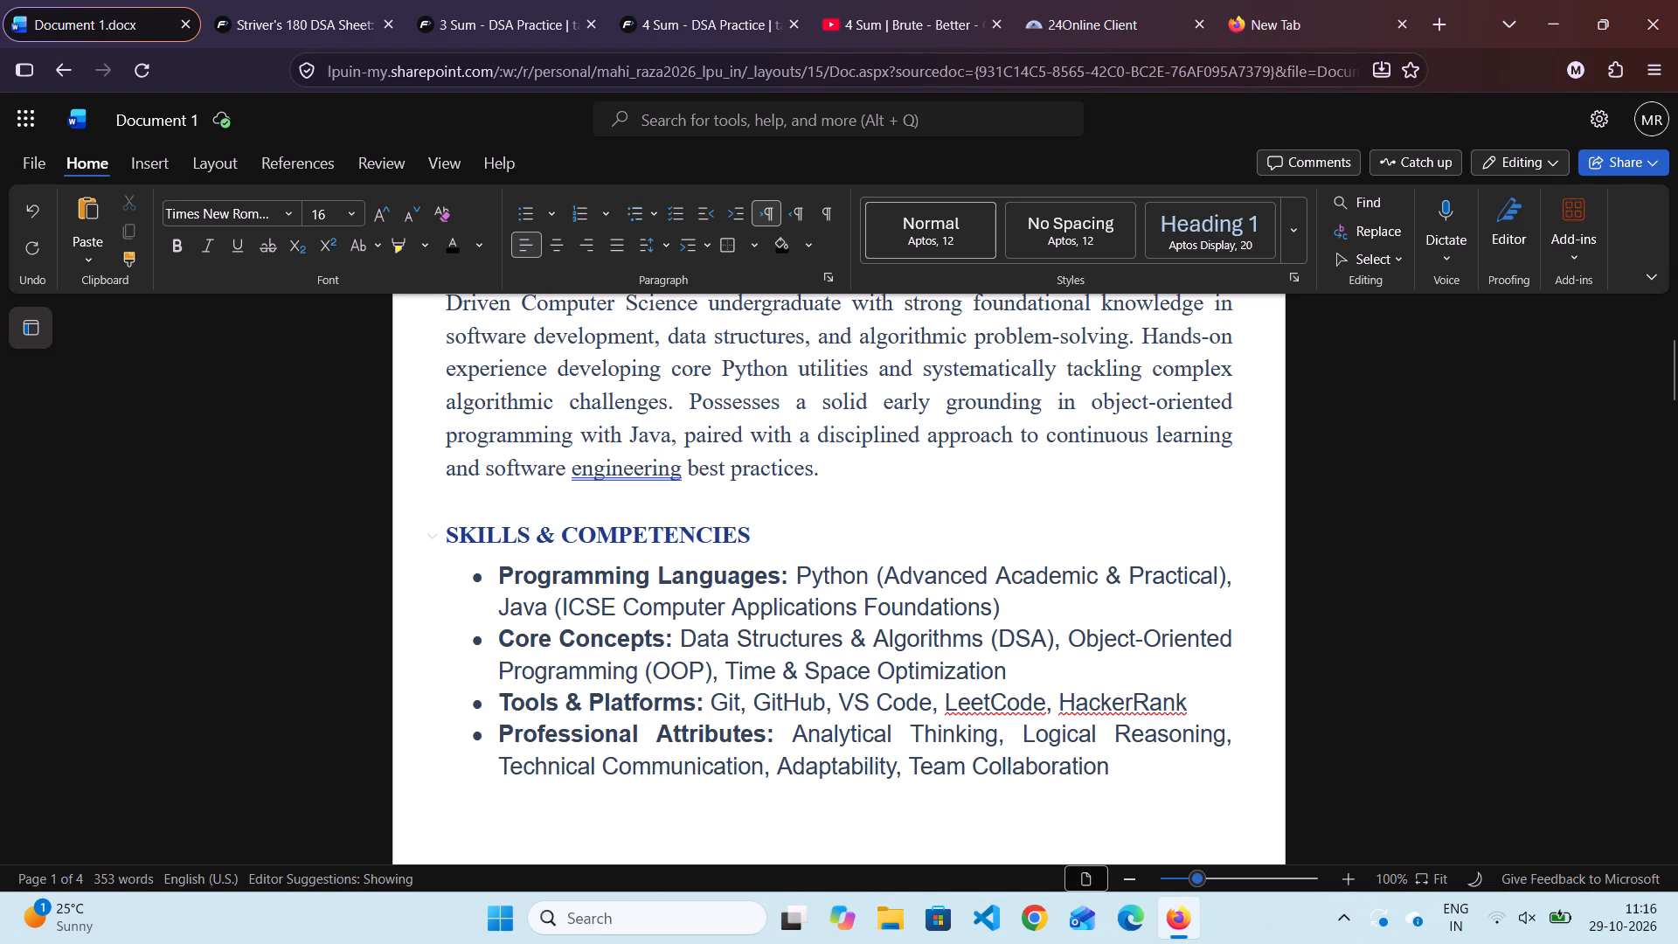
pyautogui.moveTo(447, 534); pyautogui.dragTo(826, 552)
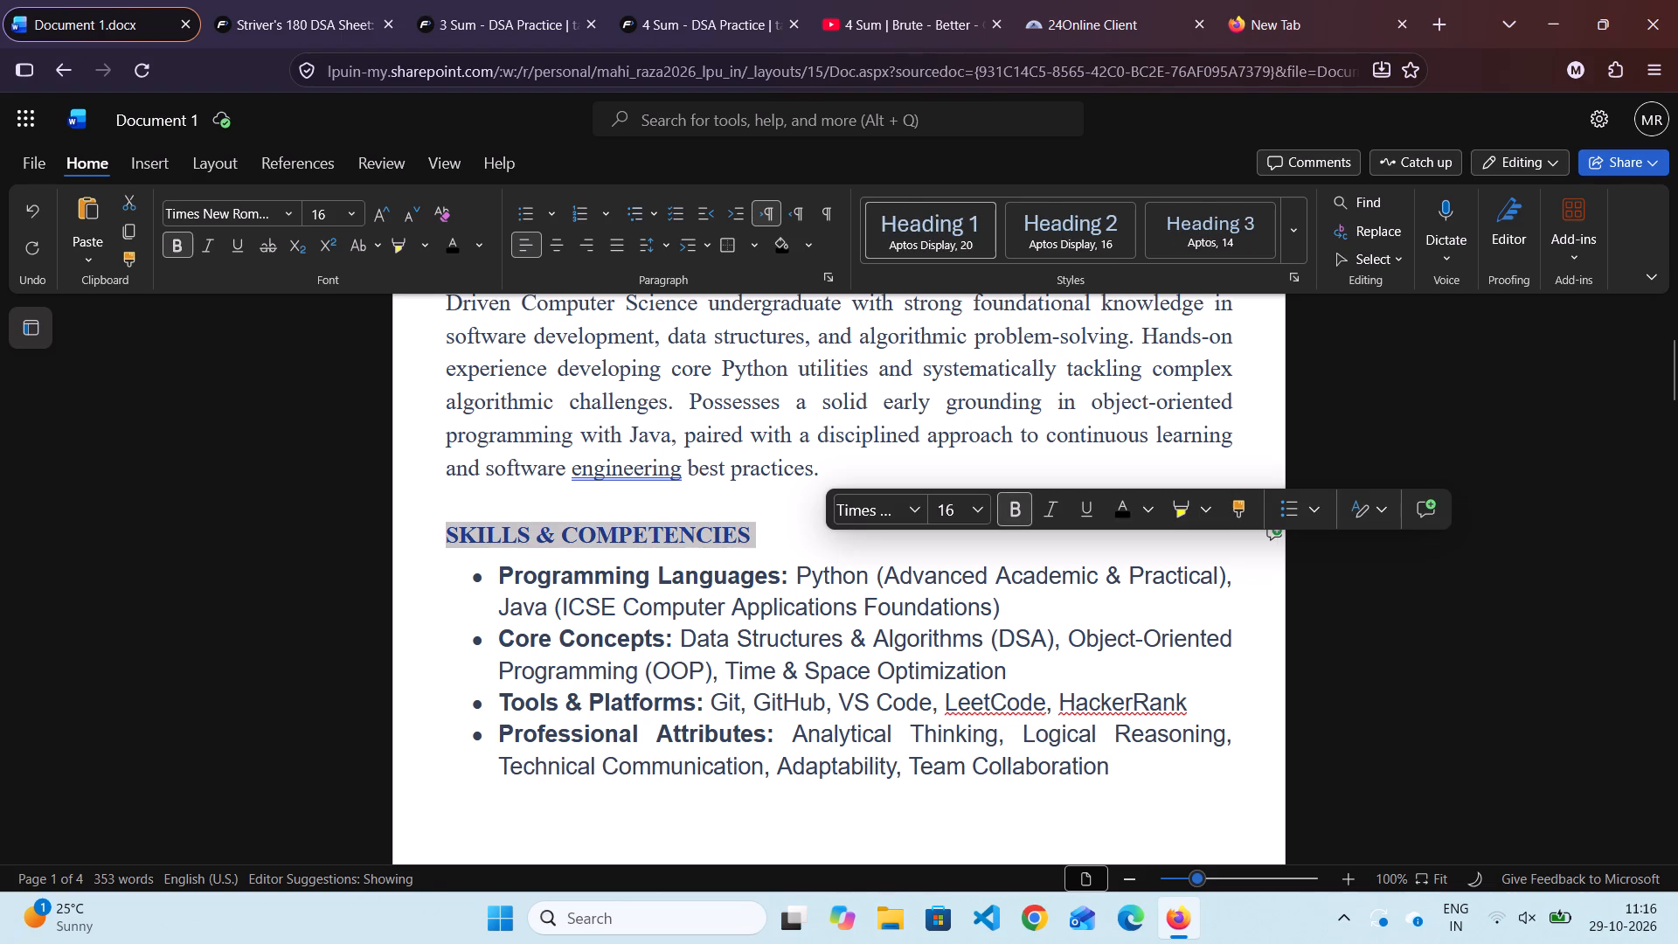
pyautogui.click(477, 245)
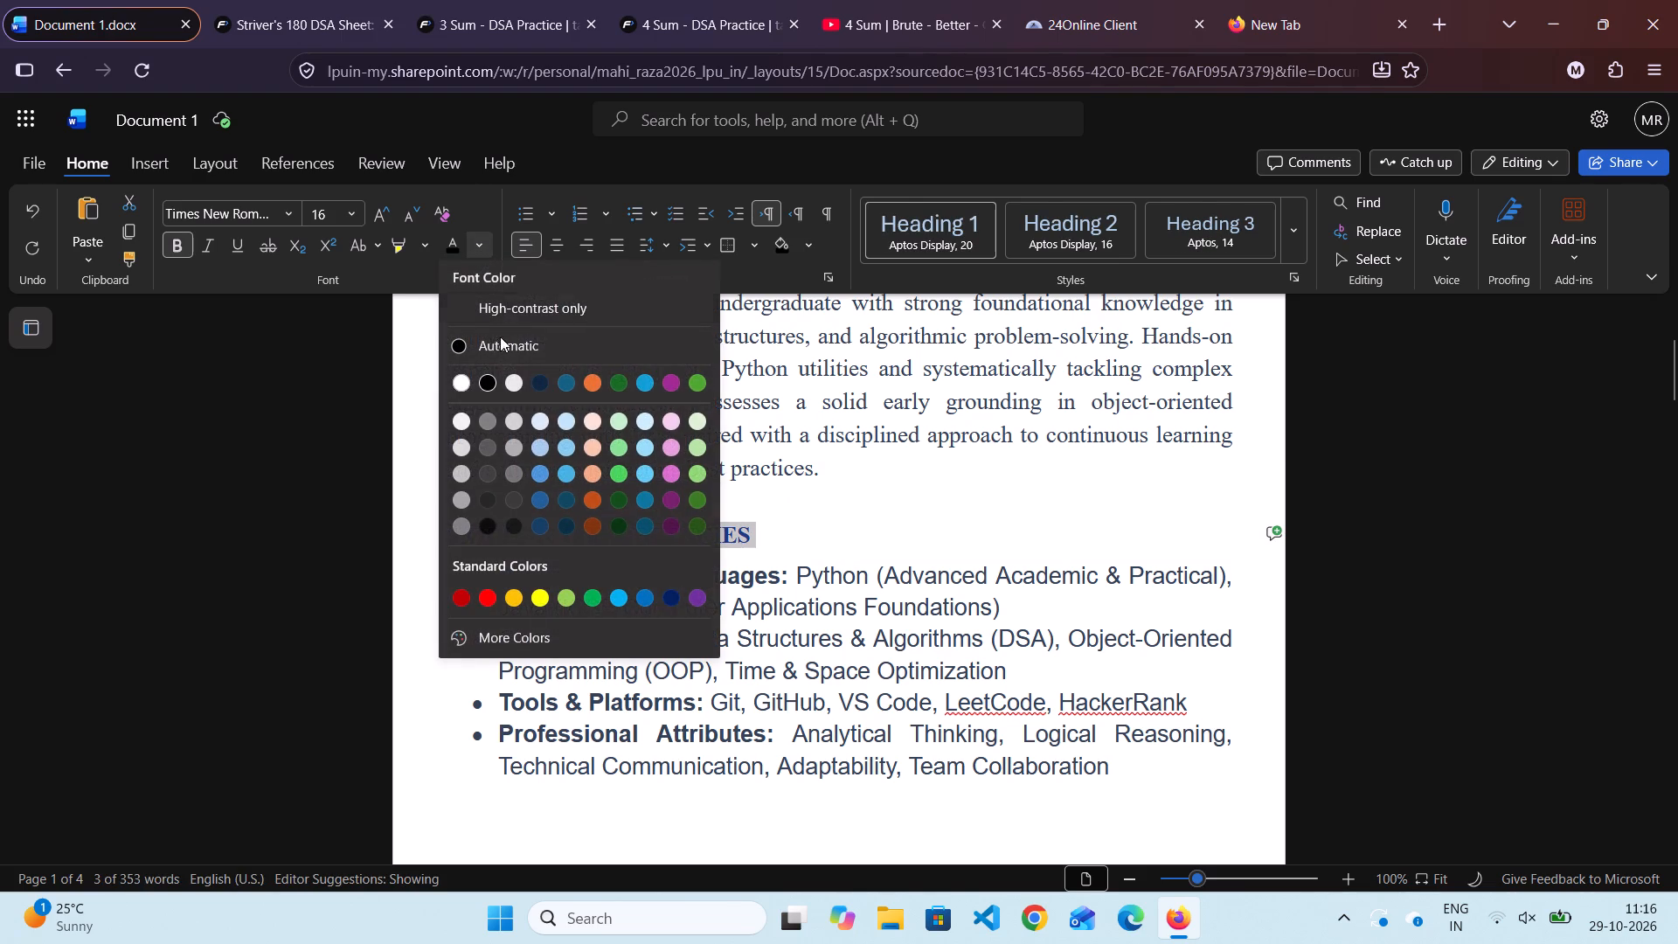
pyautogui.click(488, 386)
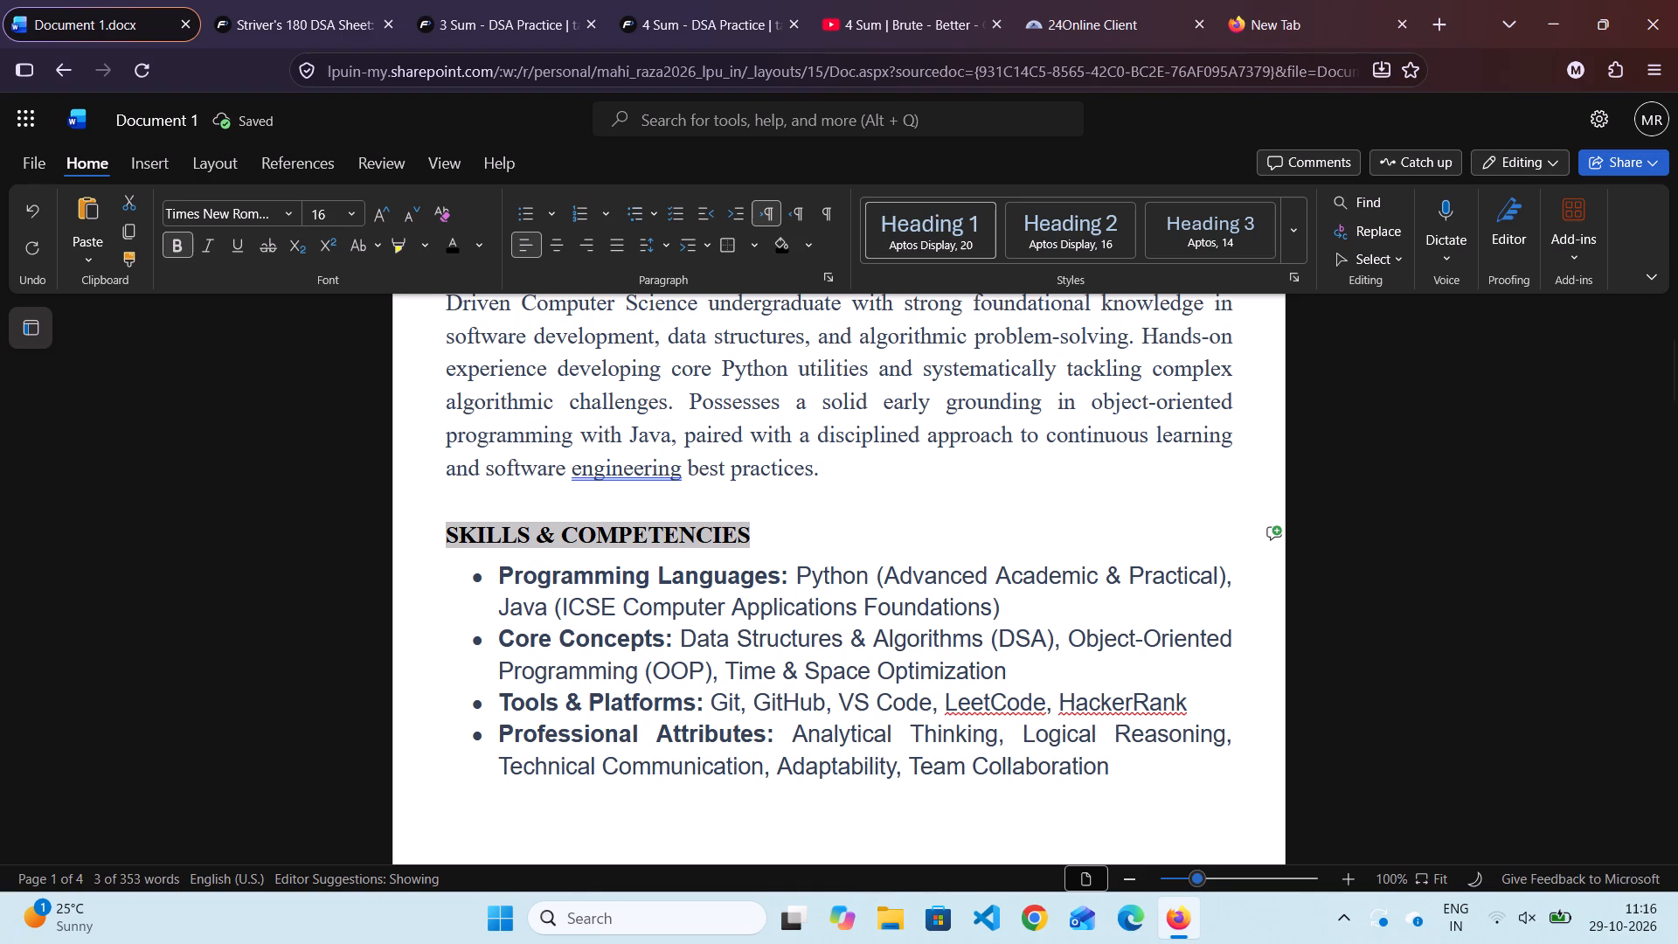
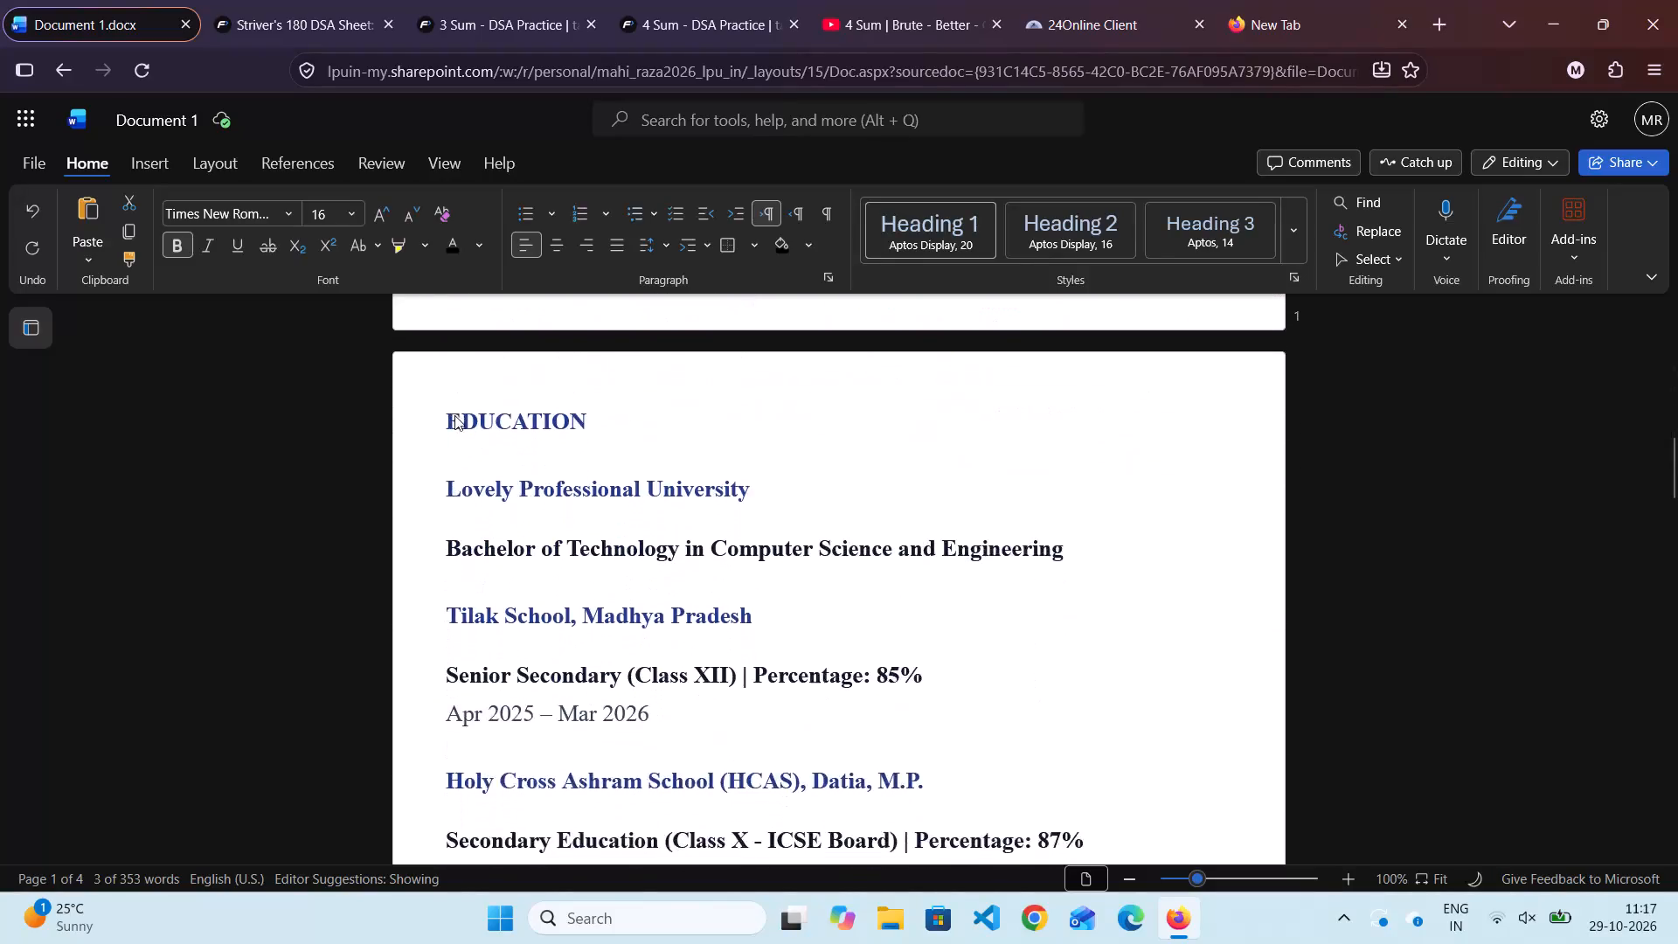
# Change the font color of the EDUCATION and Lovely Professional University headings to Black, Text 1.
pyautogui.scroll(1, 454, 415)
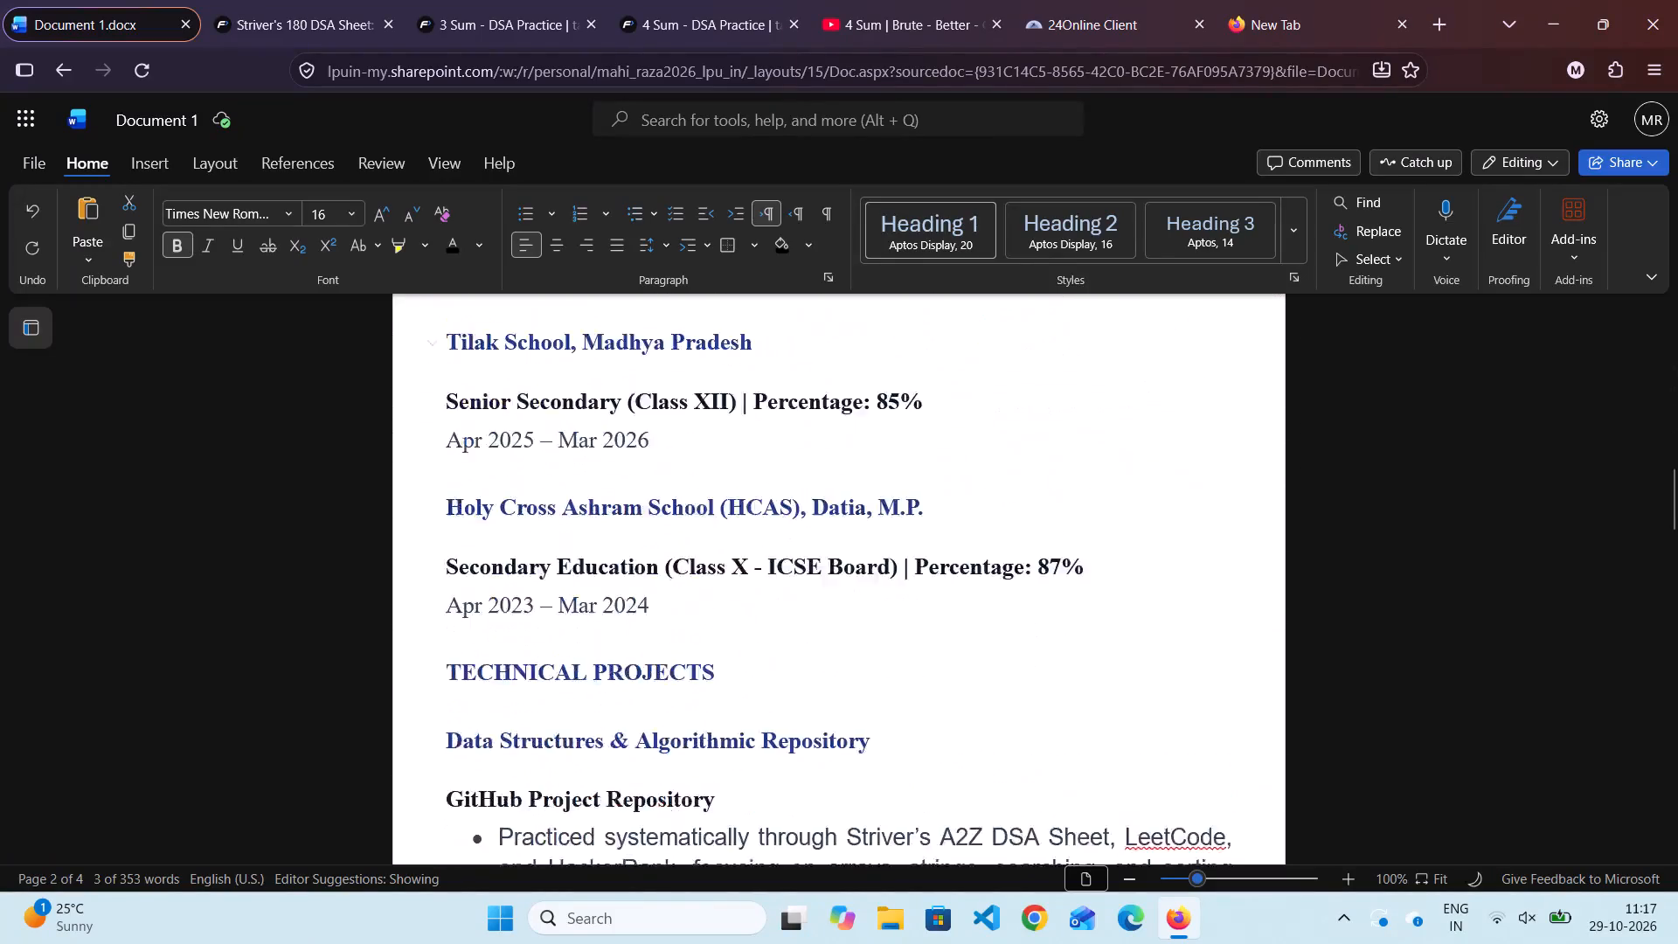
pyautogui.scroll(2, 454, 415)
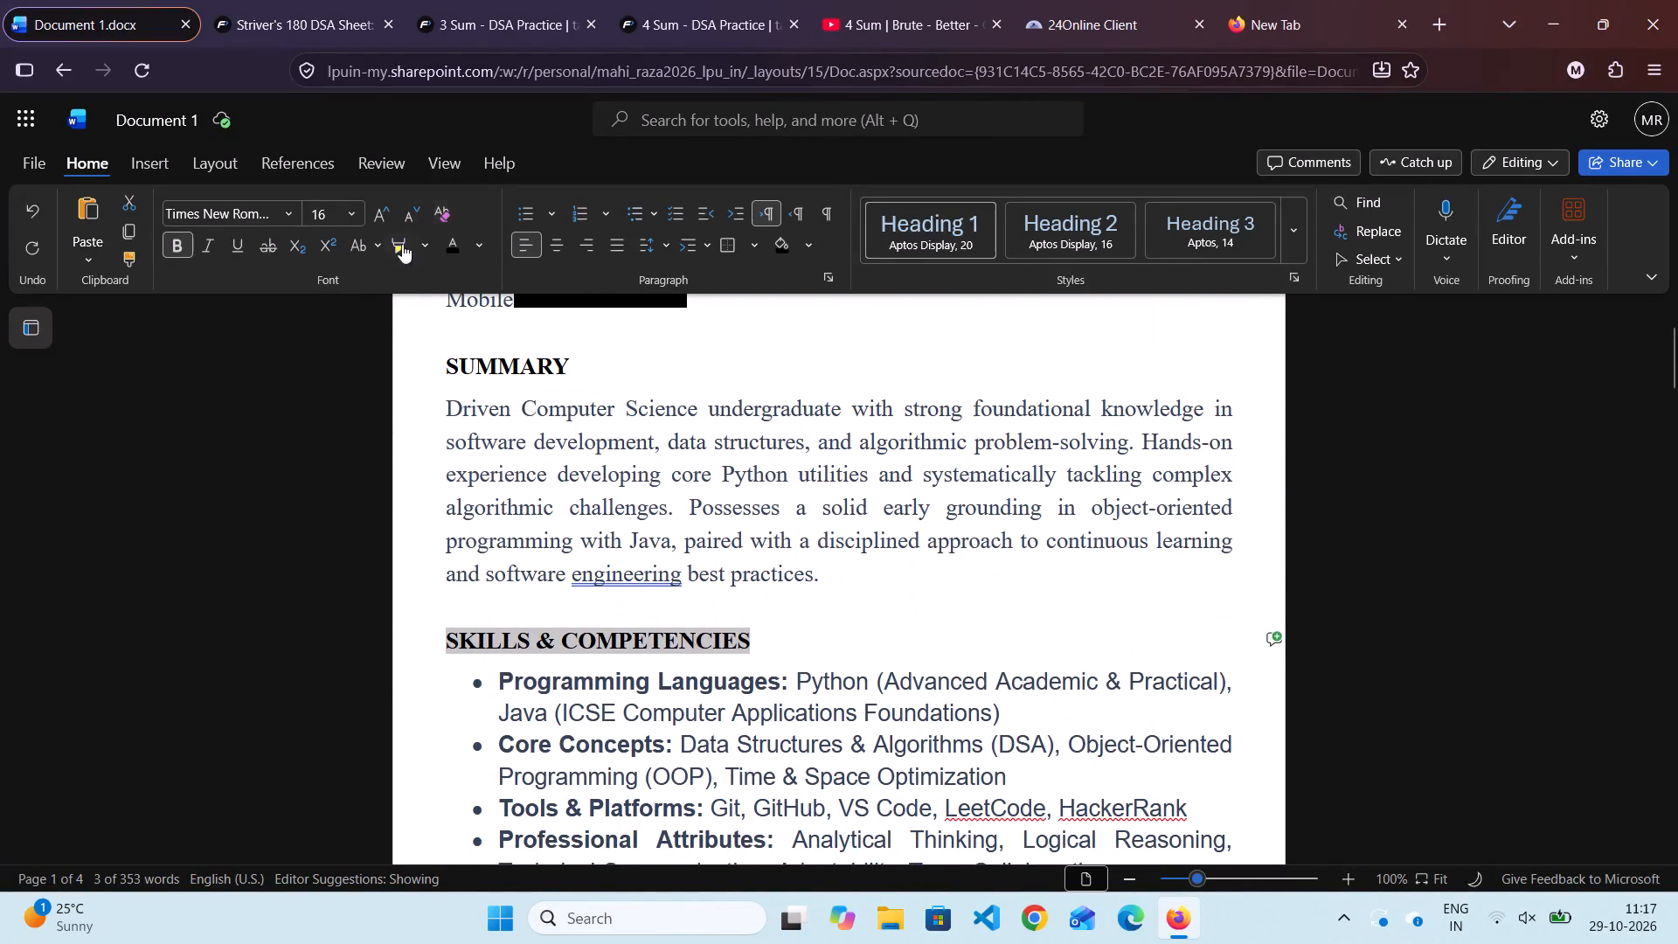
pyautogui.scroll(-4, 660, 609)
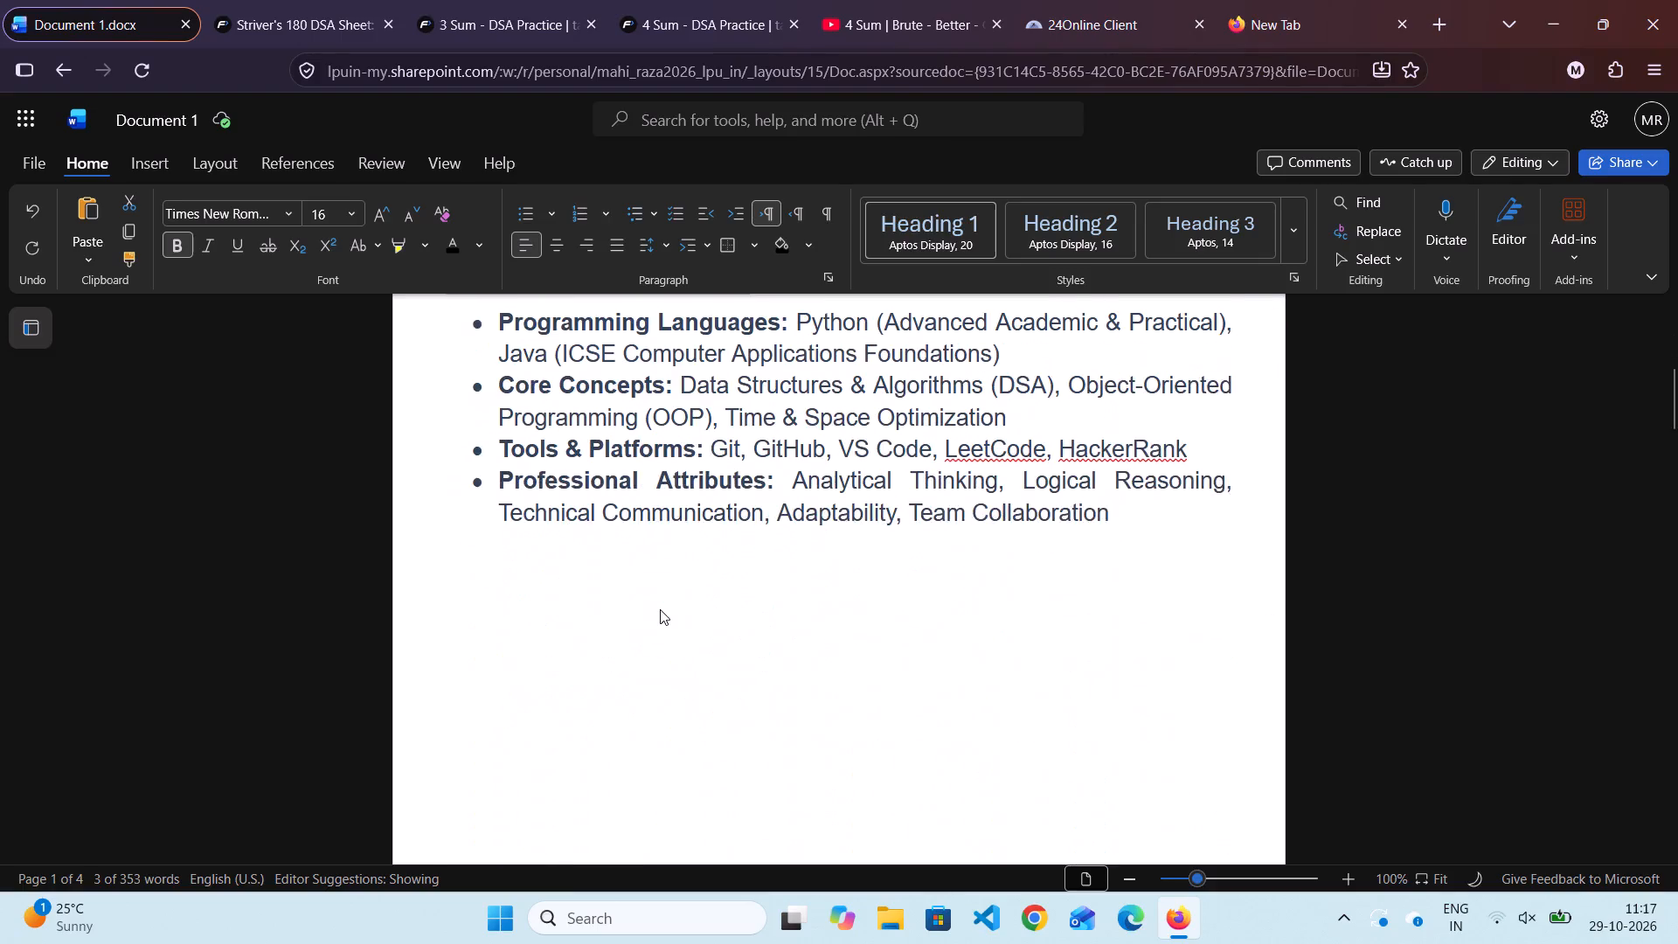
pyautogui.scroll(-4, 660, 609)
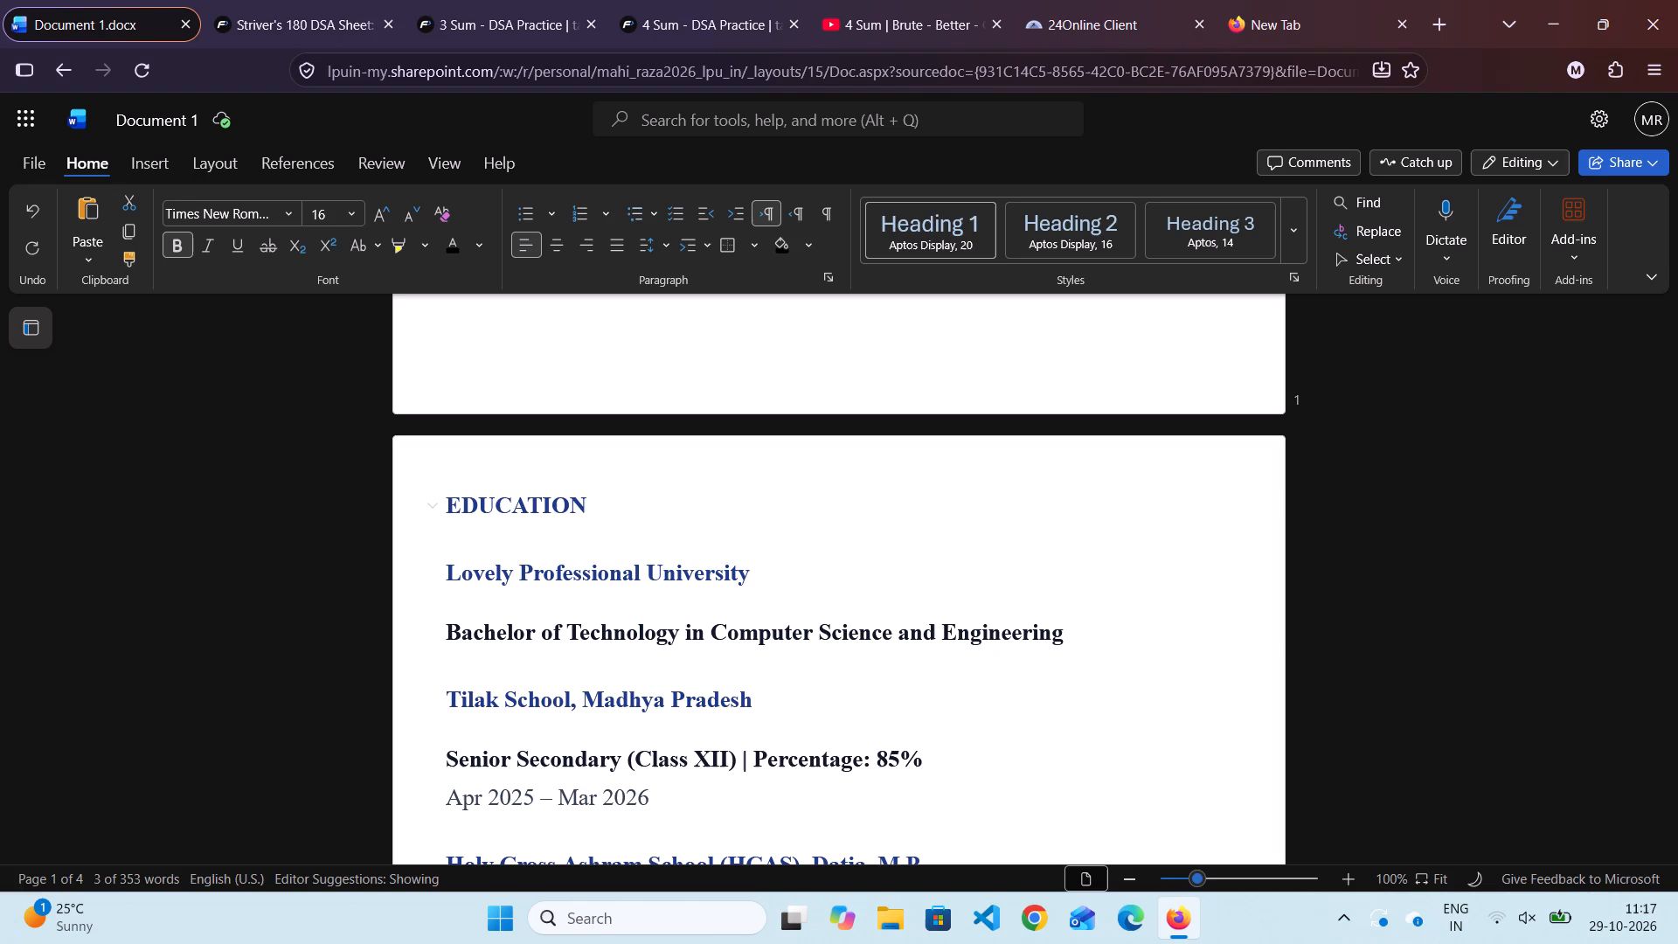
pyautogui.moveTo(448, 501); pyautogui.dragTo(685, 597)
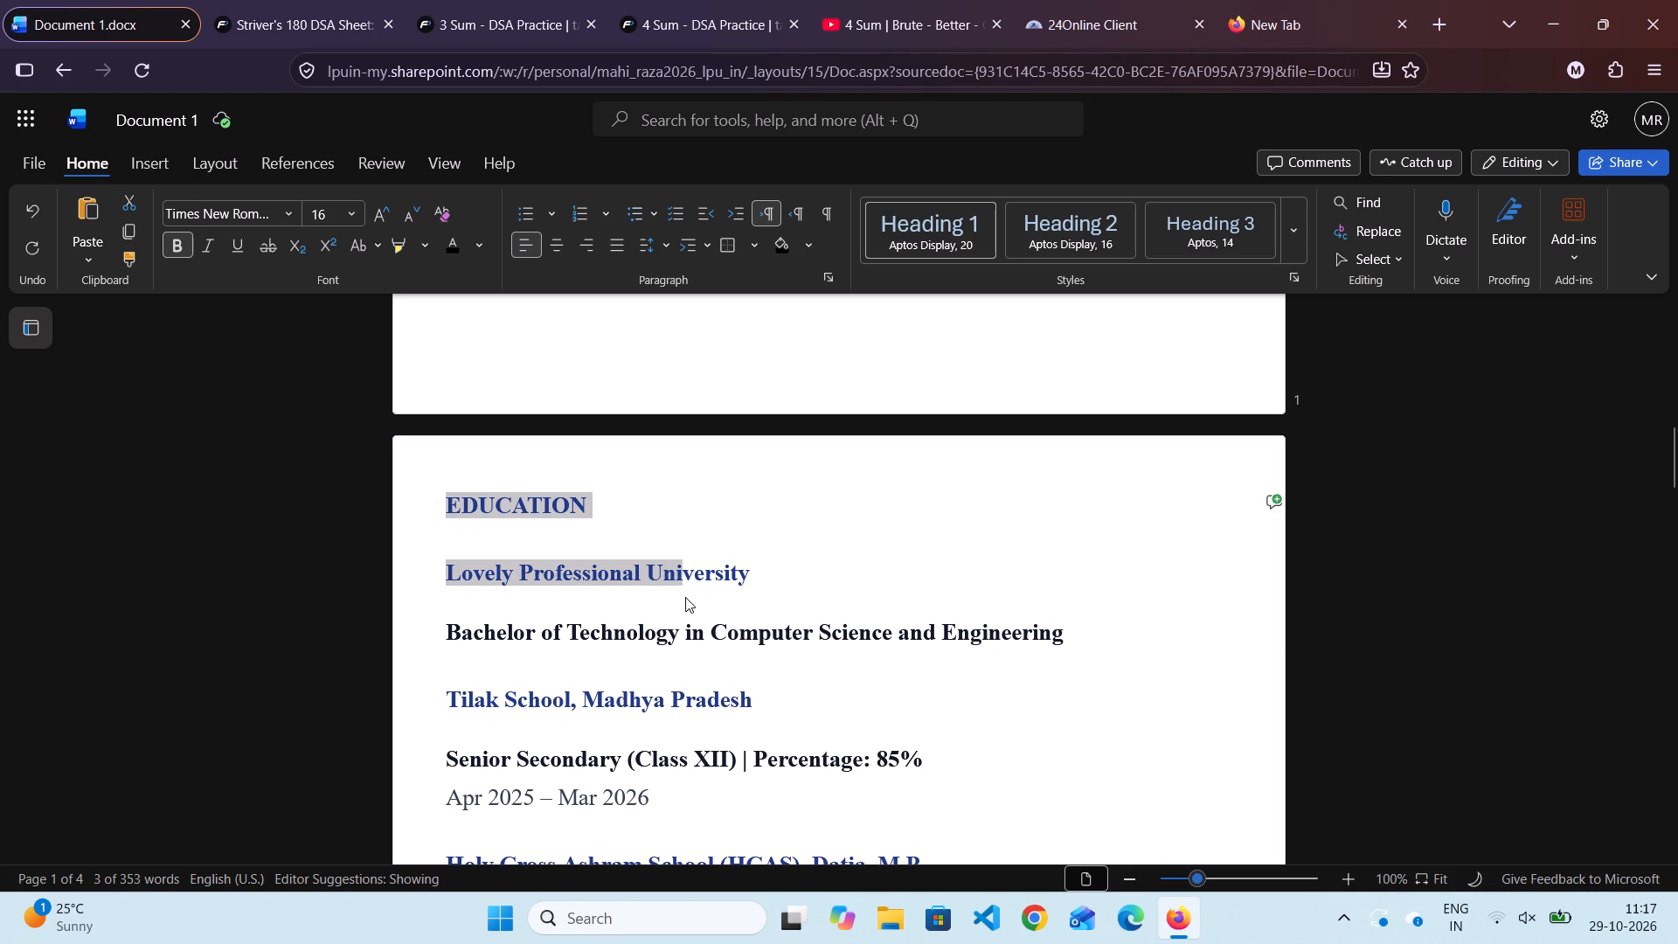
pyautogui.moveTo(685, 597); pyautogui.dragTo(783, 582)
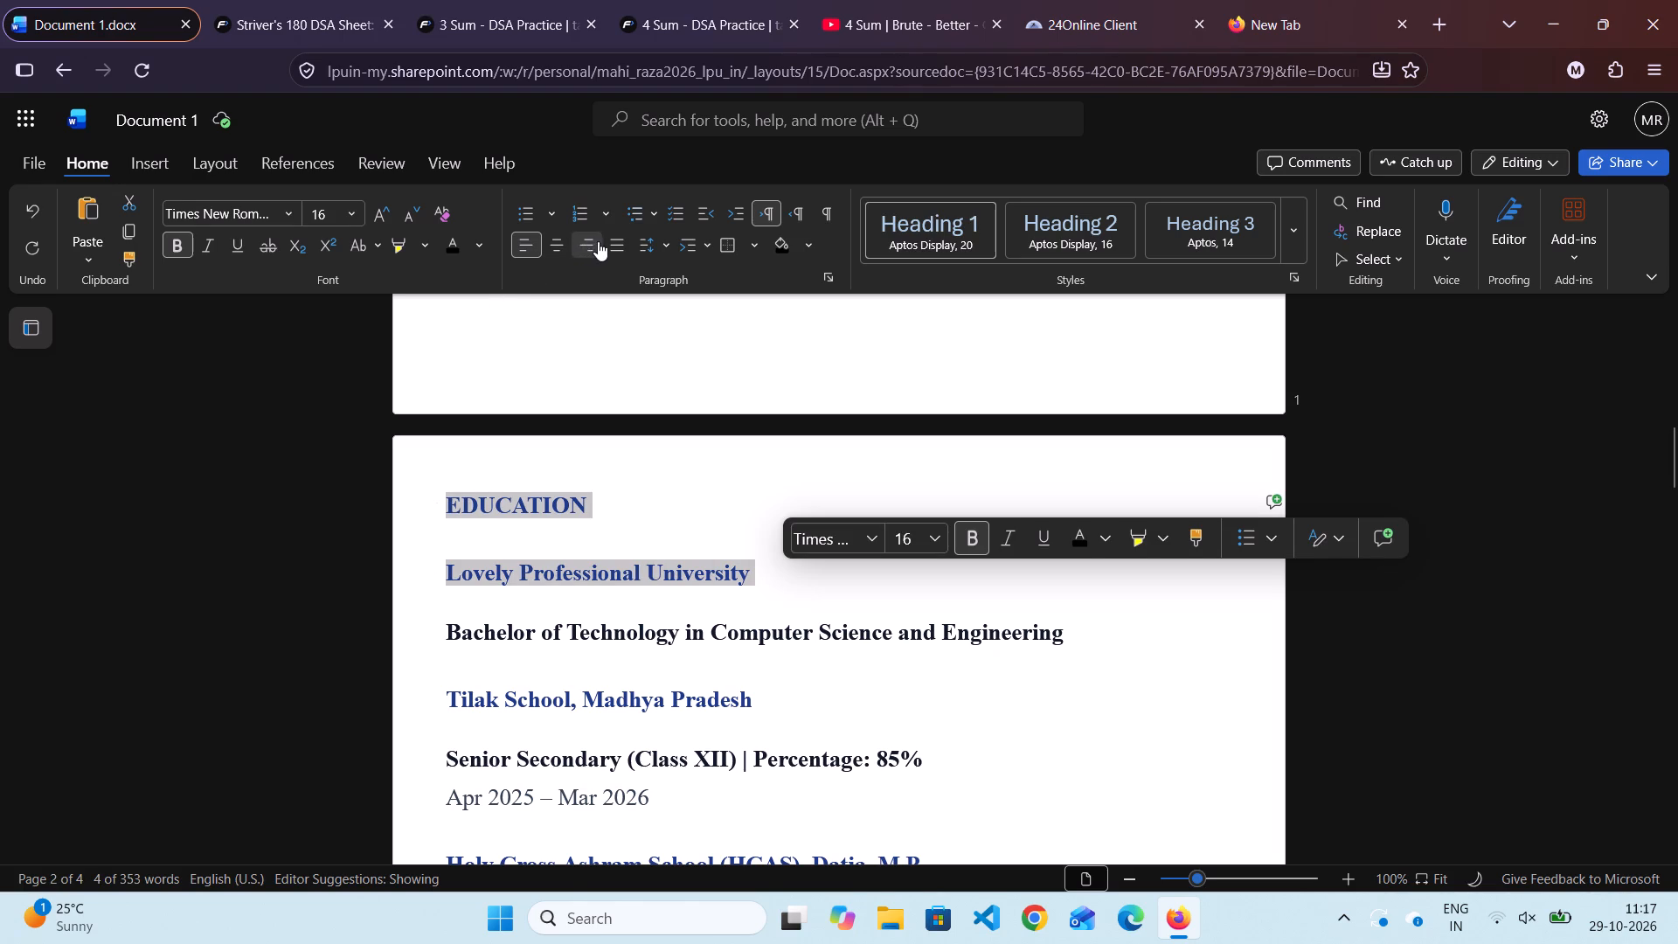
pyautogui.click(477, 247)
pyautogui.click(491, 378)
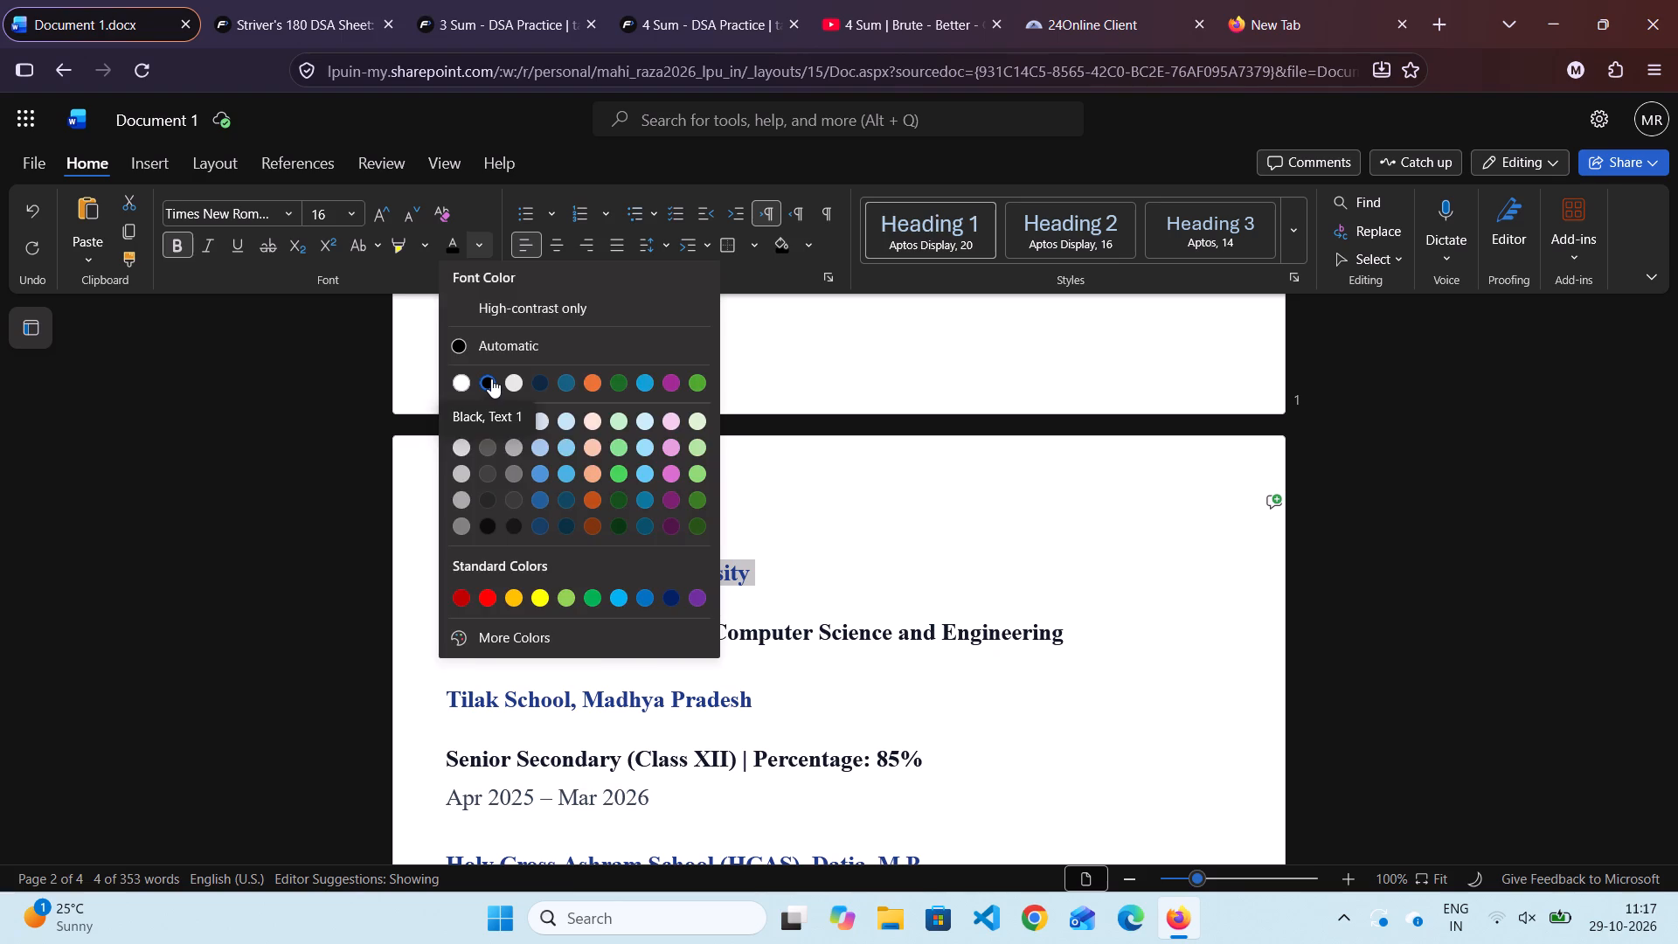
pyautogui.click(573, 483)
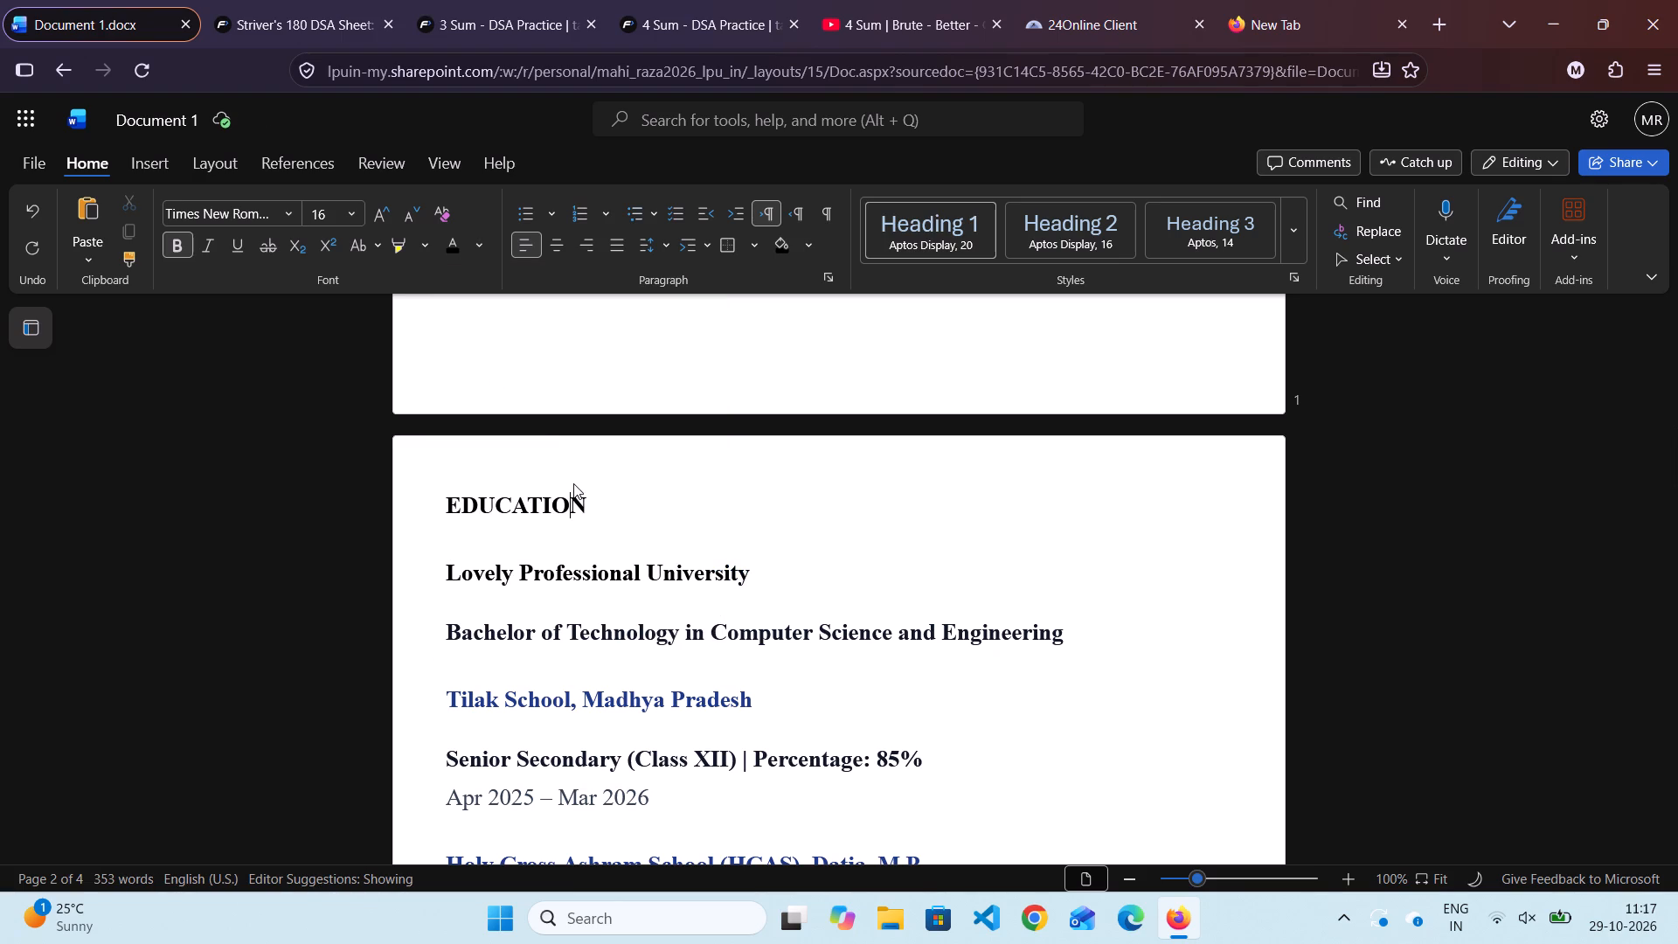
# Change the font color of the Tilak School, Madhya Pradesh heading to black, using the Automatic color.
pyautogui.scroll(-1, 573, 483)
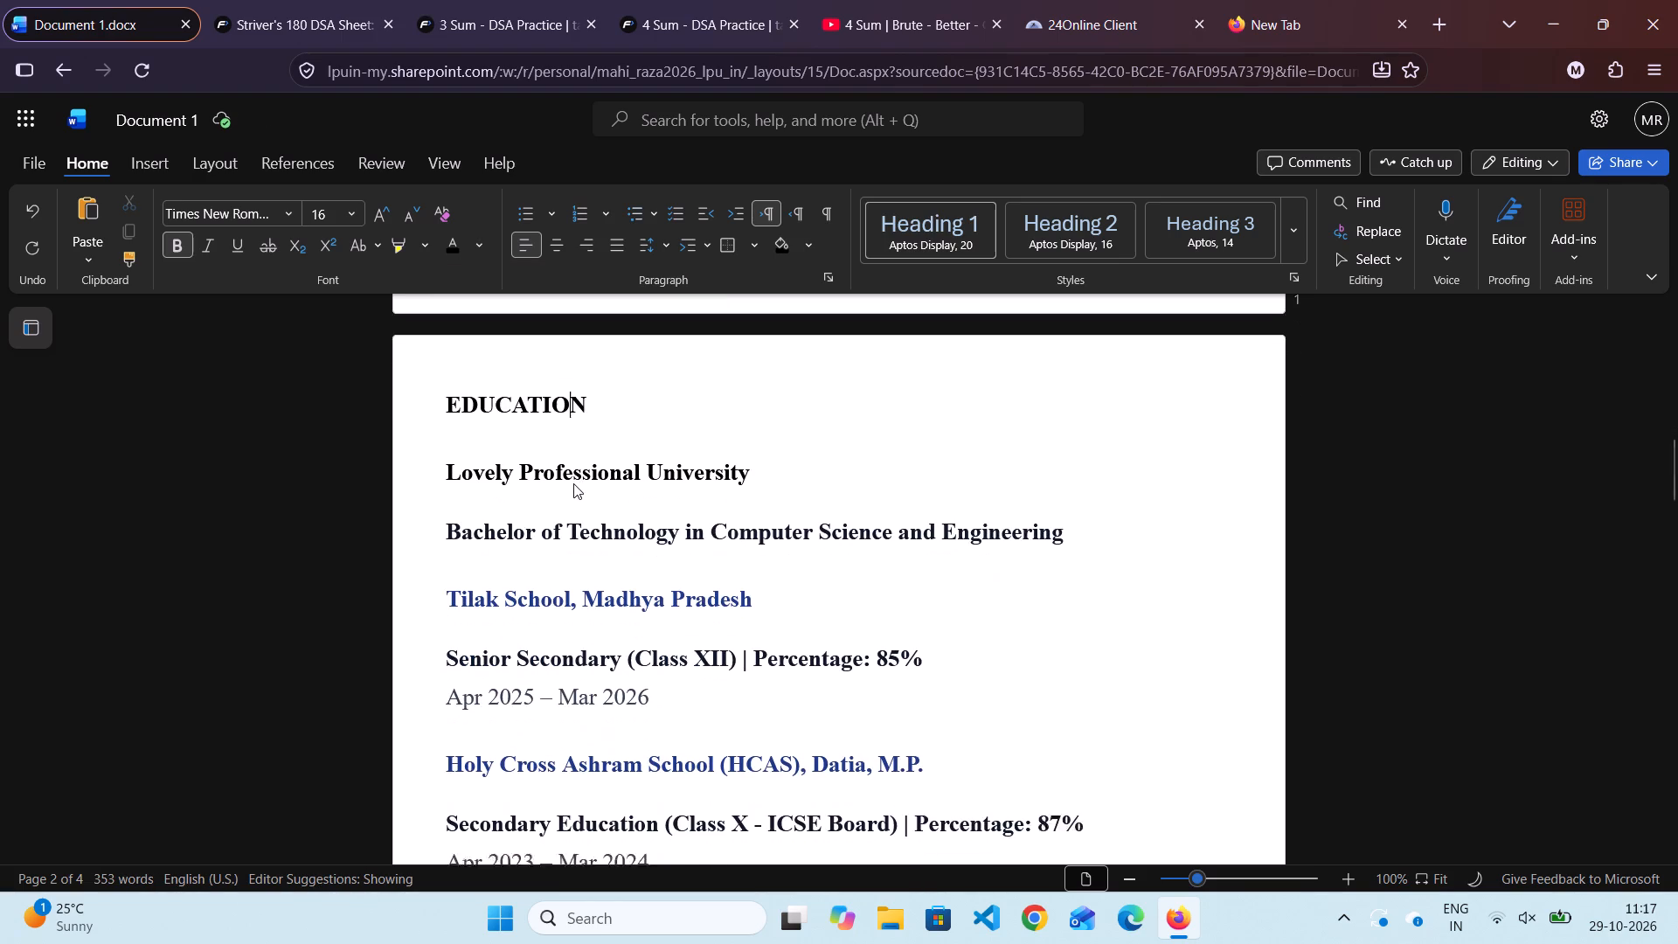
pyautogui.scroll(-2, 573, 483)
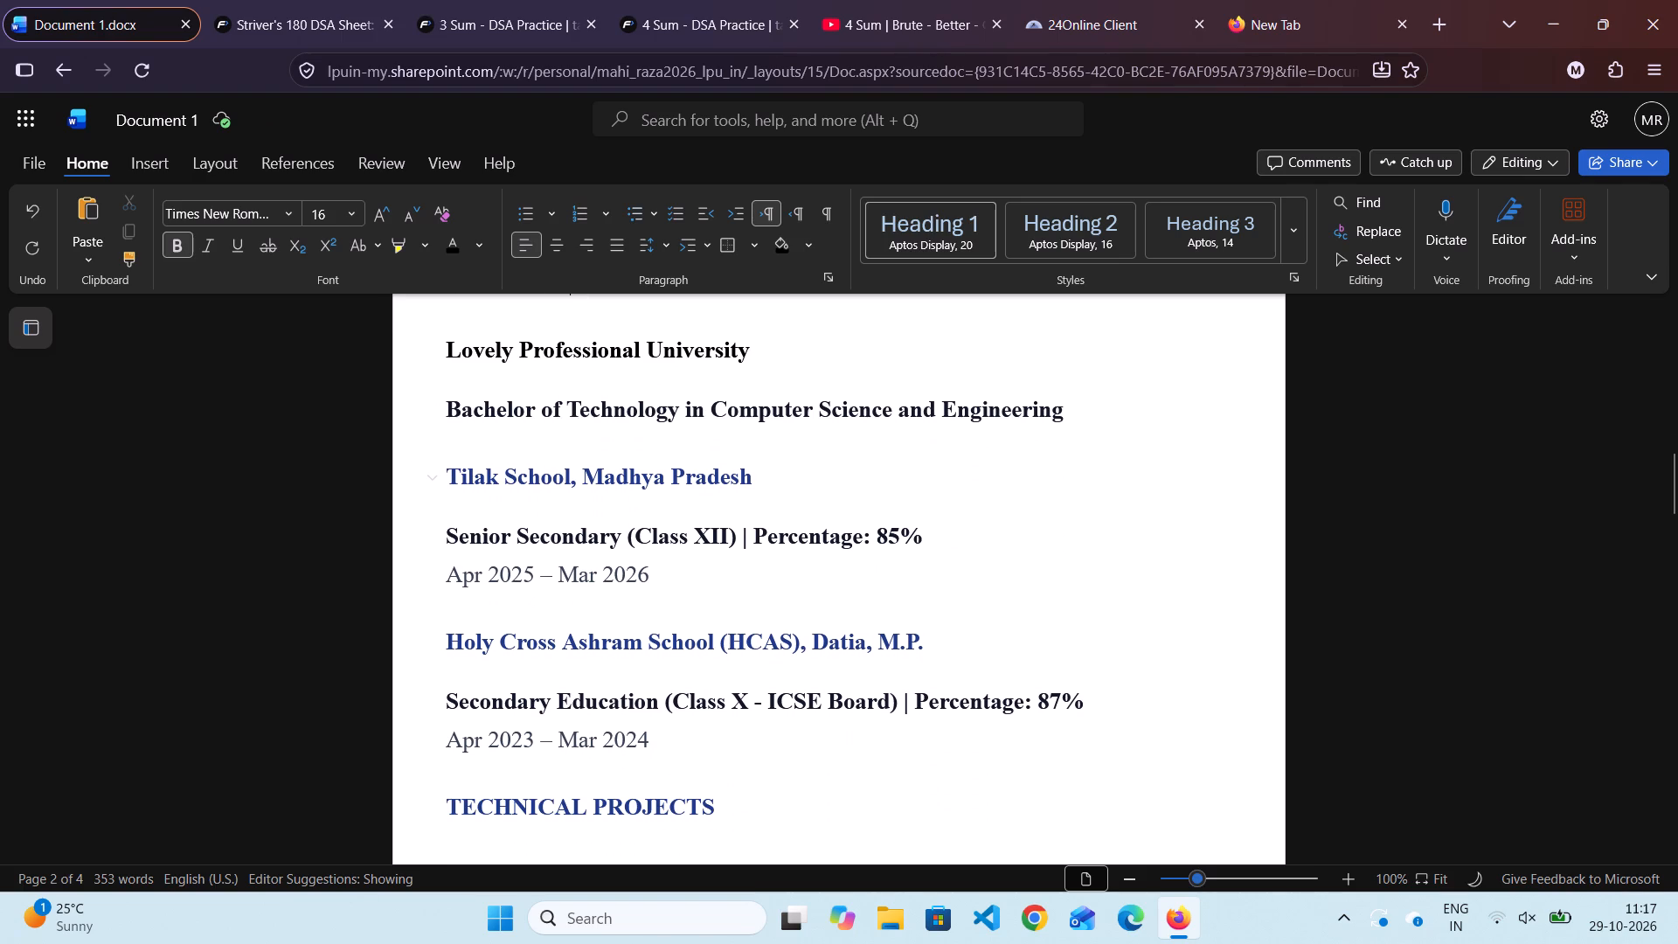
pyautogui.moveTo(453, 472); pyautogui.dragTo(812, 484)
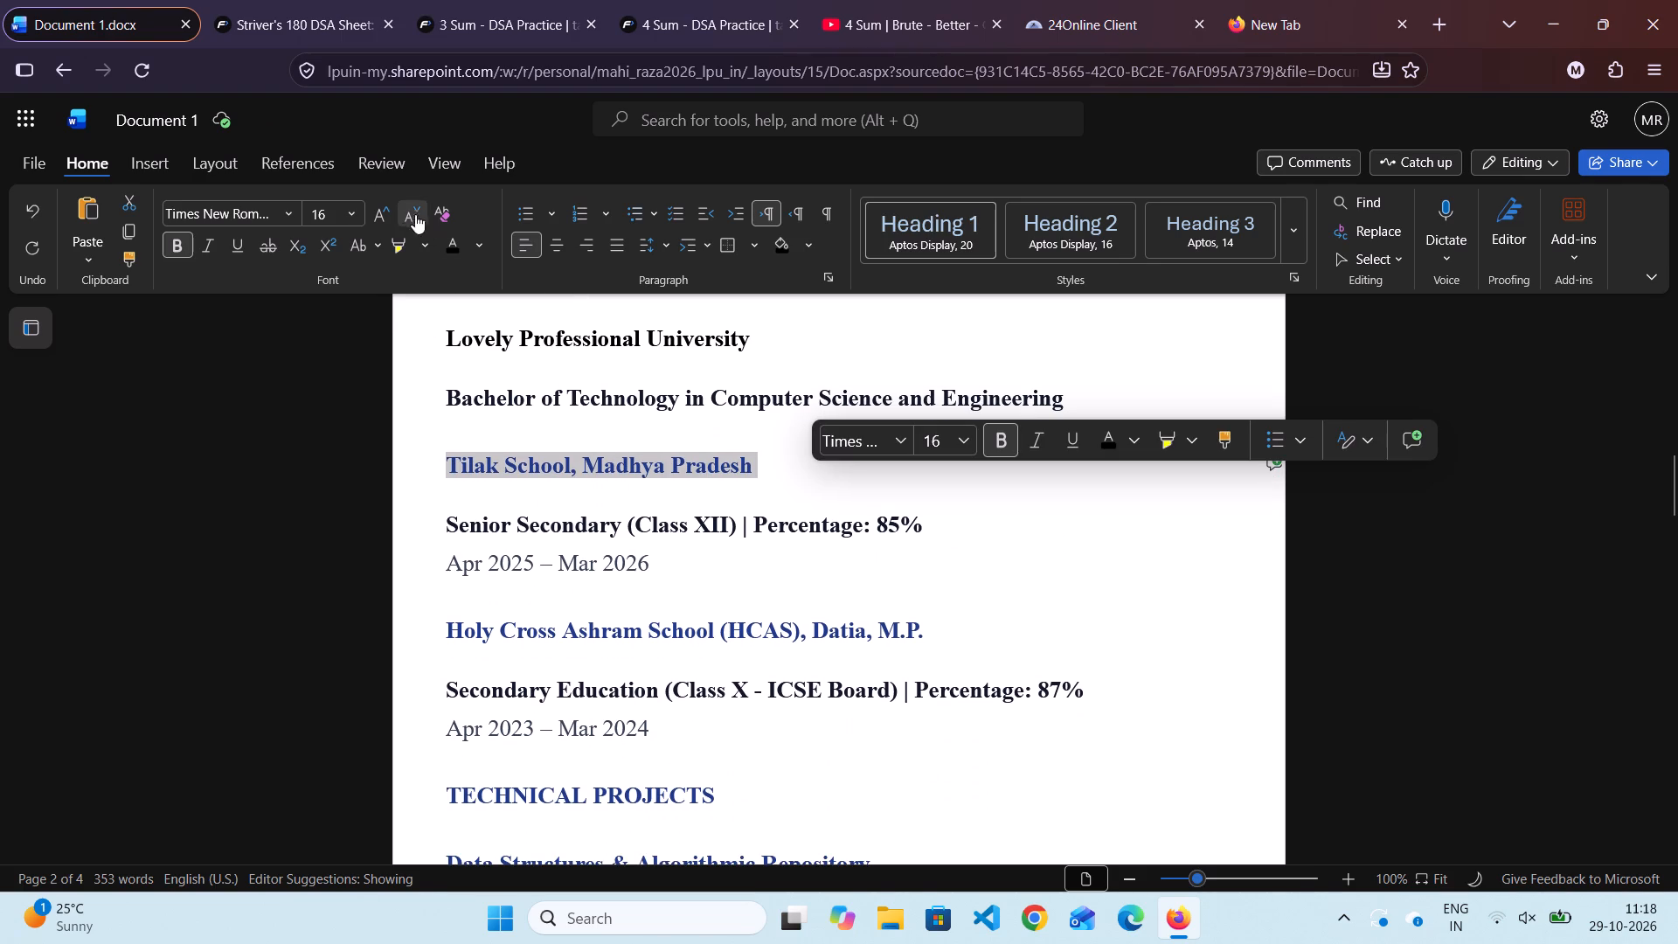
pyautogui.click(447, 245)
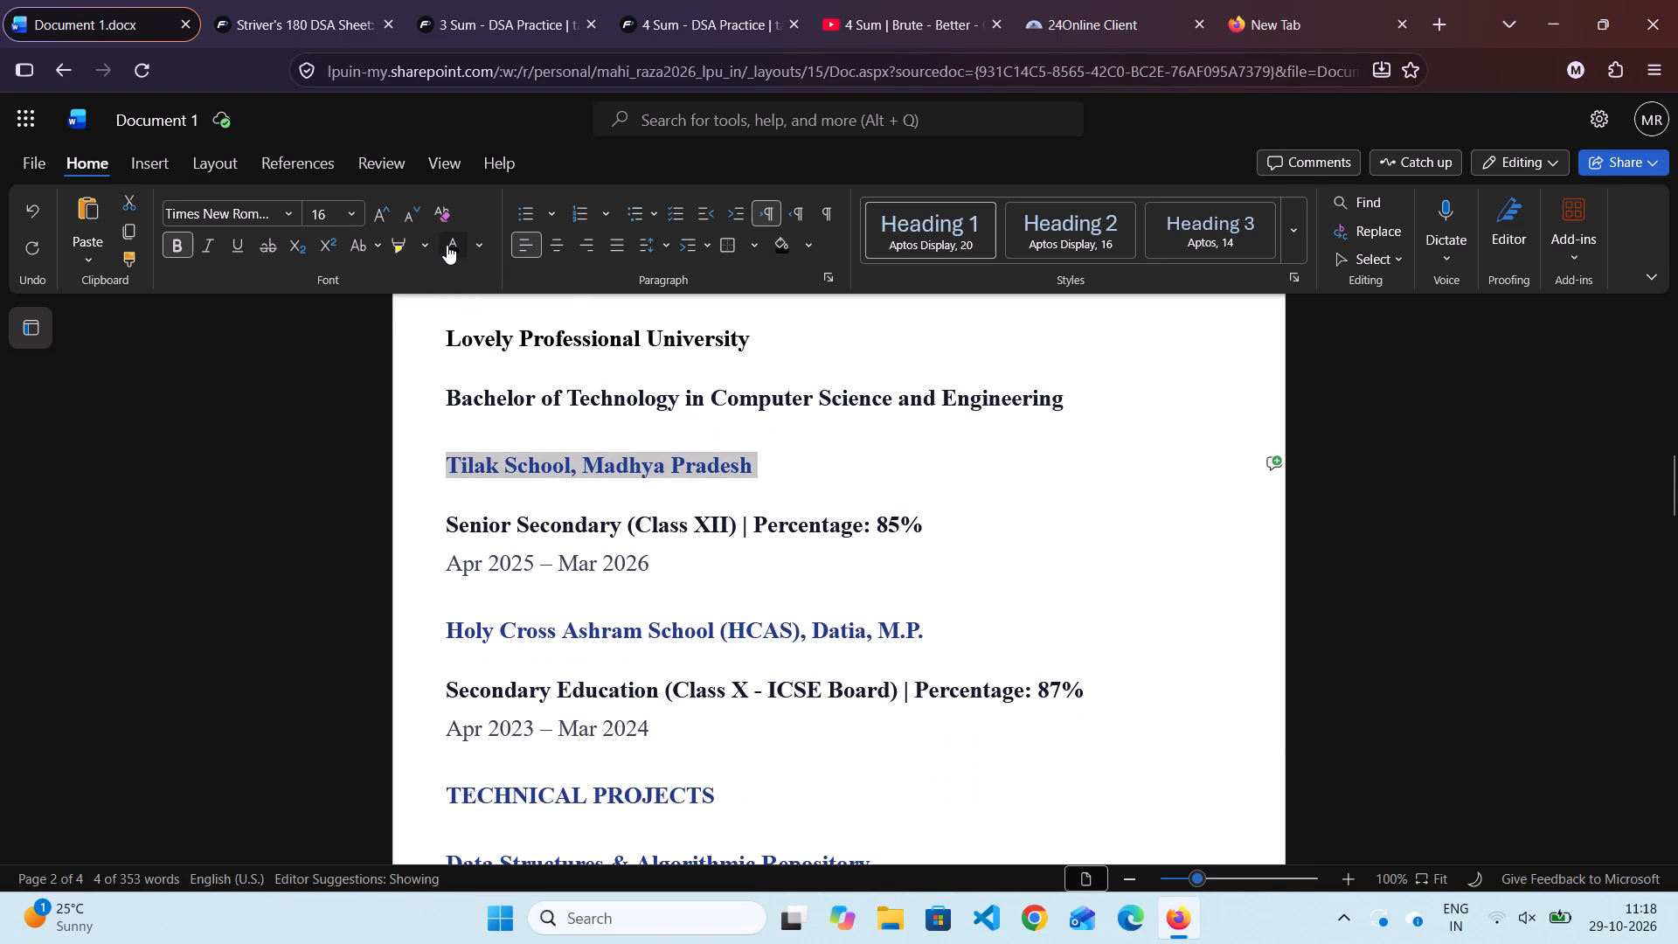
pyautogui.click(471, 248)
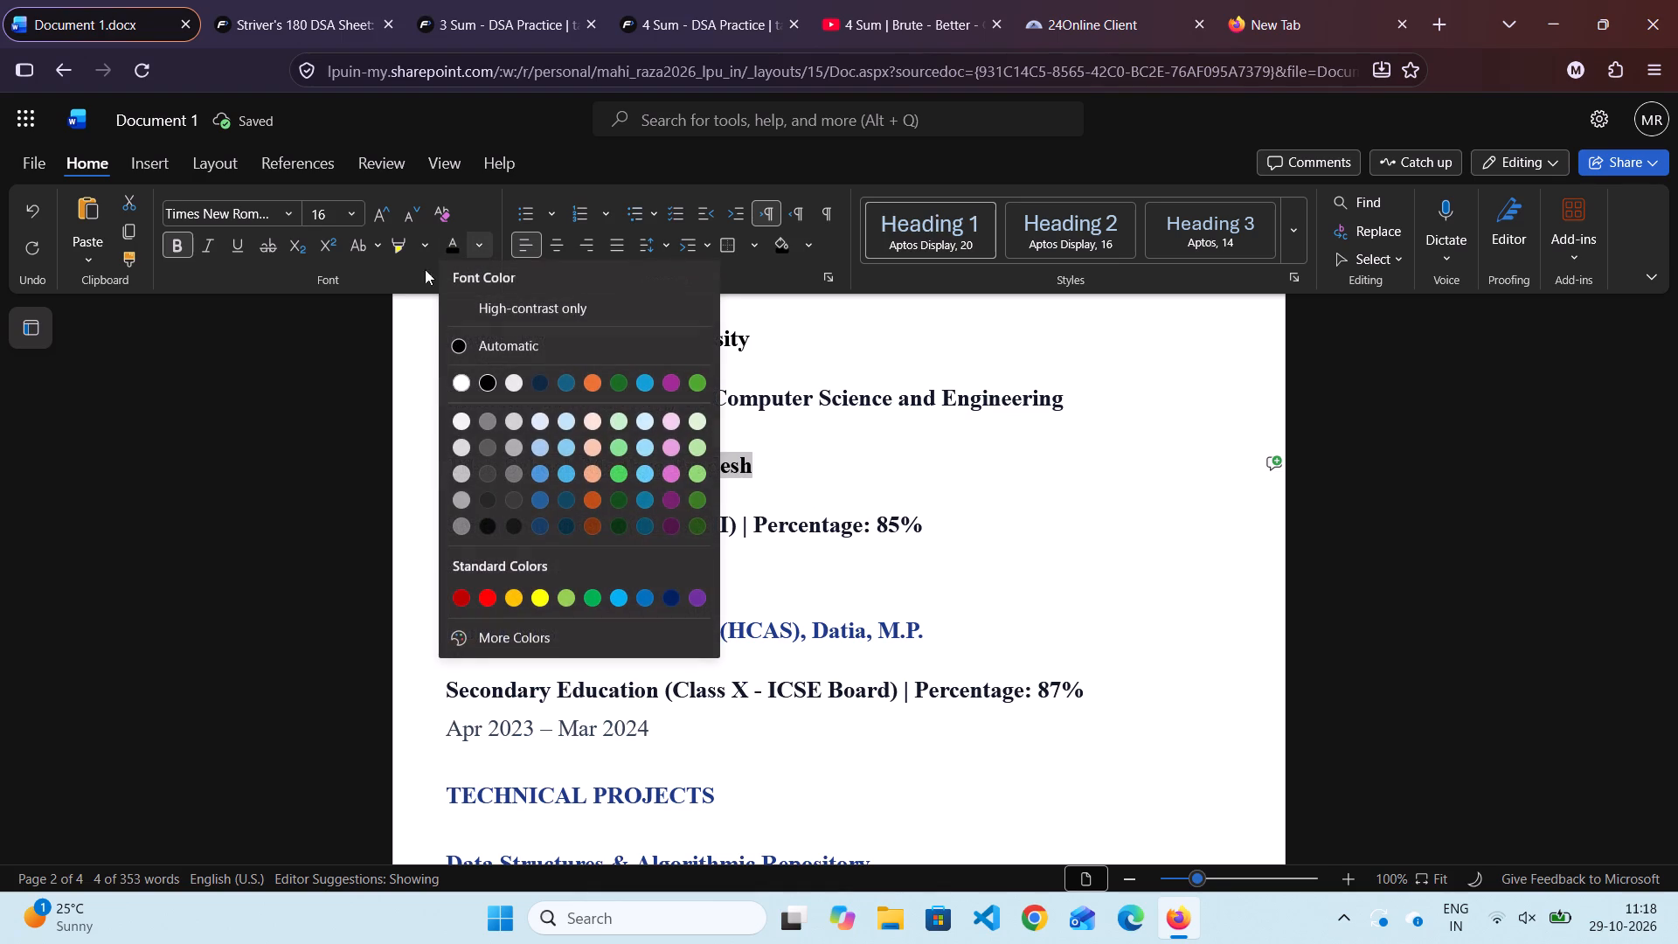
pyautogui.click(455, 351)
# Change the font color of the Holy Cross Ashram School (HCAS), Datia, M.P. heading to black.
pyautogui.scroll(-1, 503, 466)
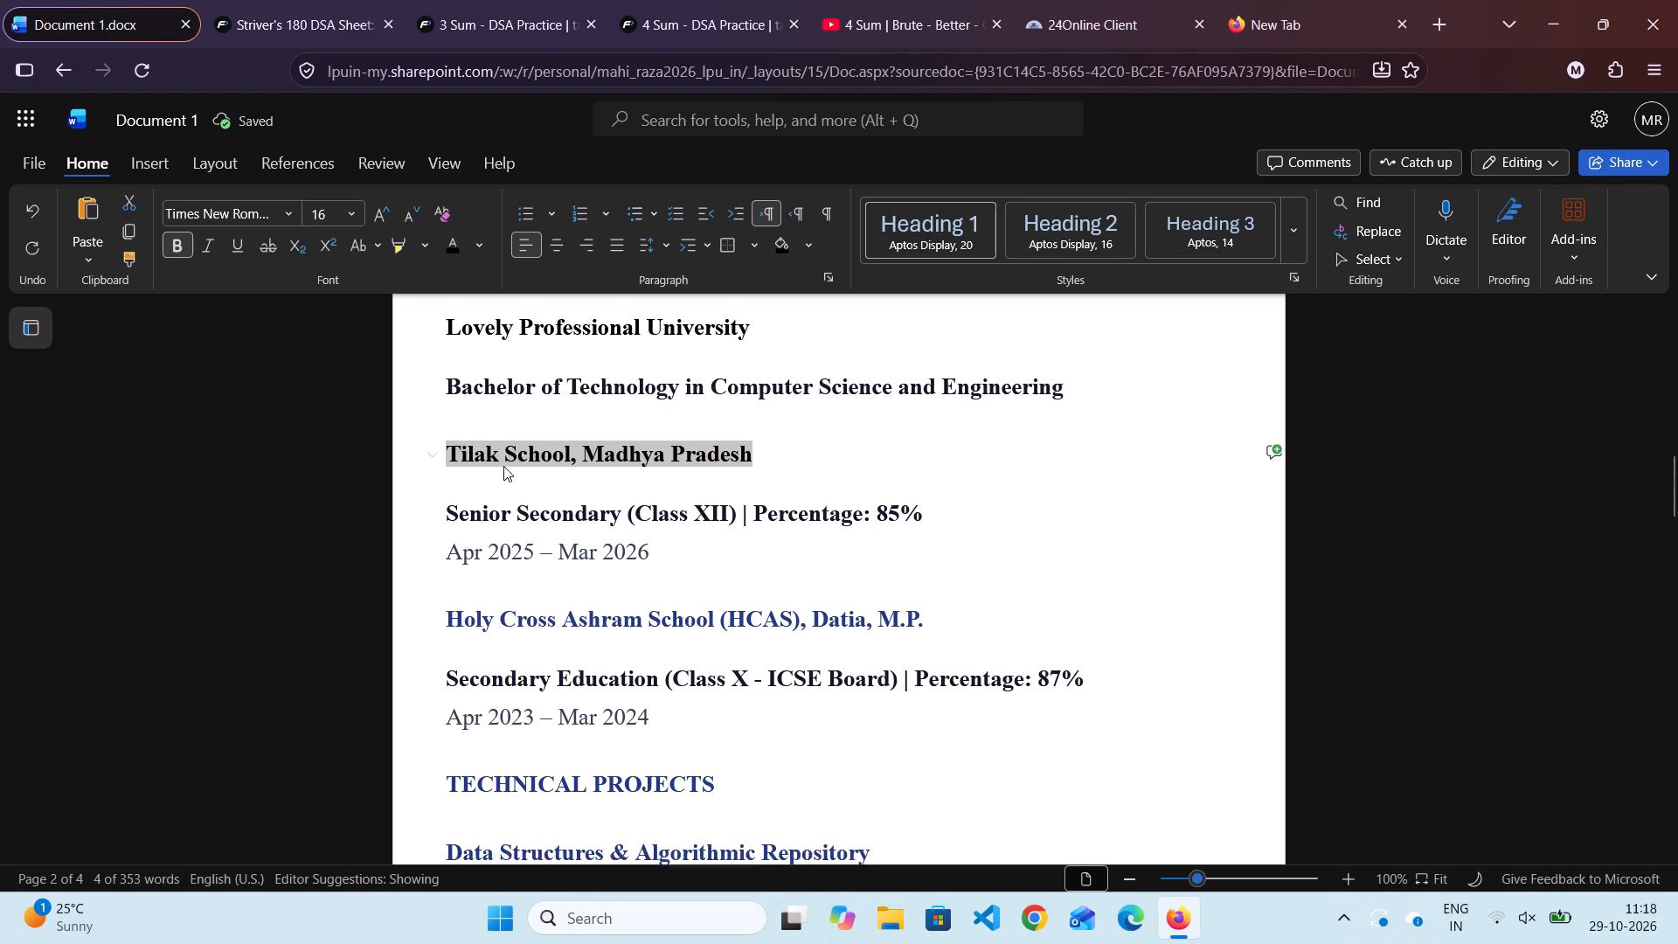
pyautogui.scroll(-1, 503, 466)
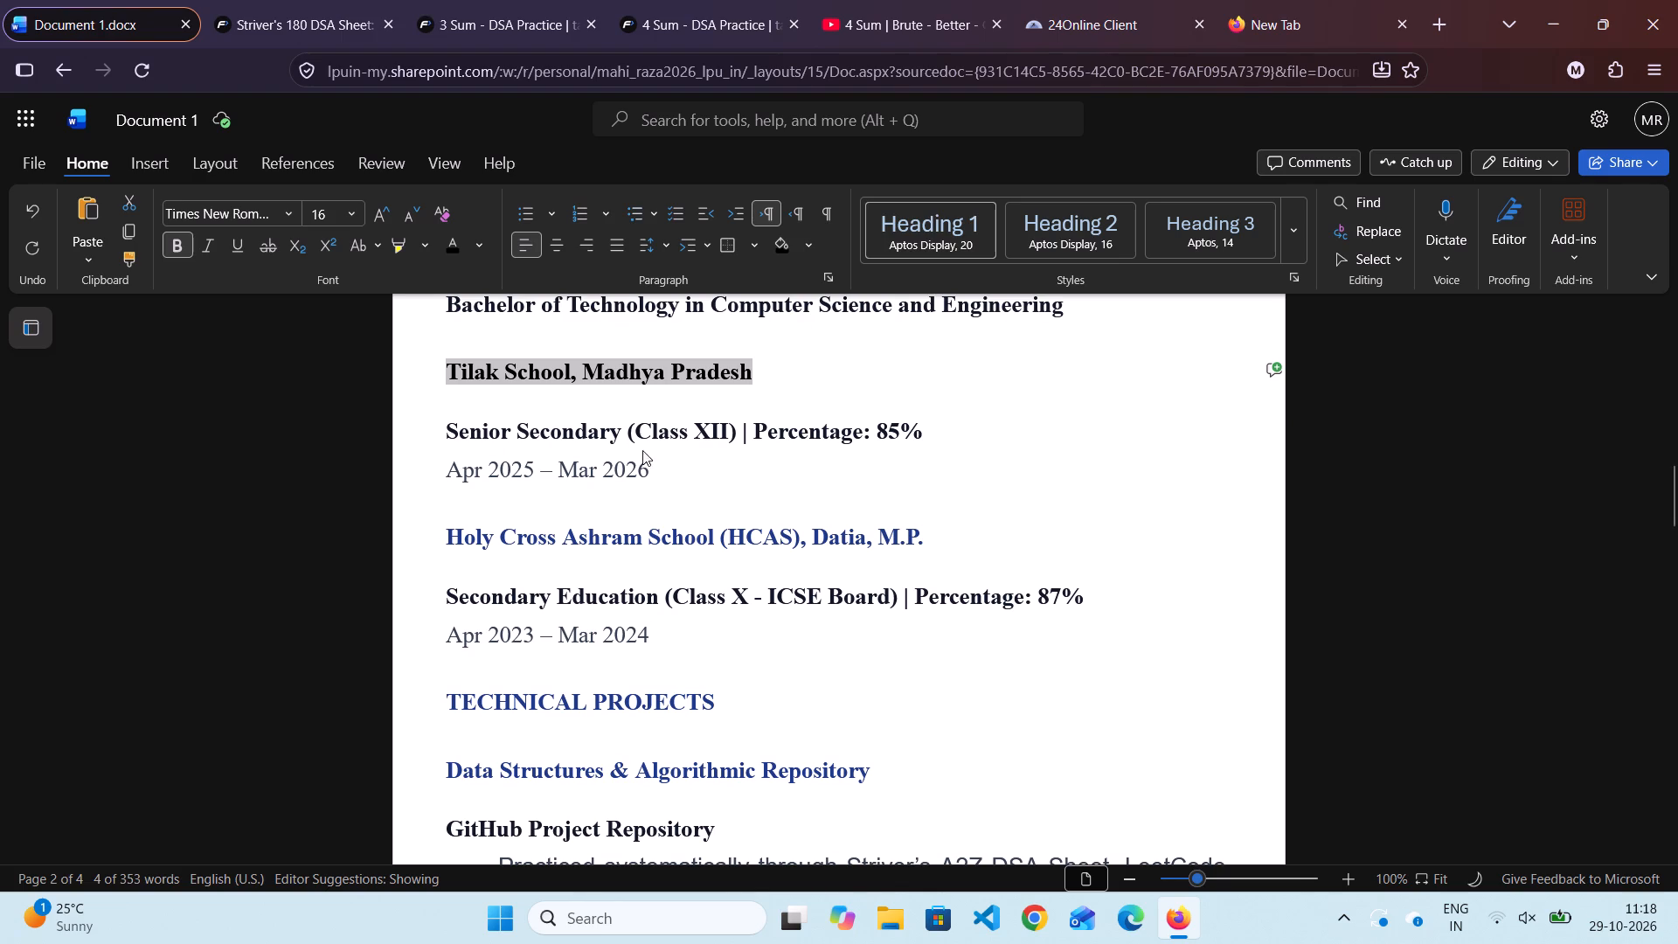
pyautogui.click(669, 461)
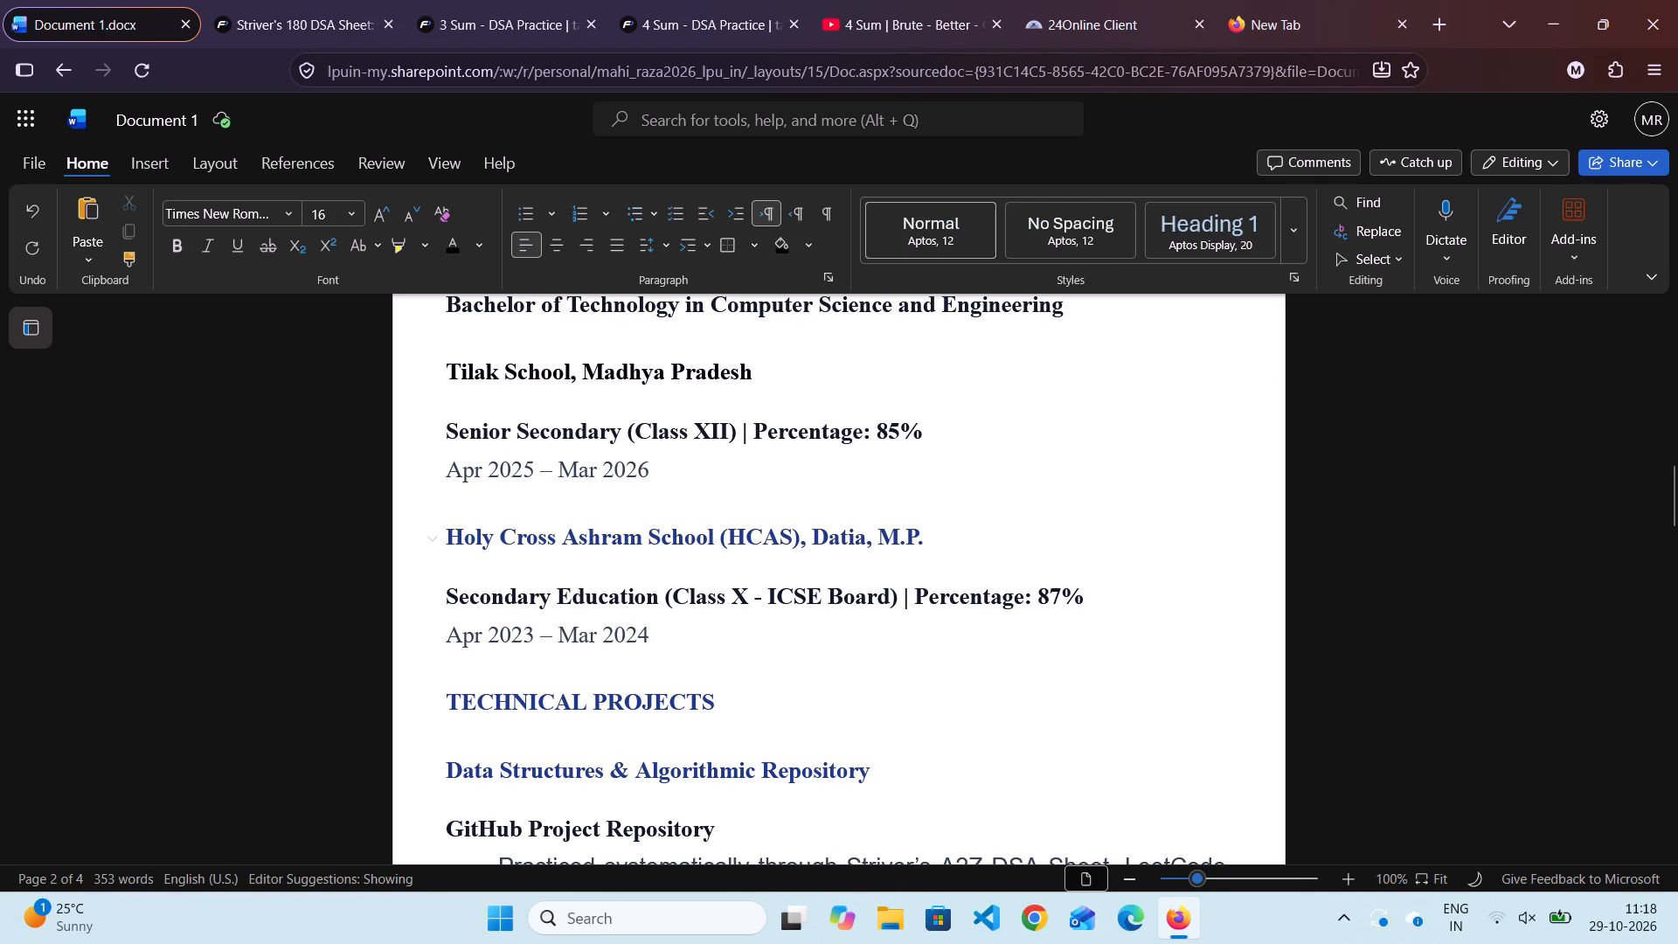
pyautogui.moveTo(452, 536); pyautogui.dragTo(944, 521)
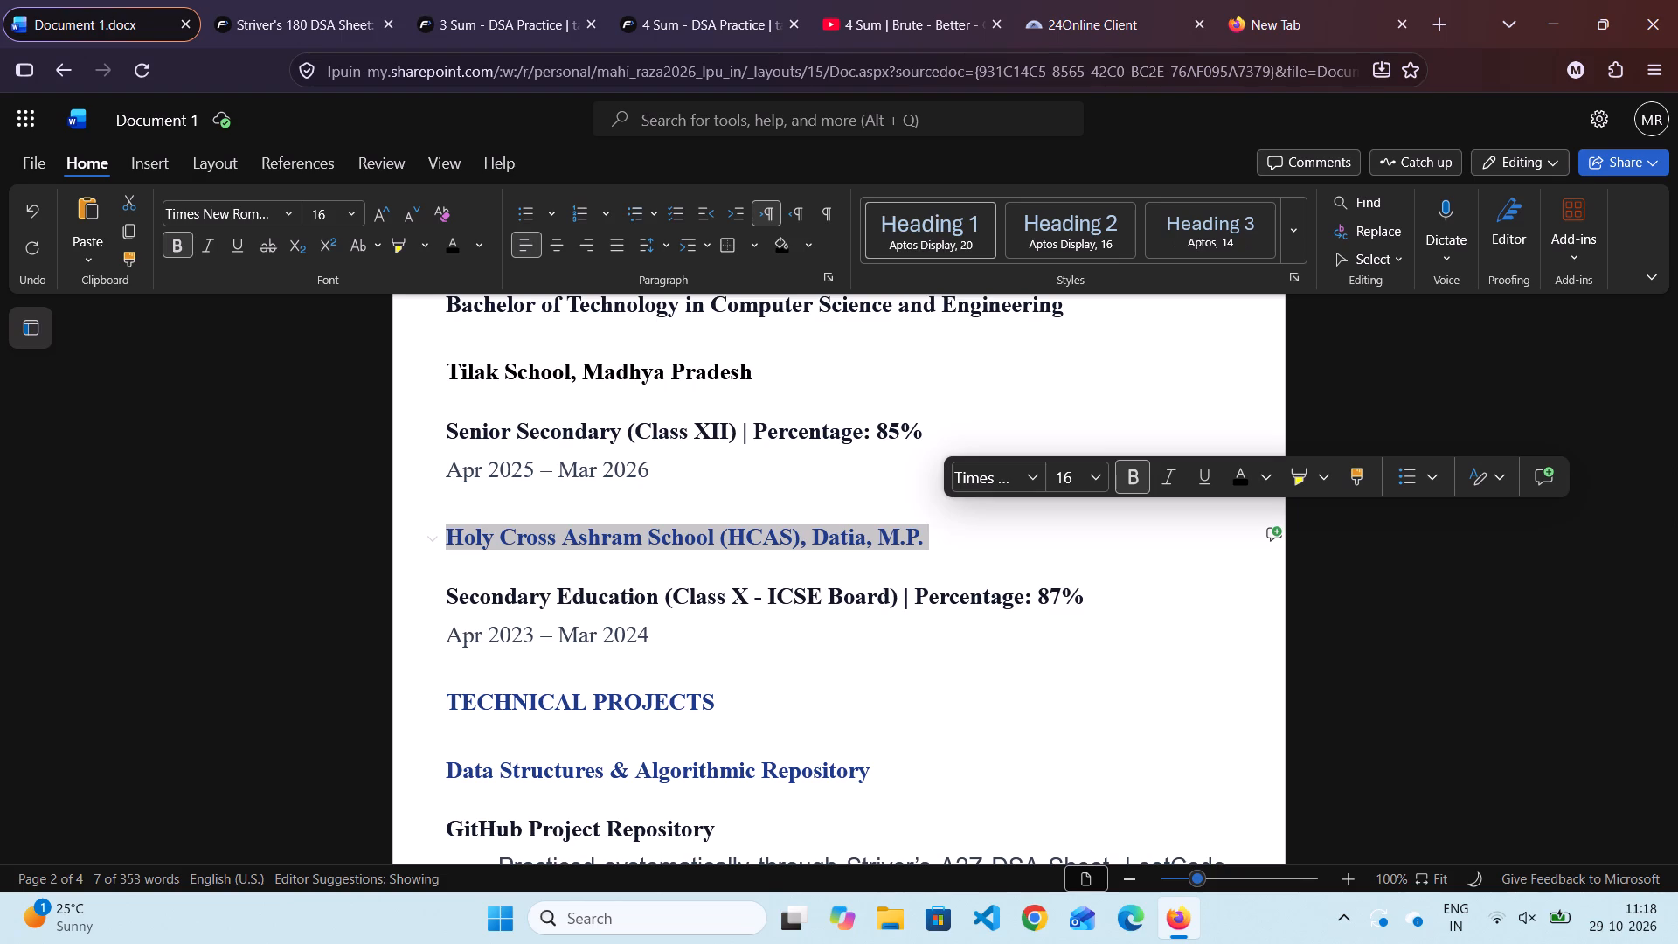
pyautogui.click(482, 245)
pyautogui.click(483, 383)
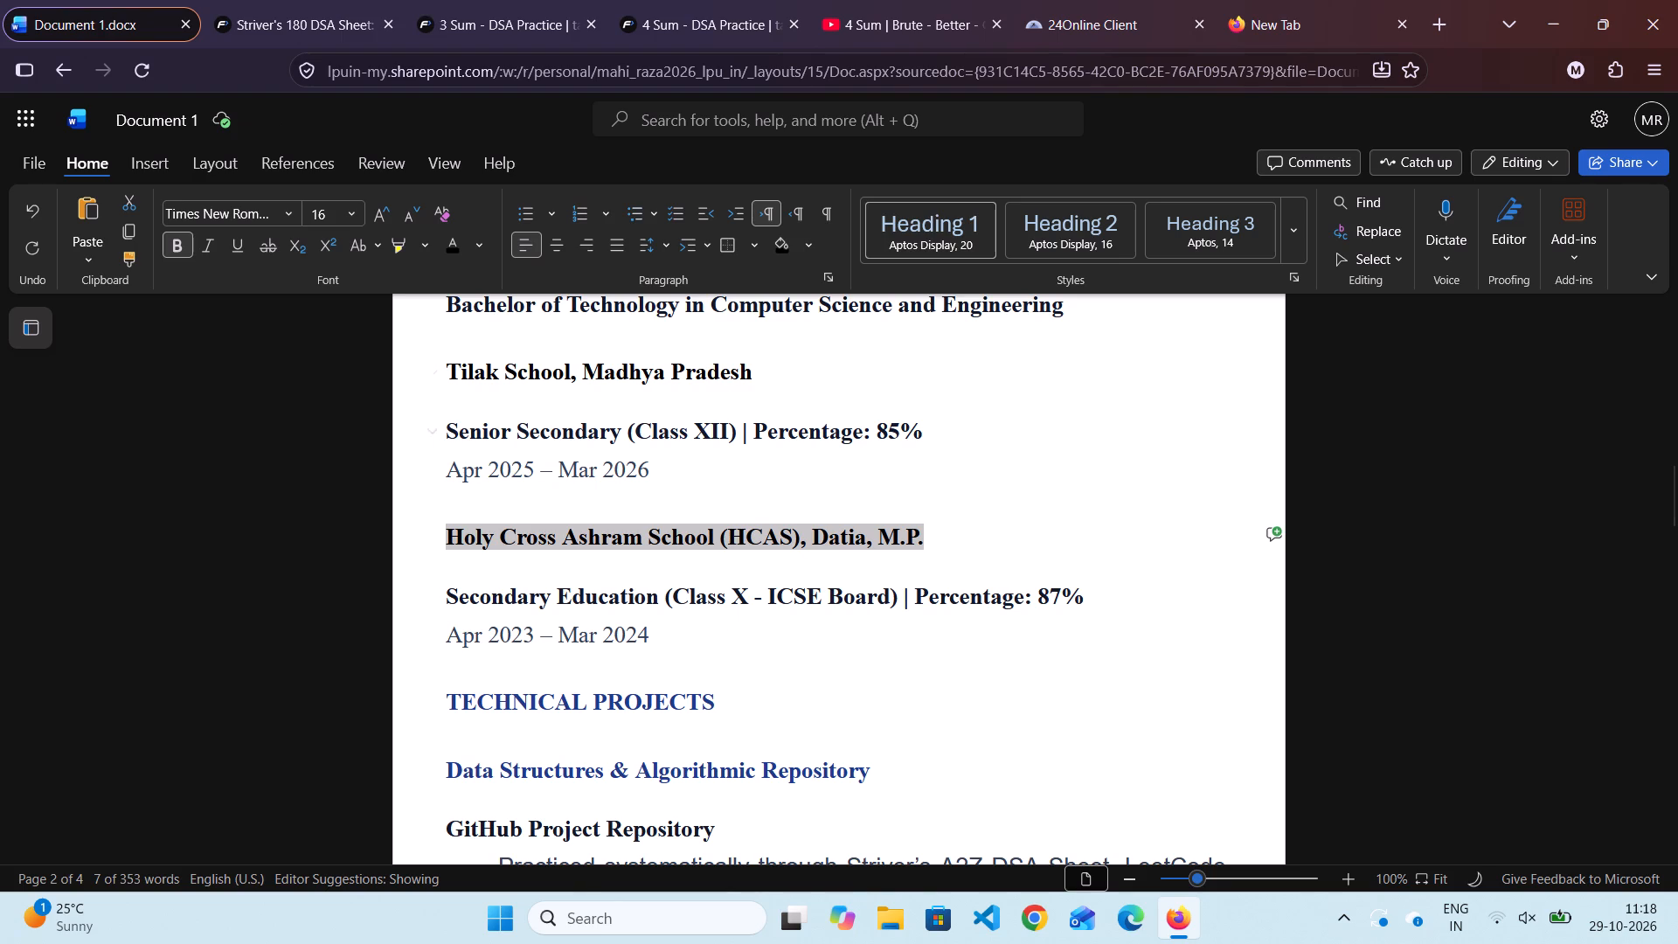
pyautogui.click(831, 649)
# Change the font color of the TECHNICAL PROJECTS and Data Structures & Algorithmic Repository headings to black.
pyautogui.scroll(-2, 831, 649)
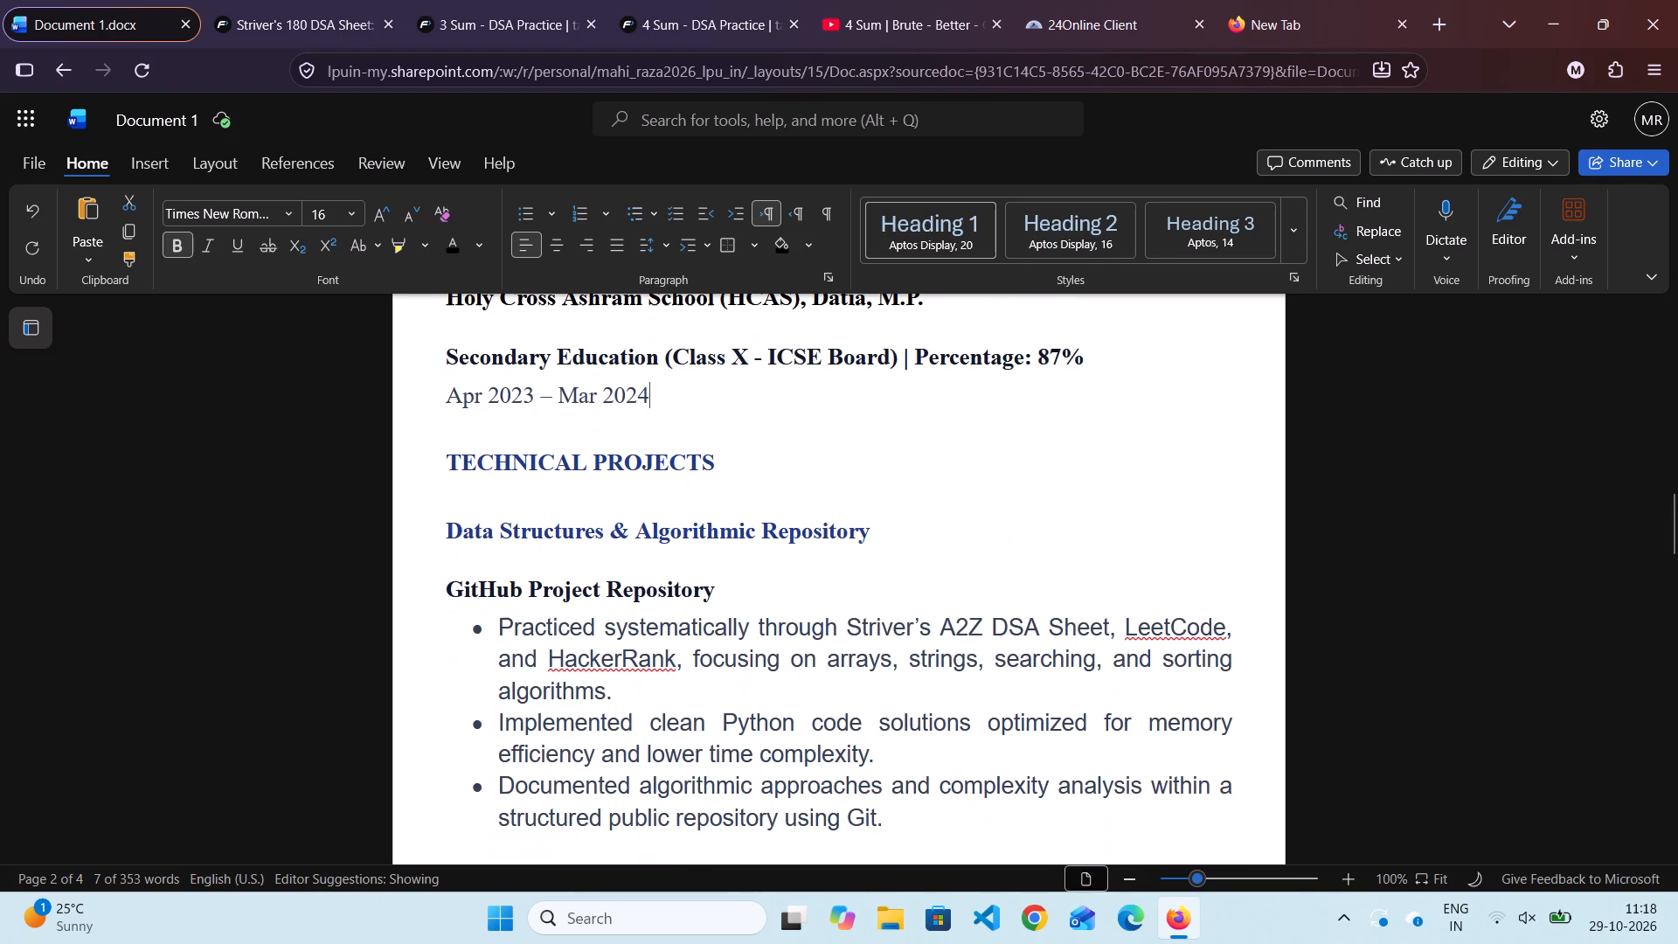
pyautogui.moveTo(453, 459); pyautogui.dragTo(880, 524)
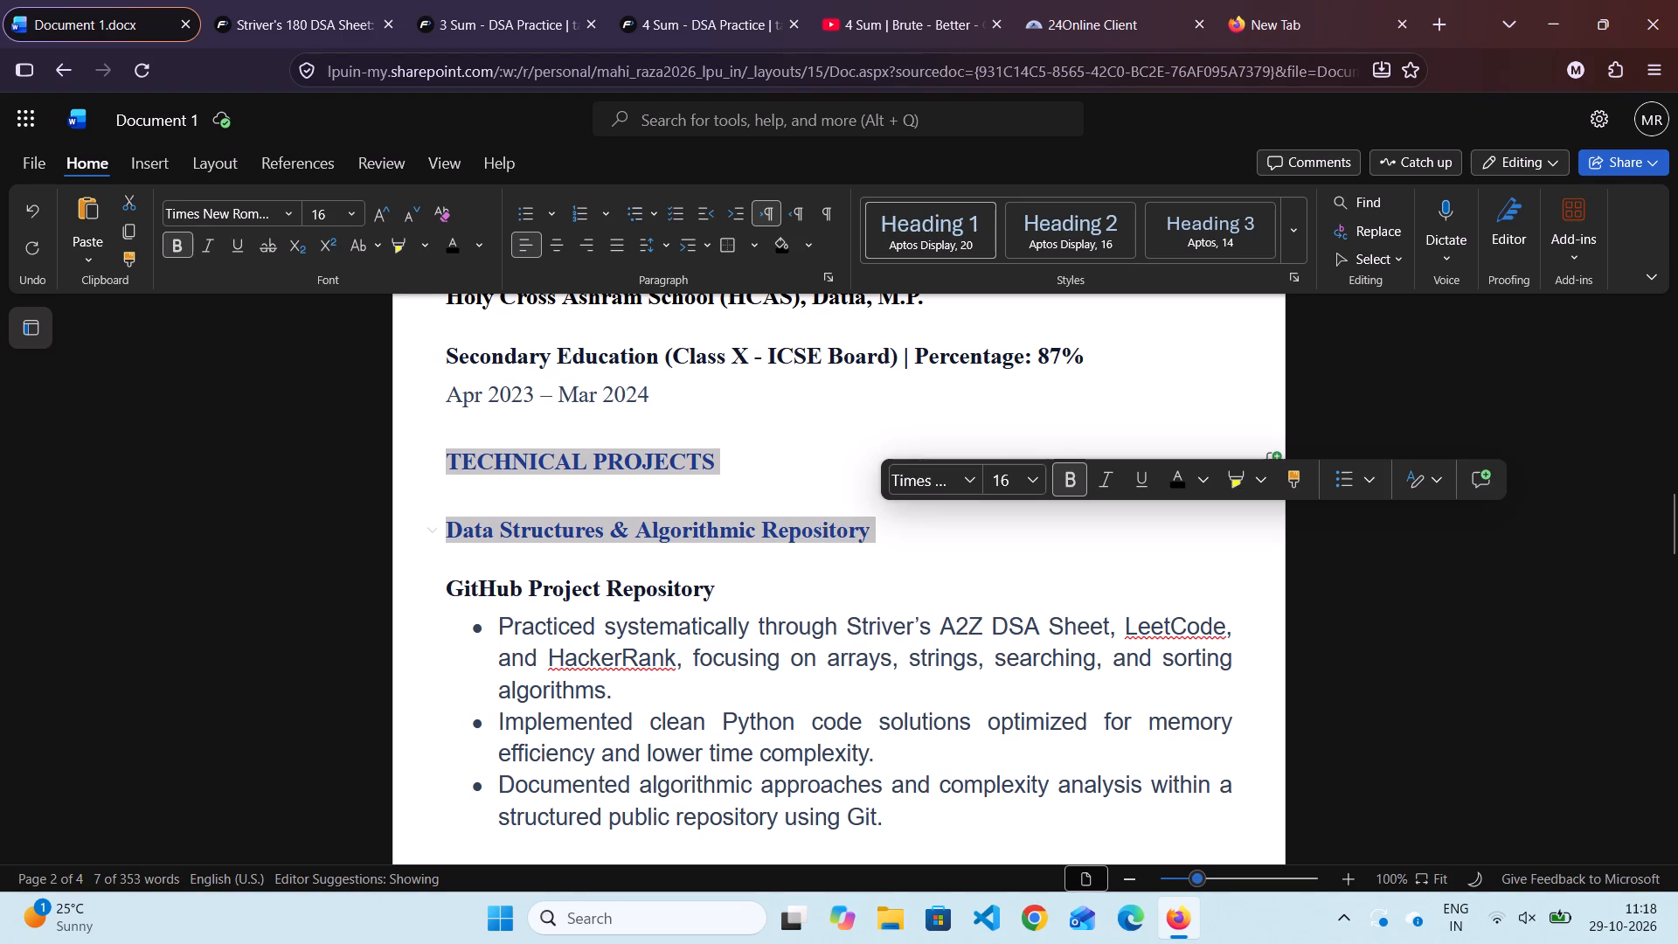
pyautogui.click(475, 242)
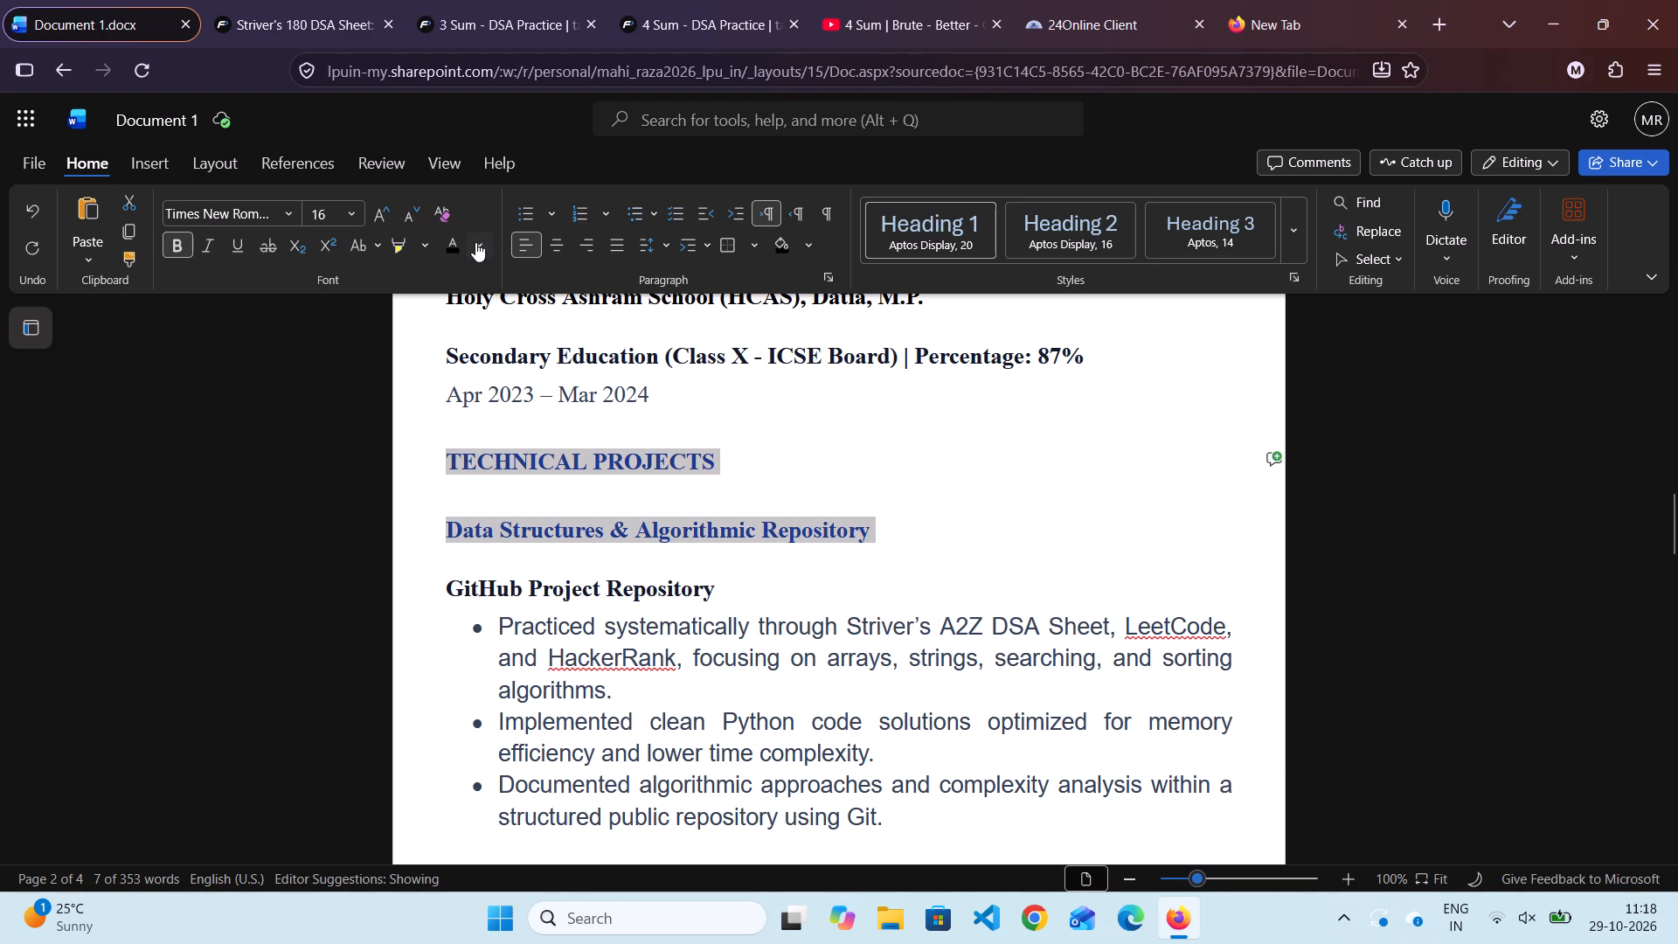
pyautogui.click(492, 378)
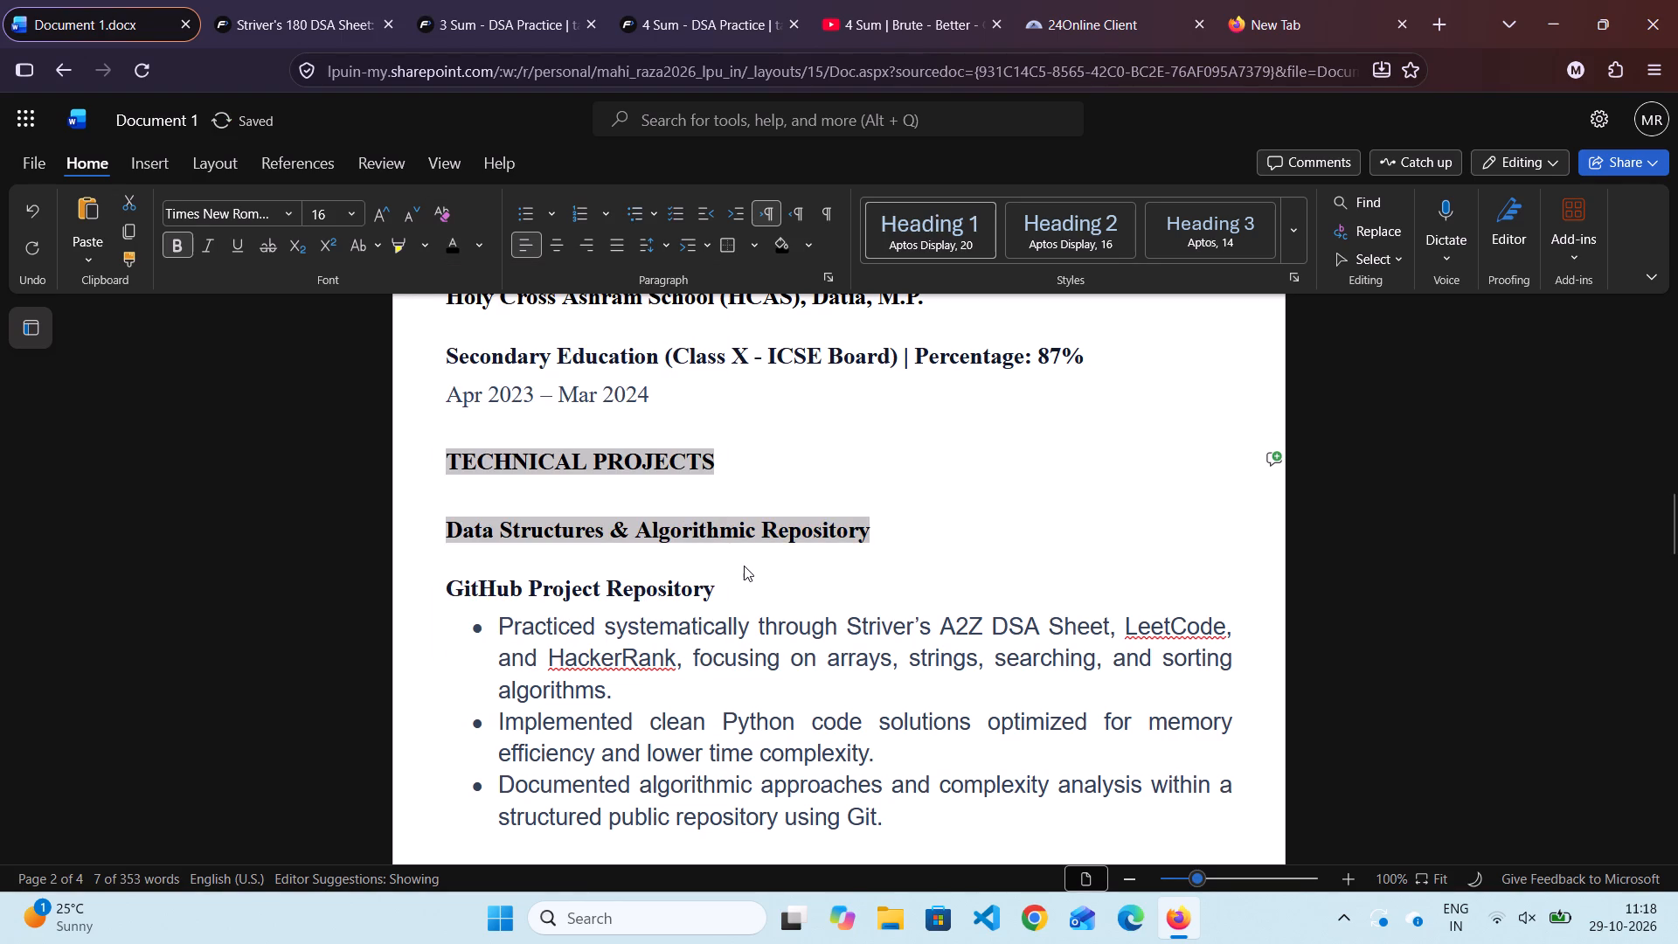
# Change the font color of the Python Utility & Fundamental Applications heading and the GitHub Project Repository line below it to Black, Text 1.
pyautogui.scroll(-5, 744, 566)
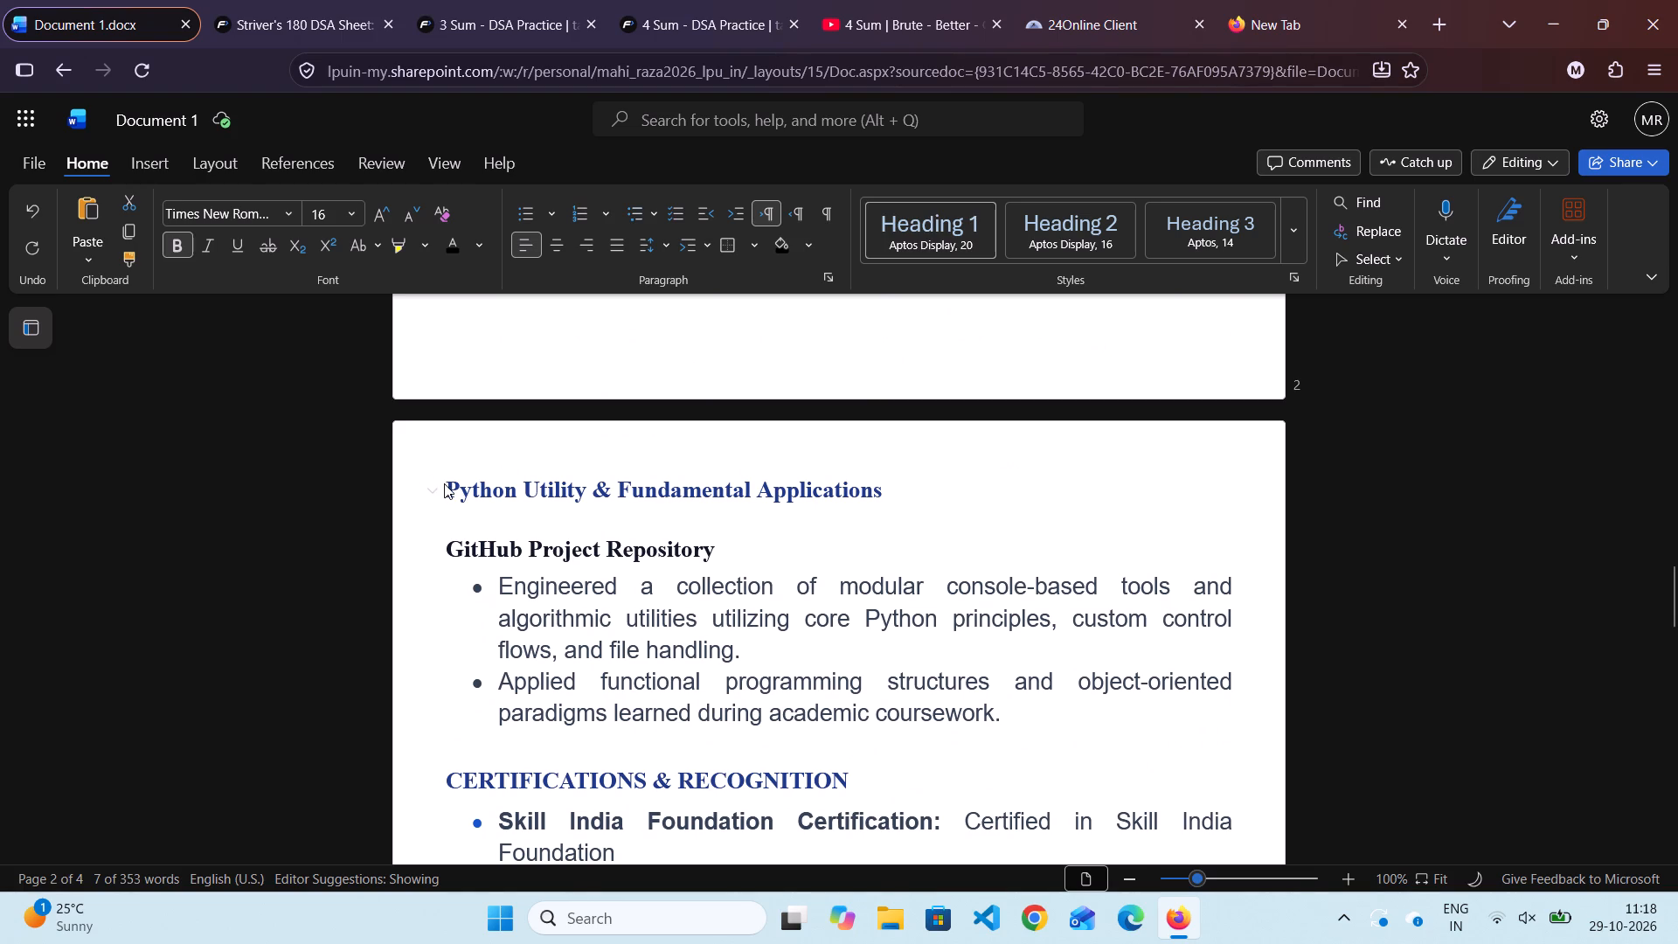
pyautogui.moveTo(449, 486); pyautogui.dragTo(612, 518)
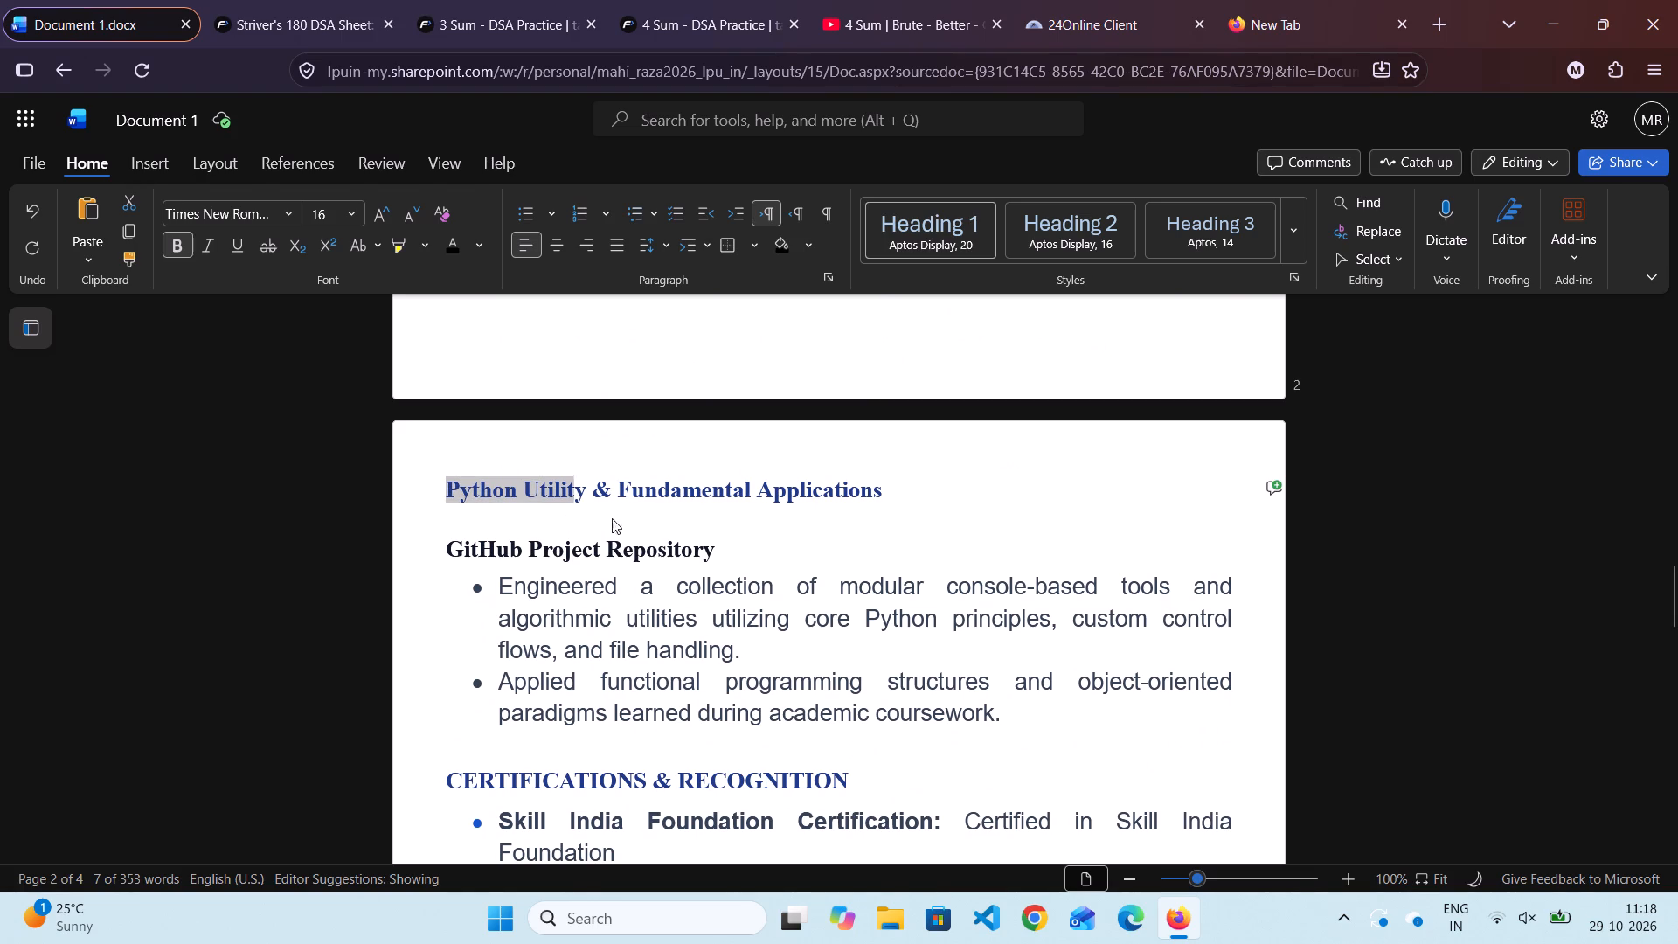
pyautogui.moveTo(612, 518); pyautogui.dragTo(898, 527)
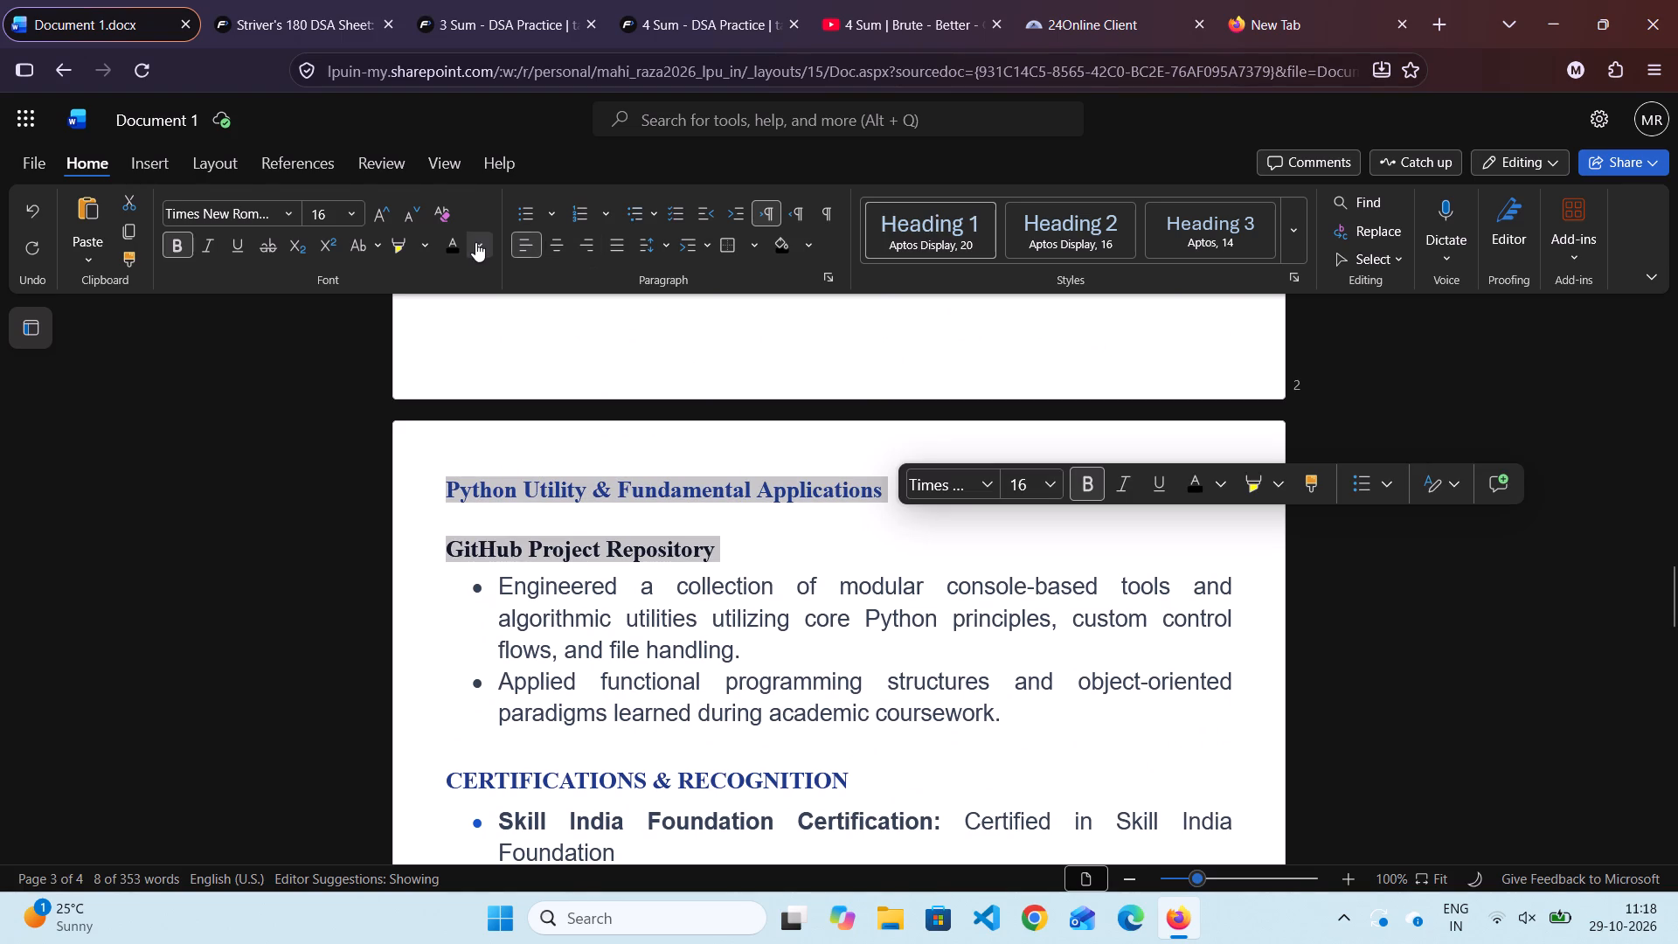
pyautogui.click(480, 242)
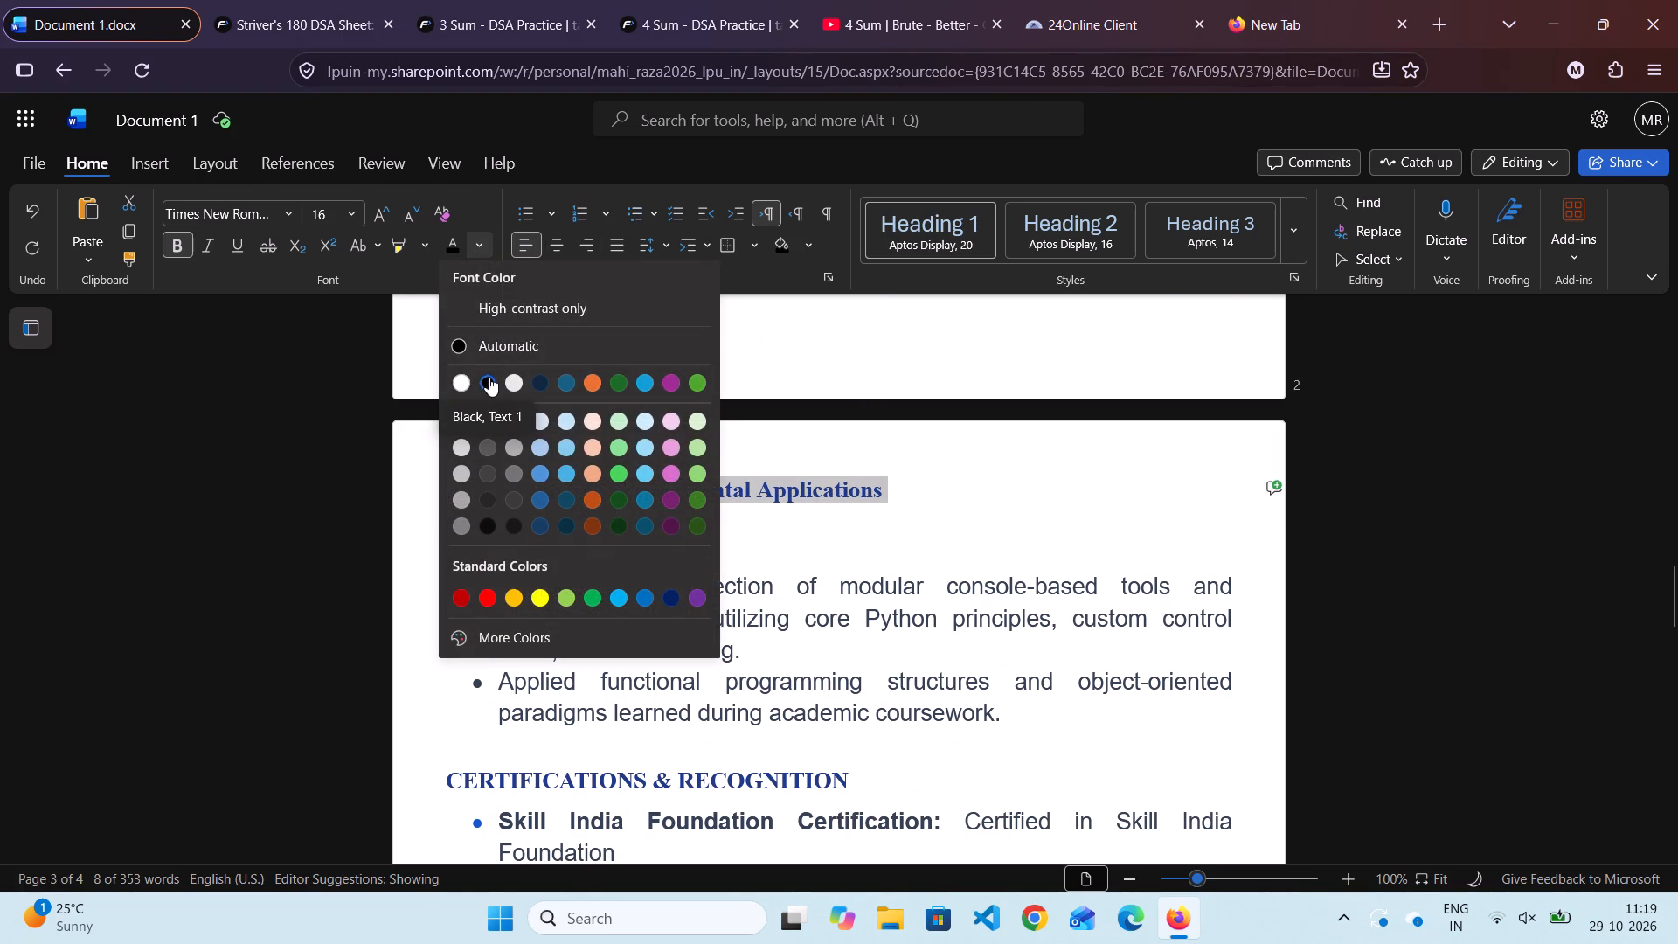
pyautogui.click(489, 377)
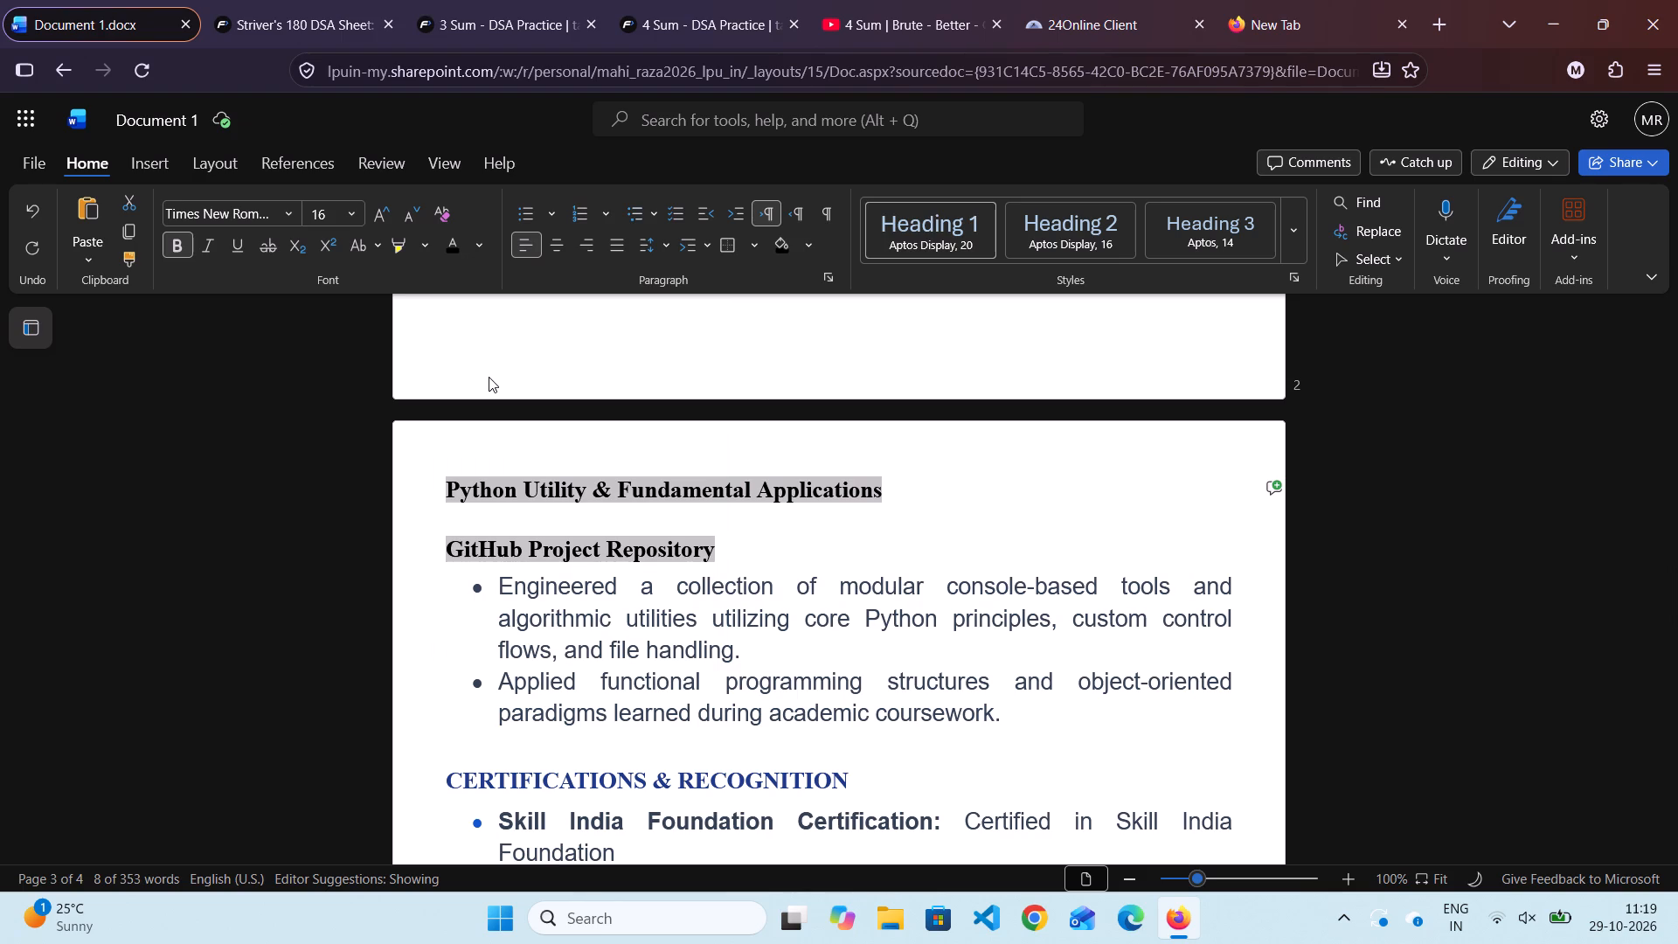
pyautogui.click(805, 583)
# Change the font color of the CERTIFICATIONS & RECOGNITION heading to Black, Text 1.
pyautogui.scroll(-3, 805, 583)
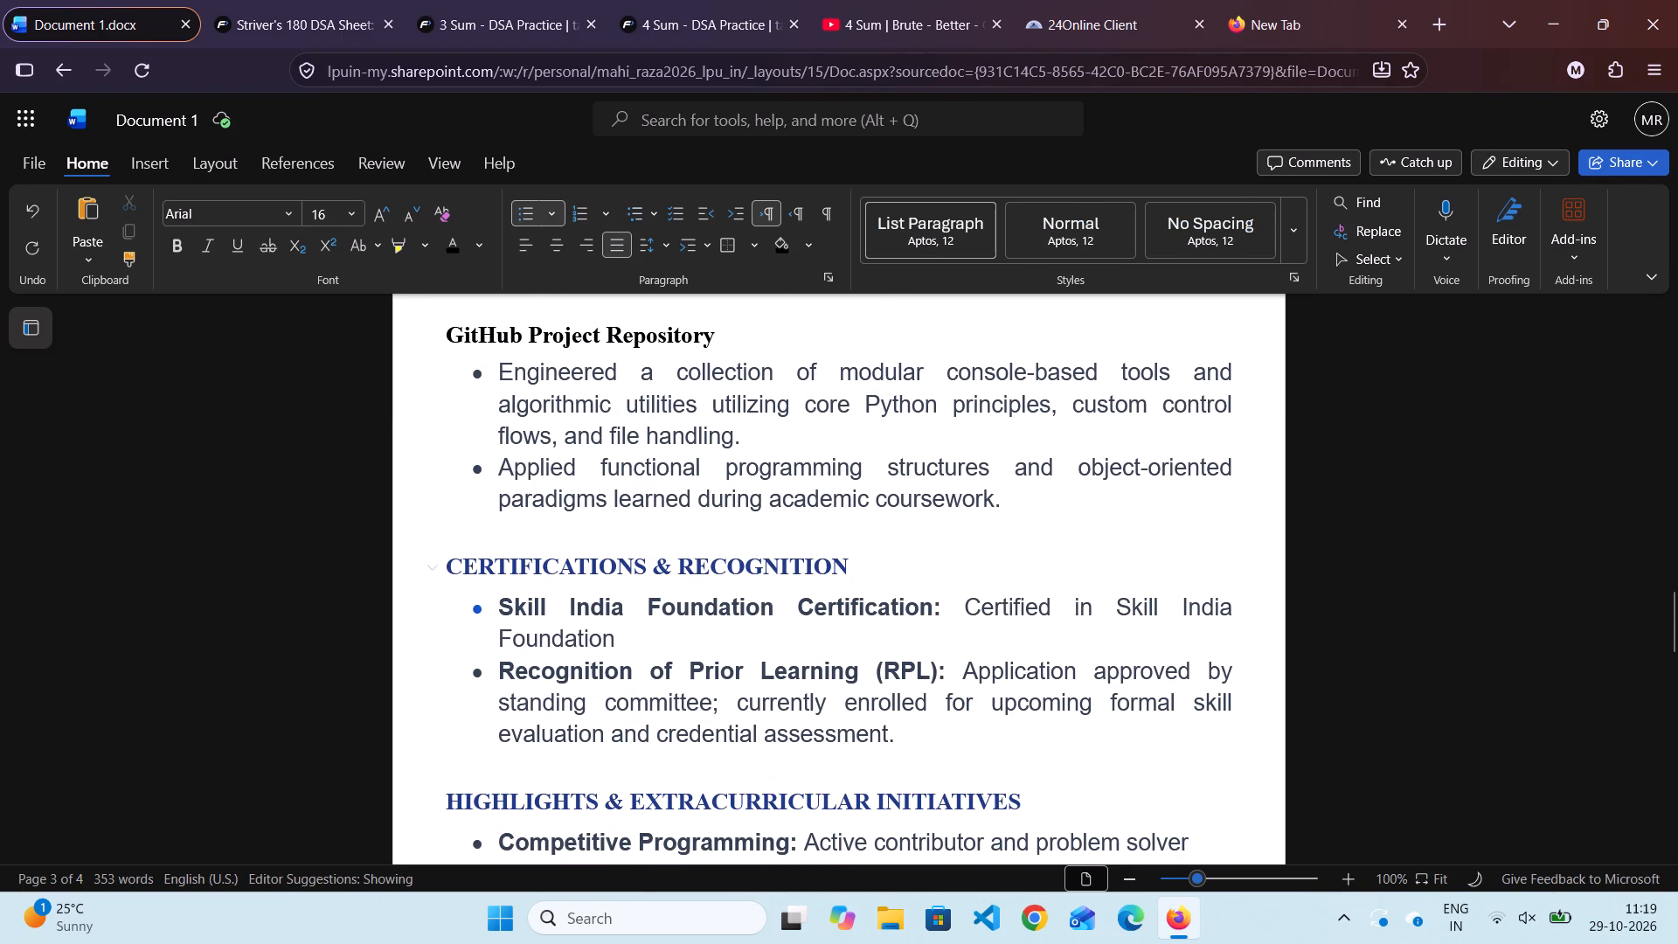
pyautogui.moveTo(448, 565); pyautogui.dragTo(874, 551)
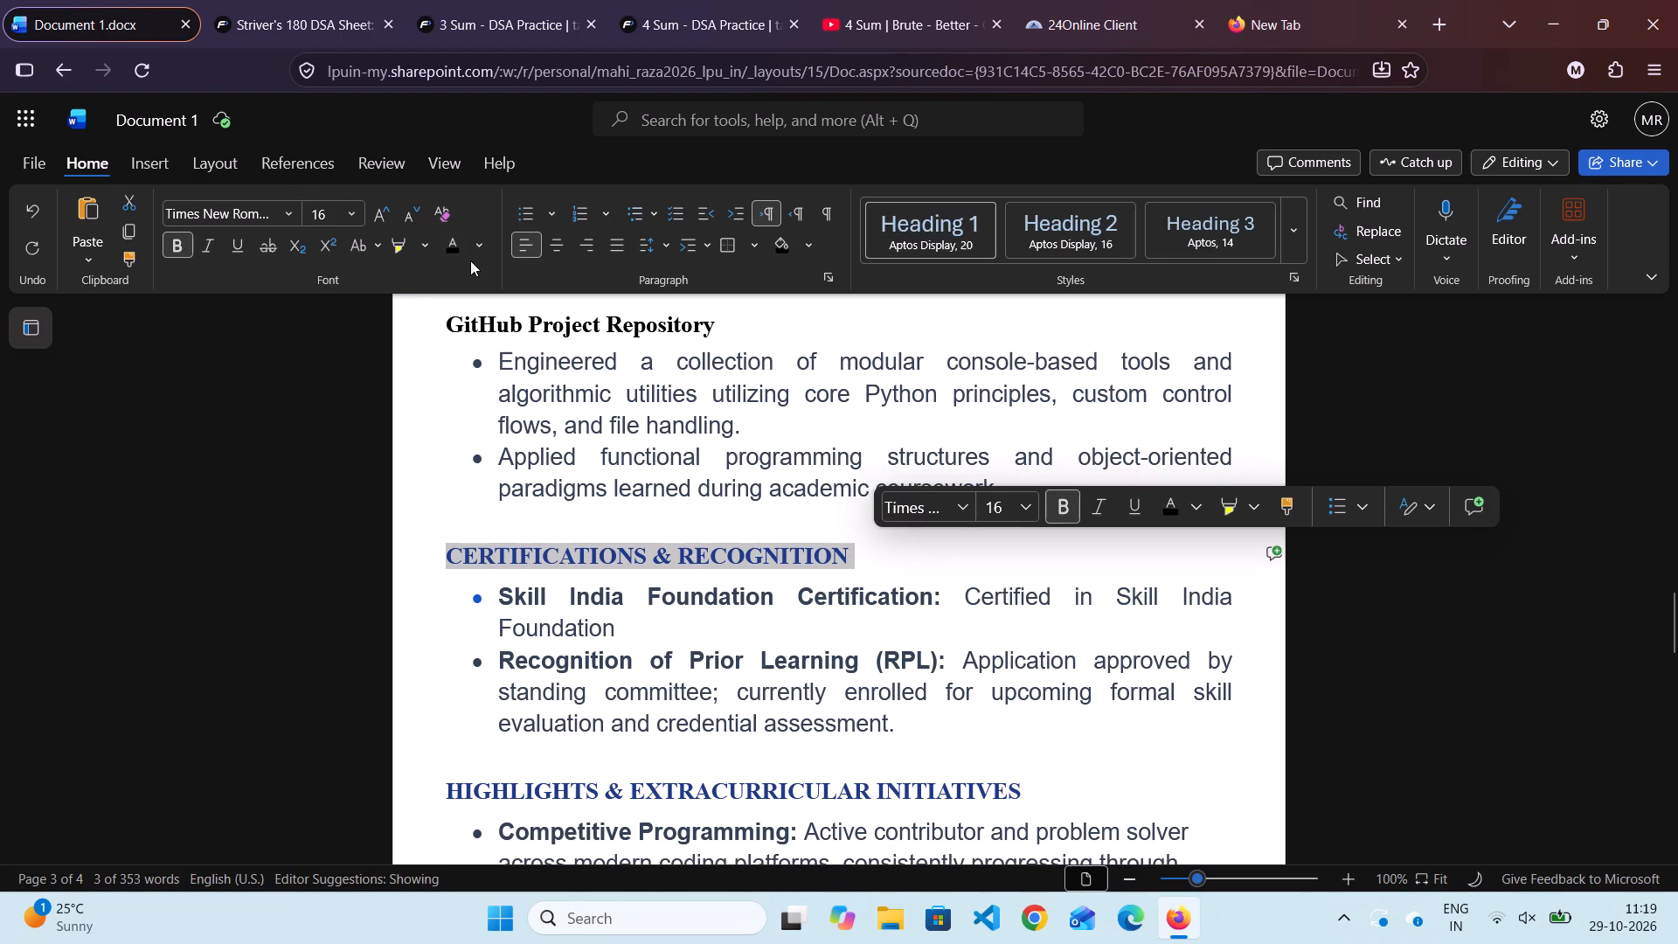
pyautogui.click(472, 249)
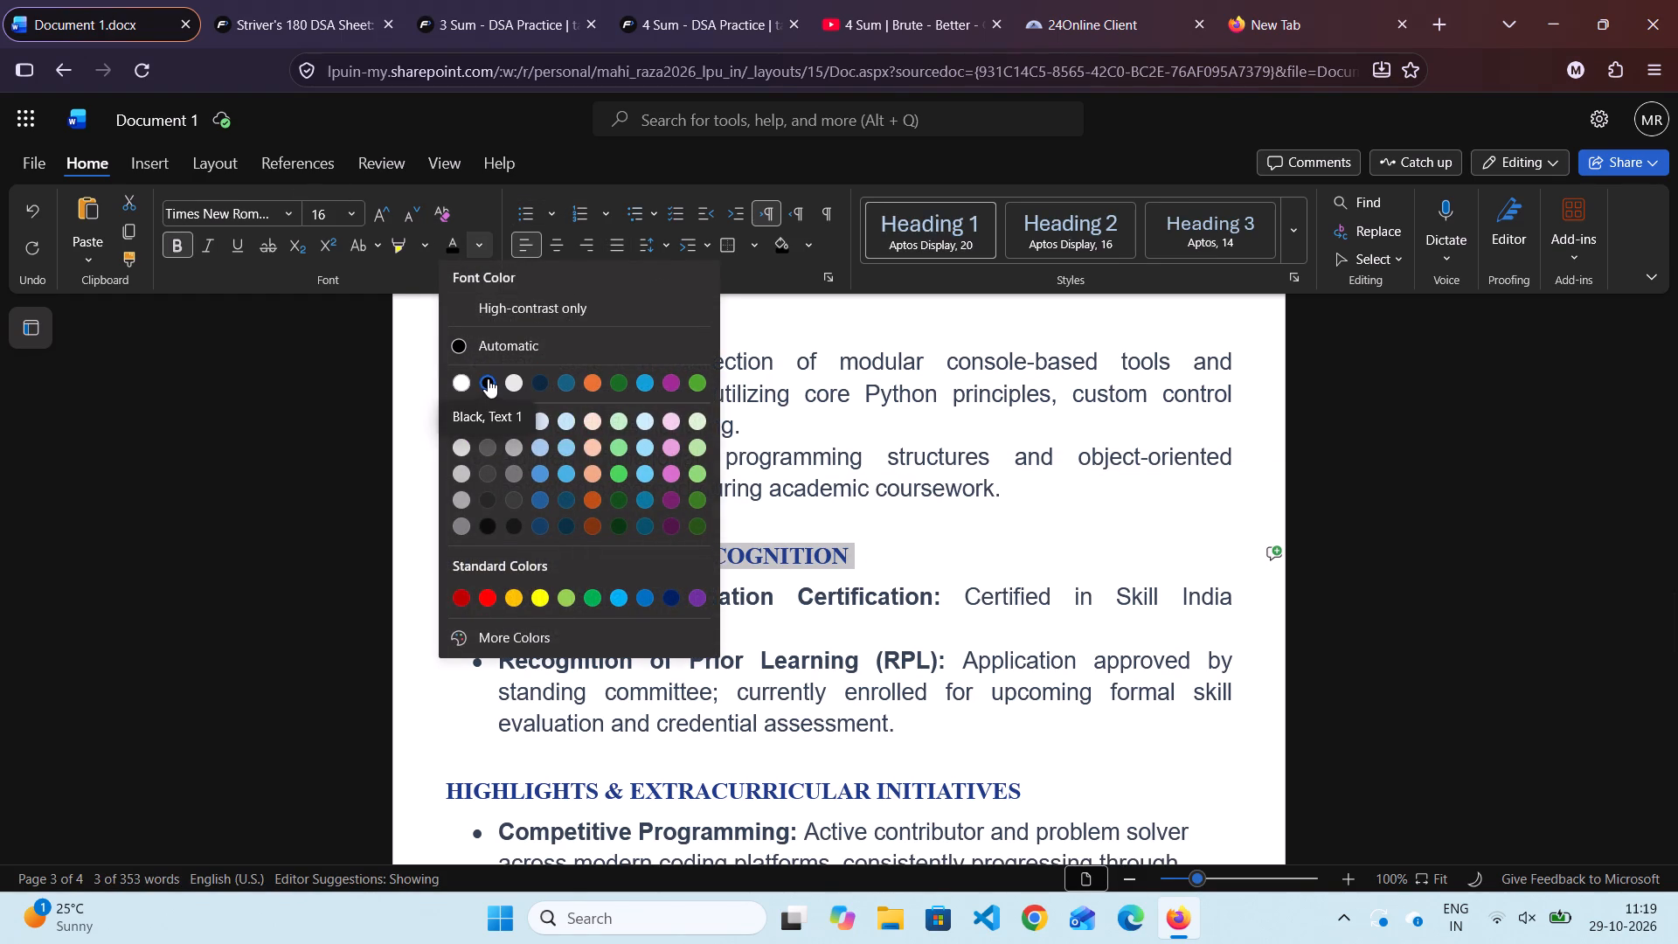
pyautogui.click(488, 378)
# Change the font color of the HIGHLIGHTS & EXTRACURRICULAR INITIATIVES heading to black.
pyautogui.scroll(-2, 621, 492)
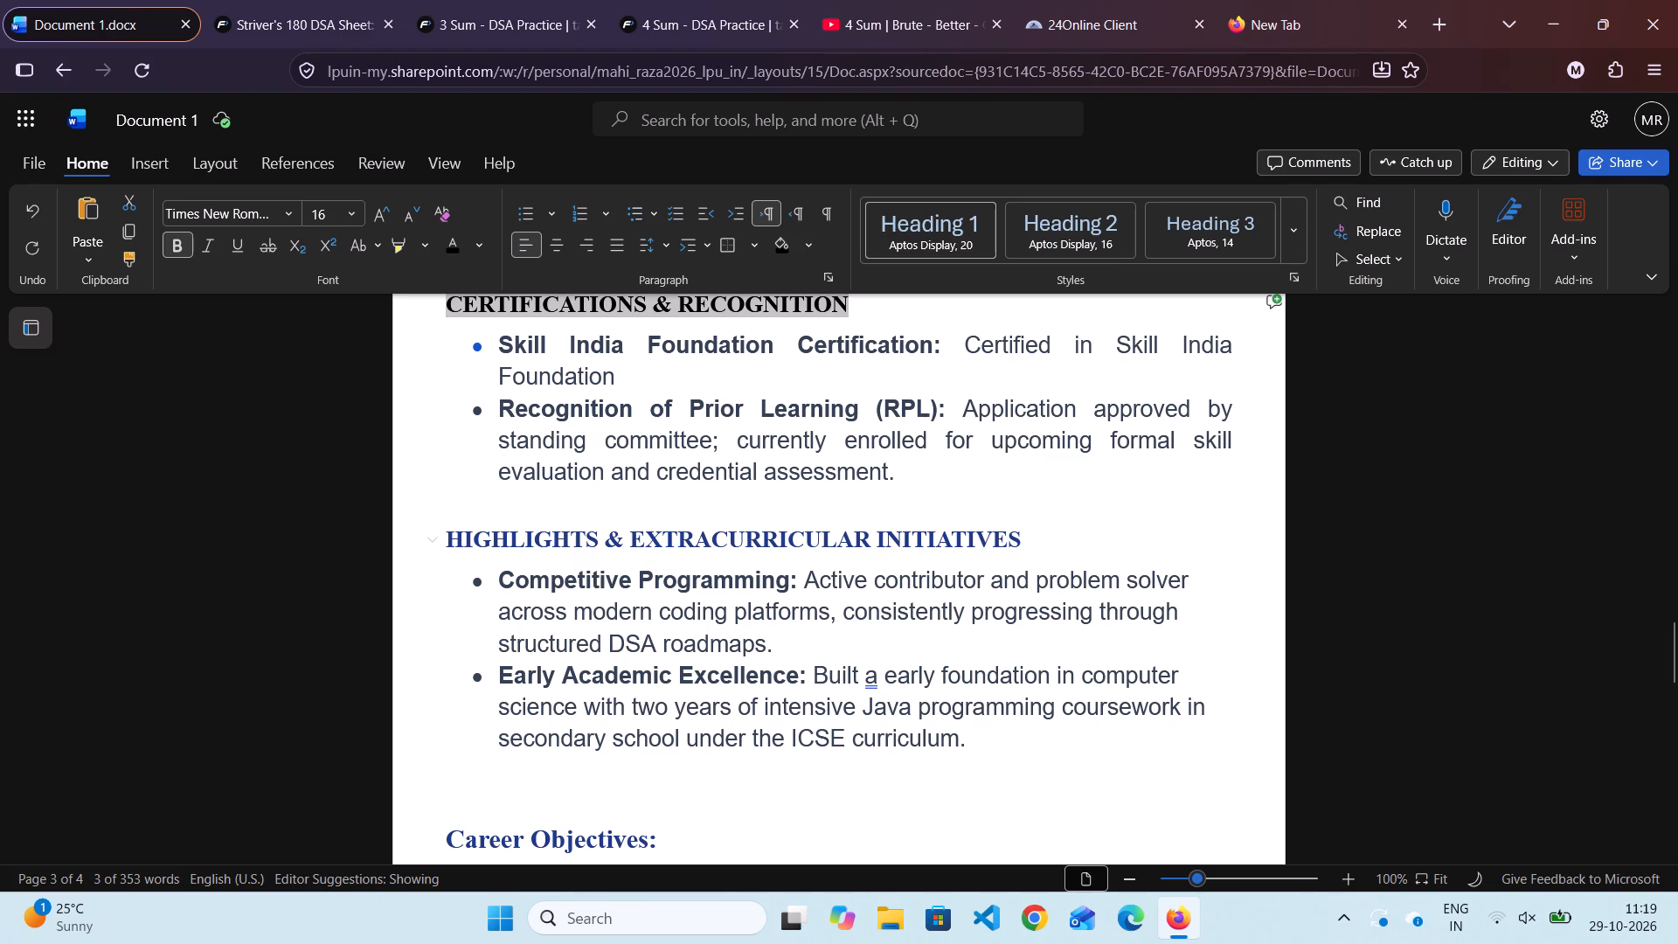
pyautogui.moveTo(449, 540); pyautogui.dragTo(1133, 506)
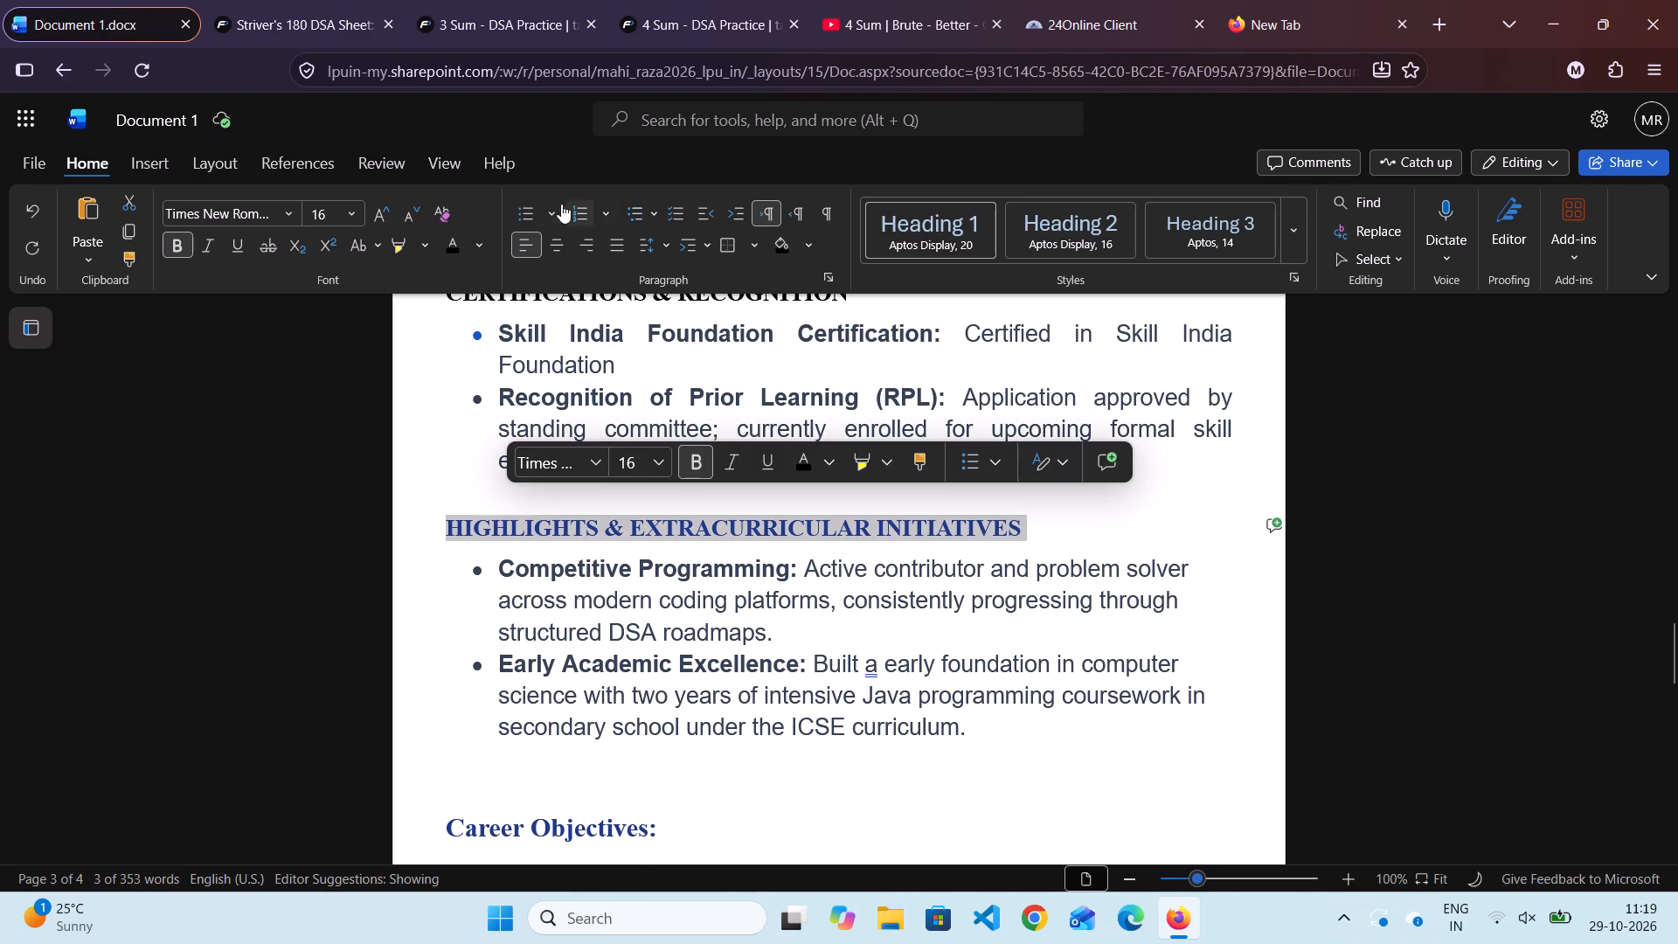
pyautogui.click(477, 239)
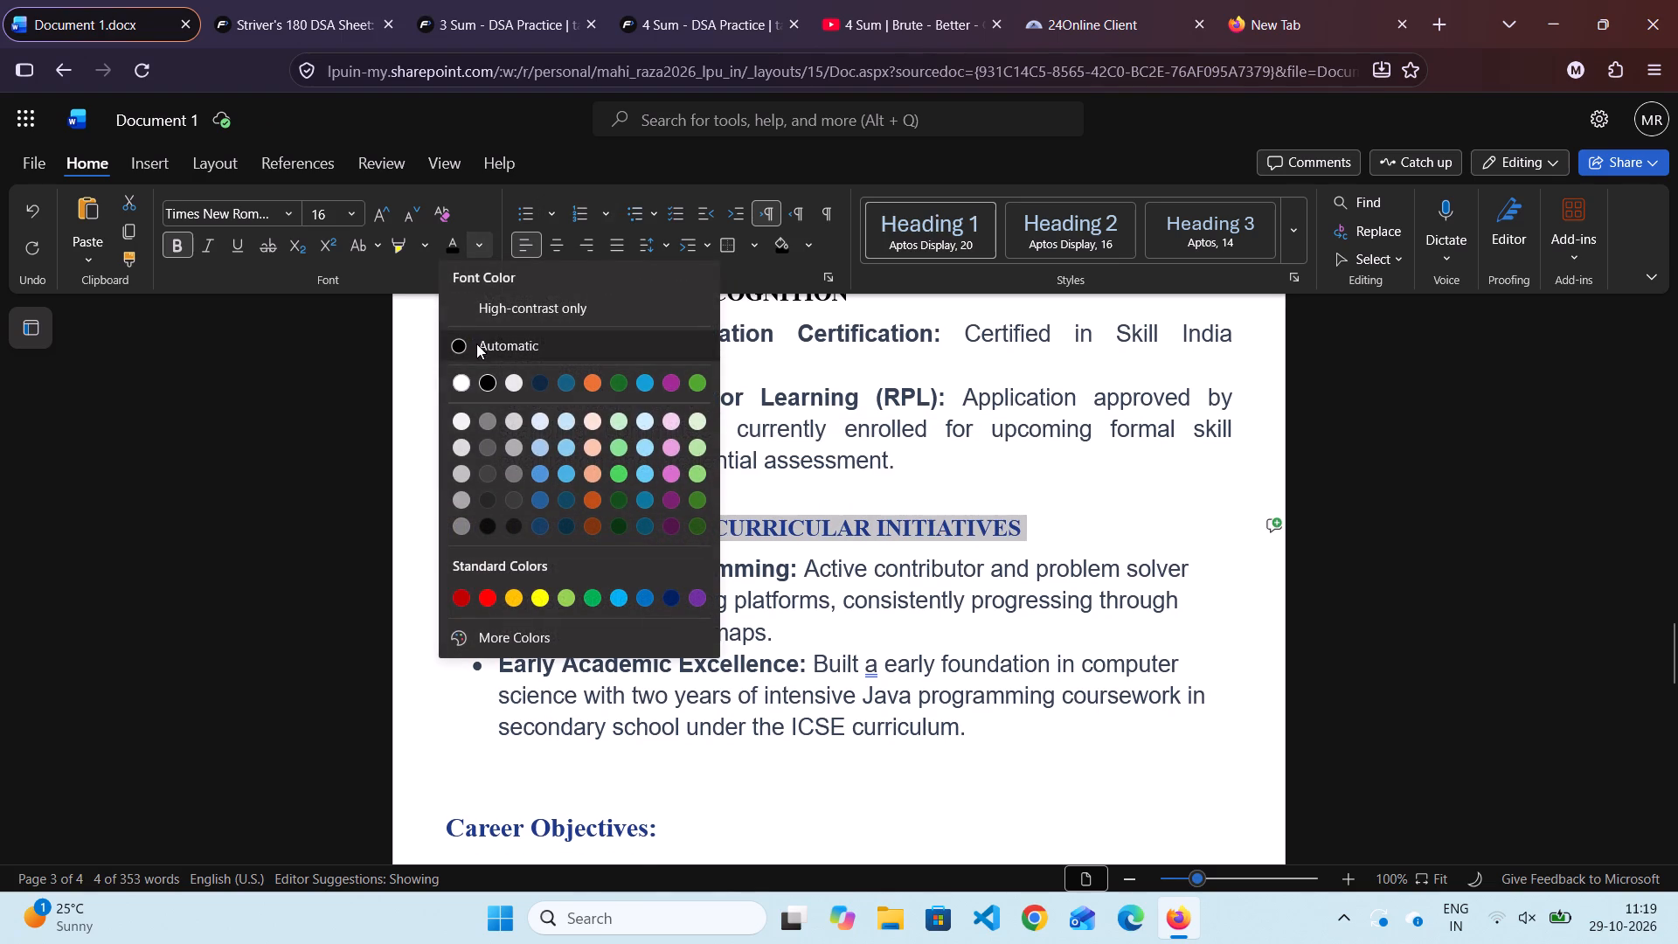
pyautogui.click(489, 386)
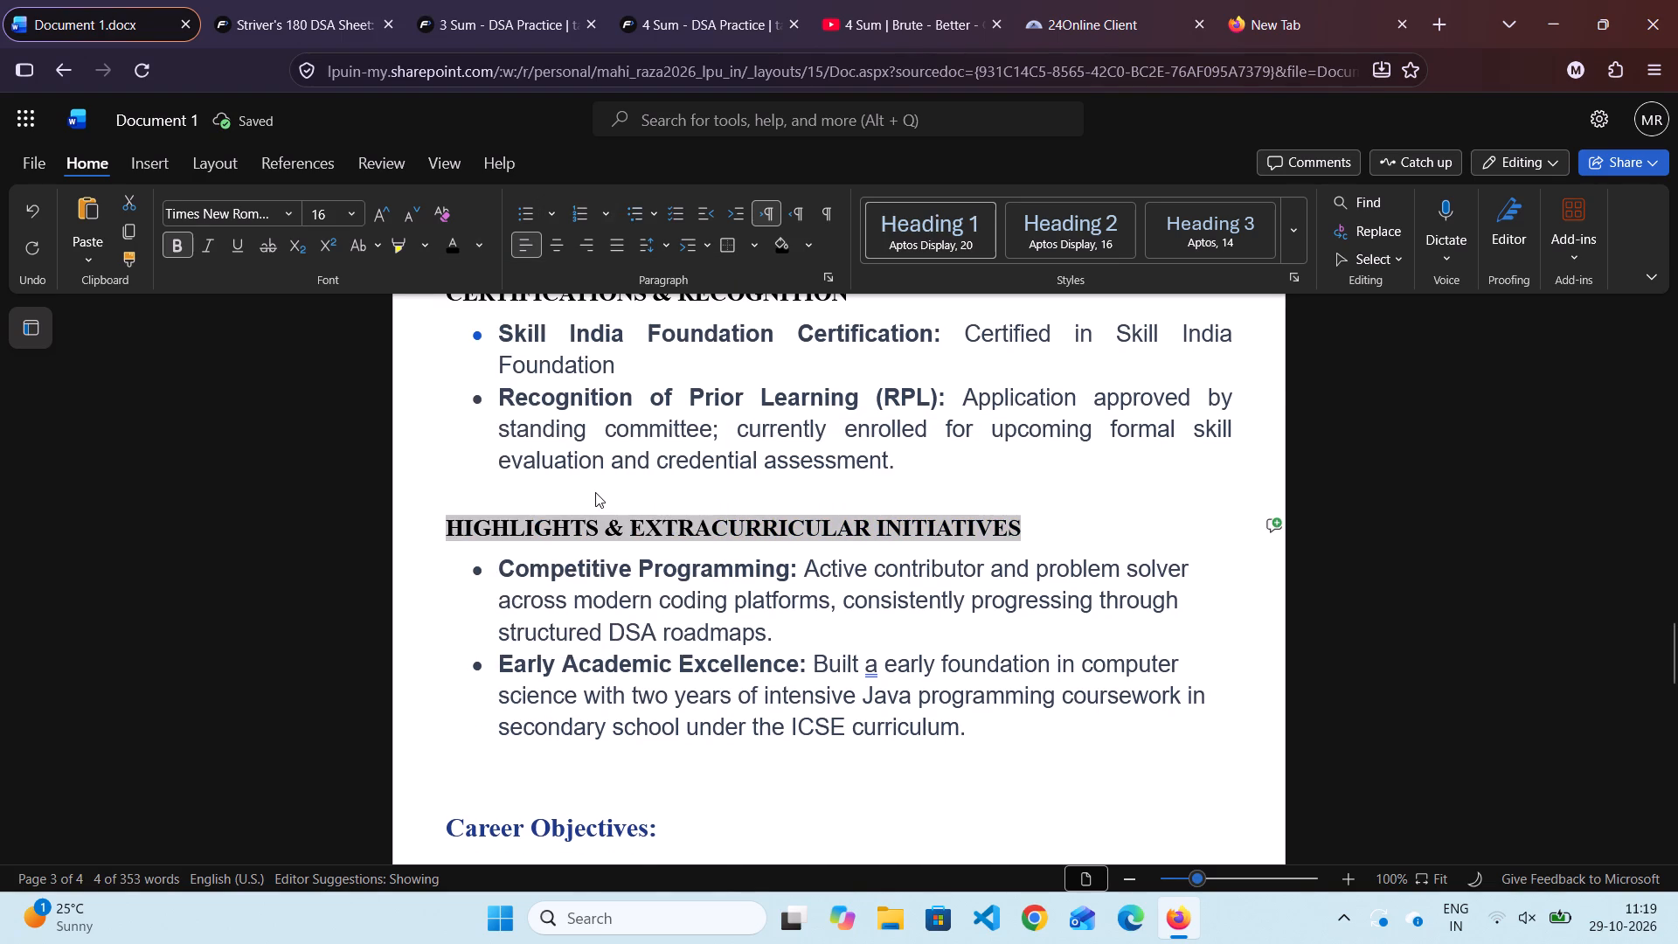
# Change the font color of the Career Objectives heading to Black, Text 1.
pyautogui.scroll(-3, 595, 492)
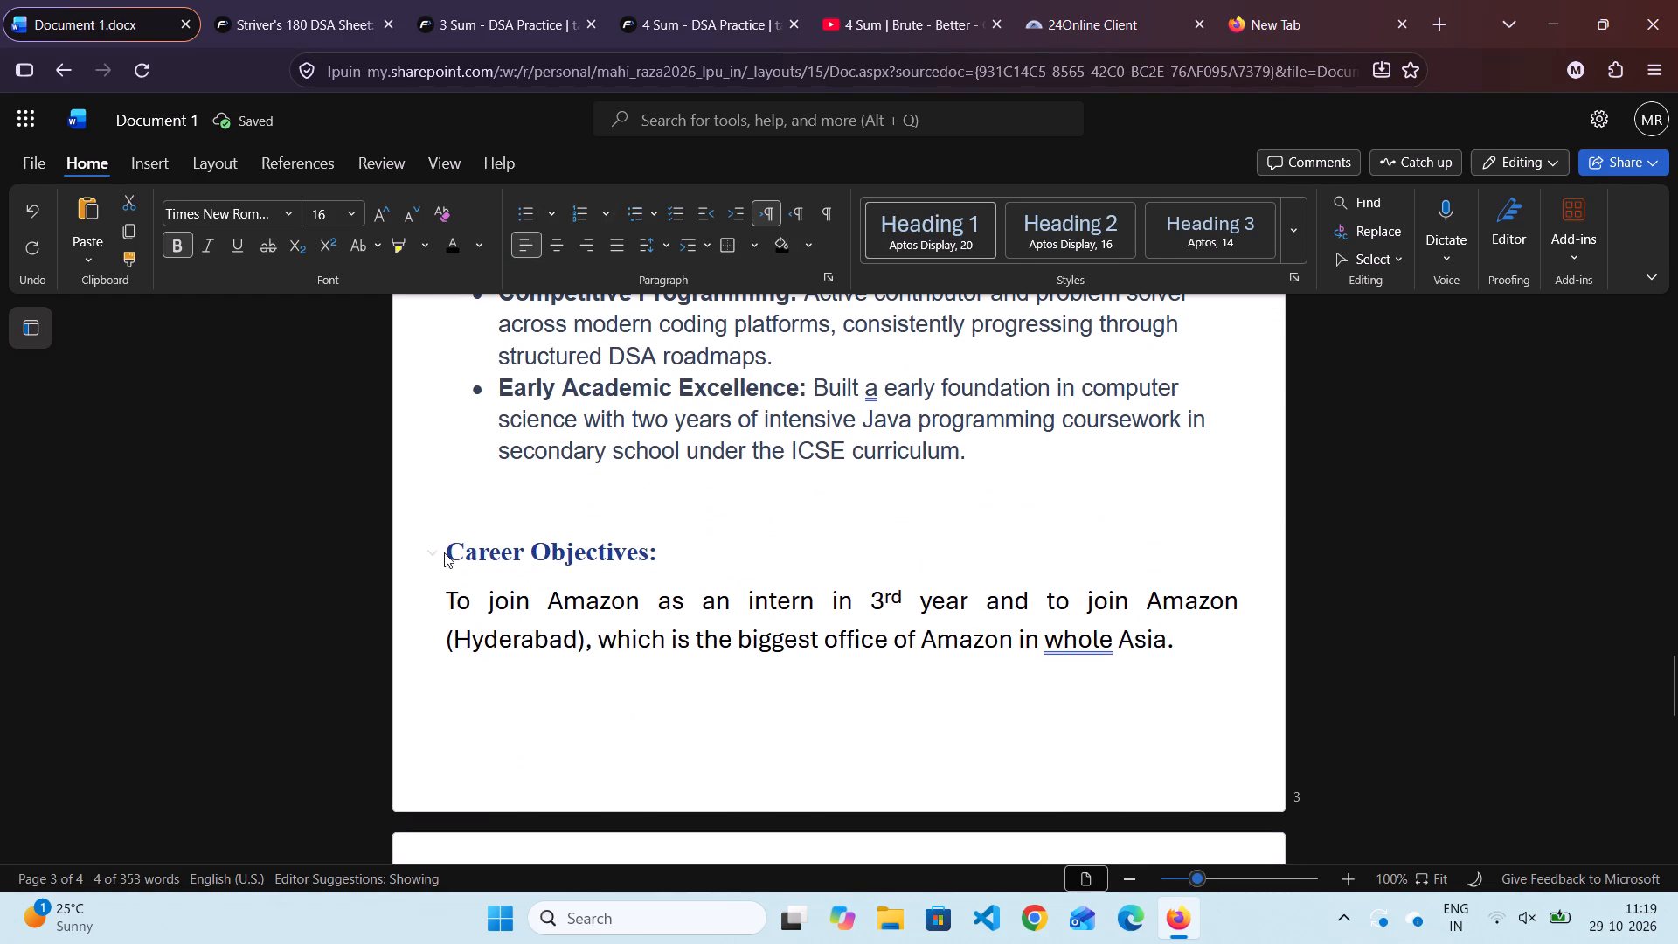
pyautogui.moveTo(448, 551); pyautogui.dragTo(670, 566)
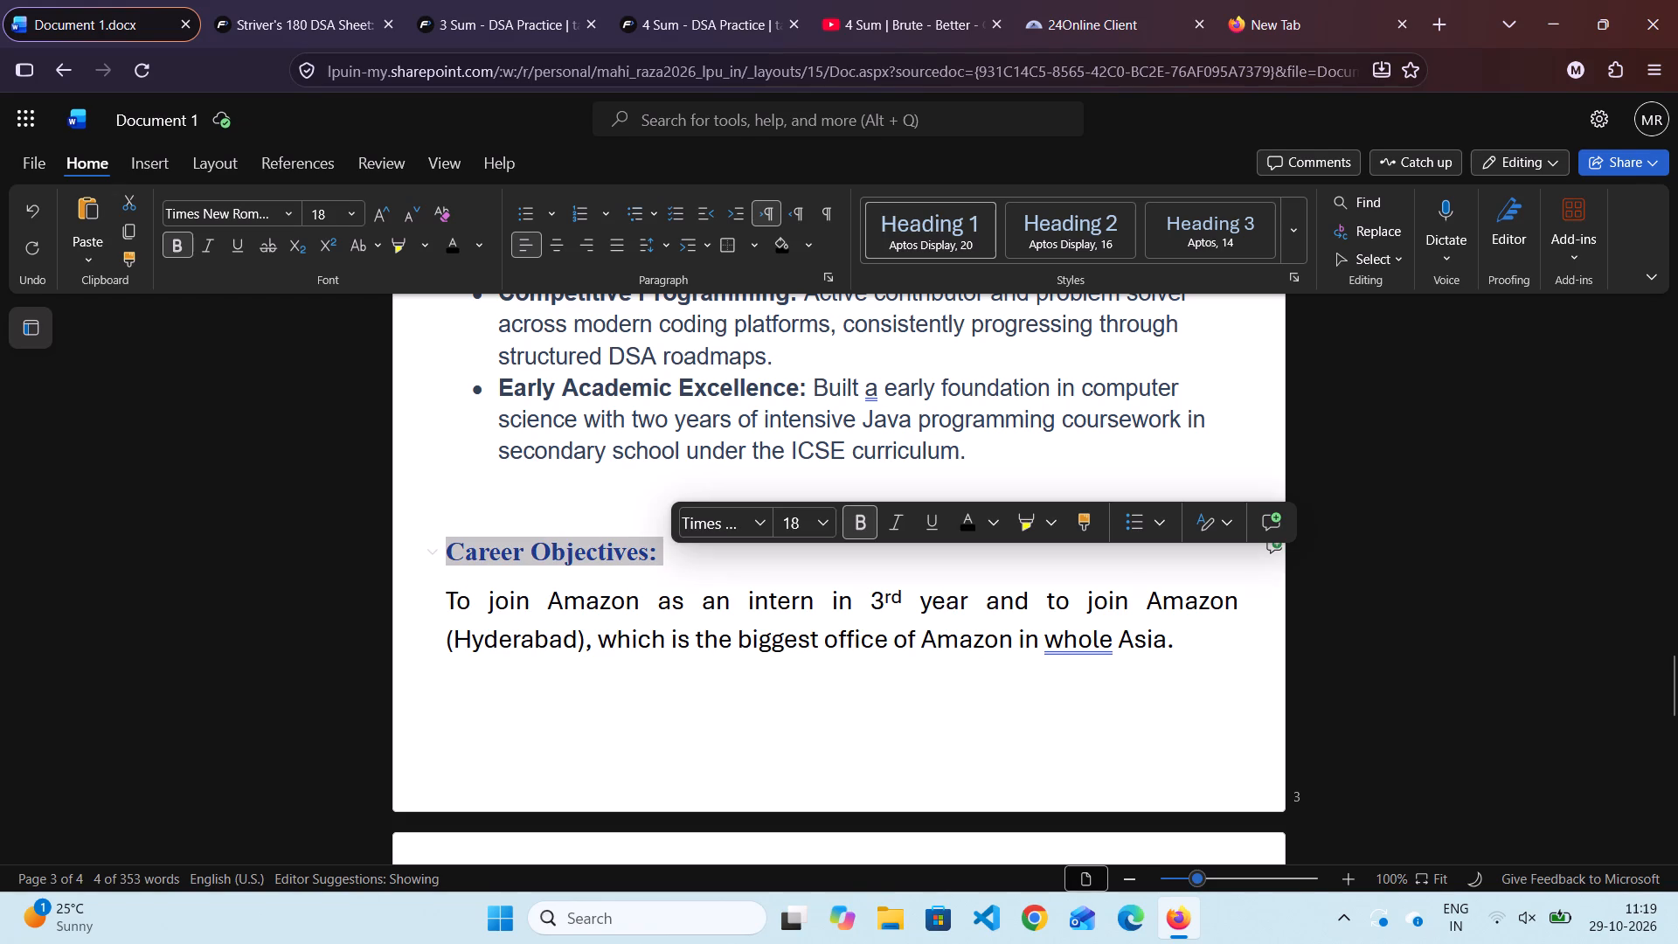
pyautogui.click(476, 241)
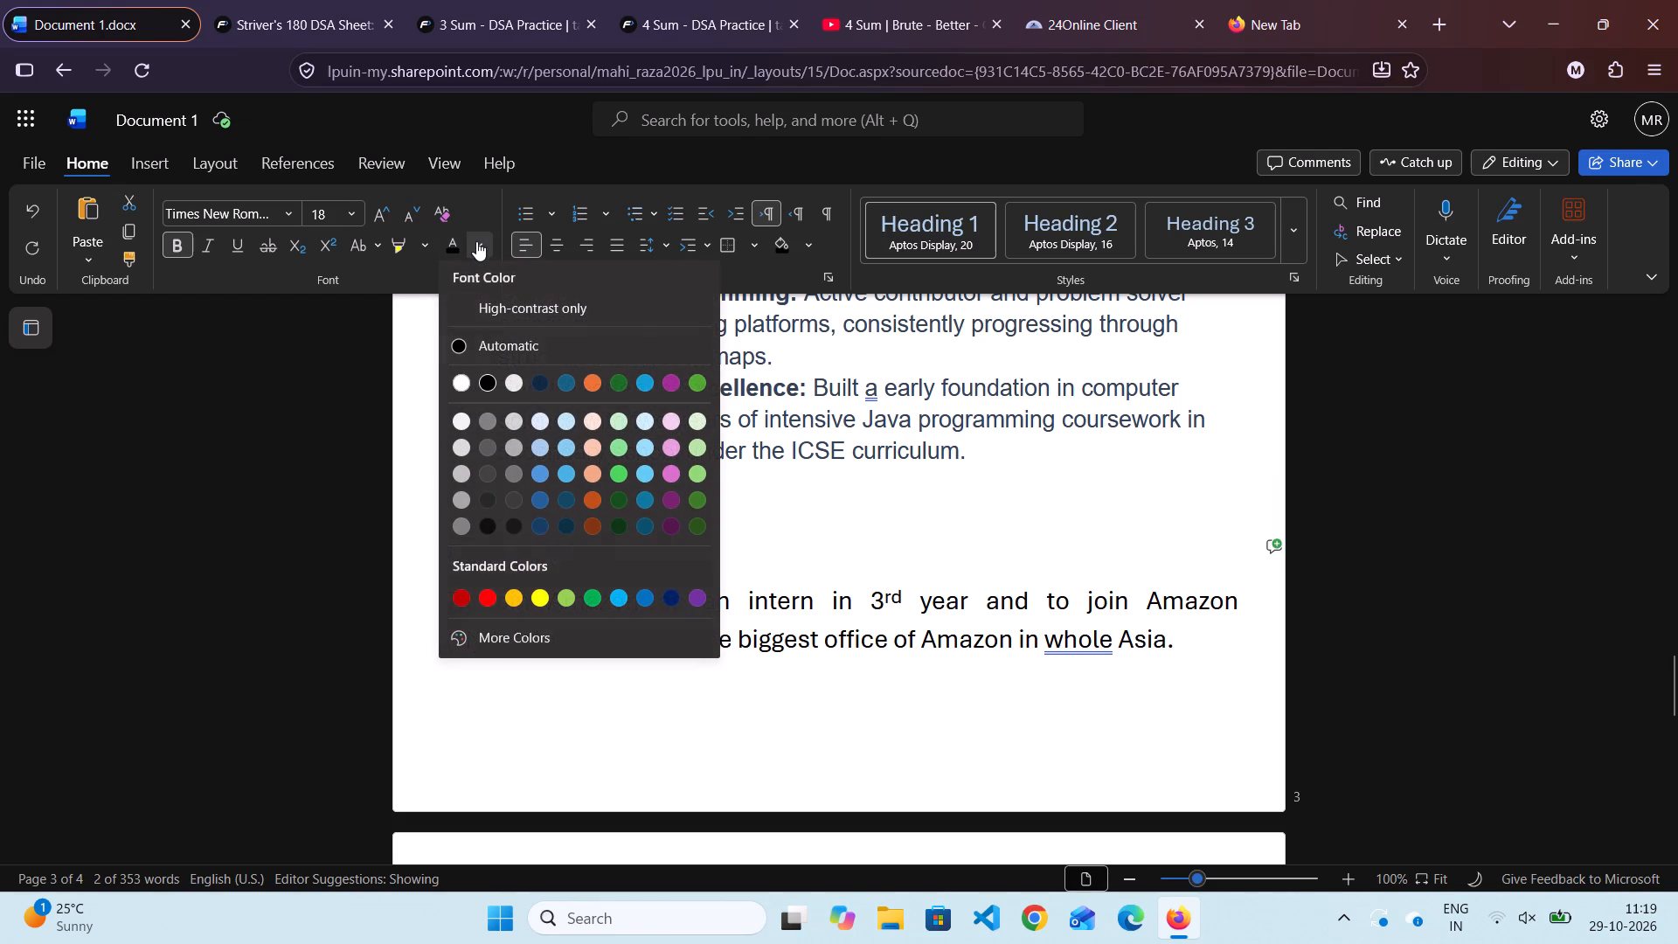
pyautogui.click(489, 378)
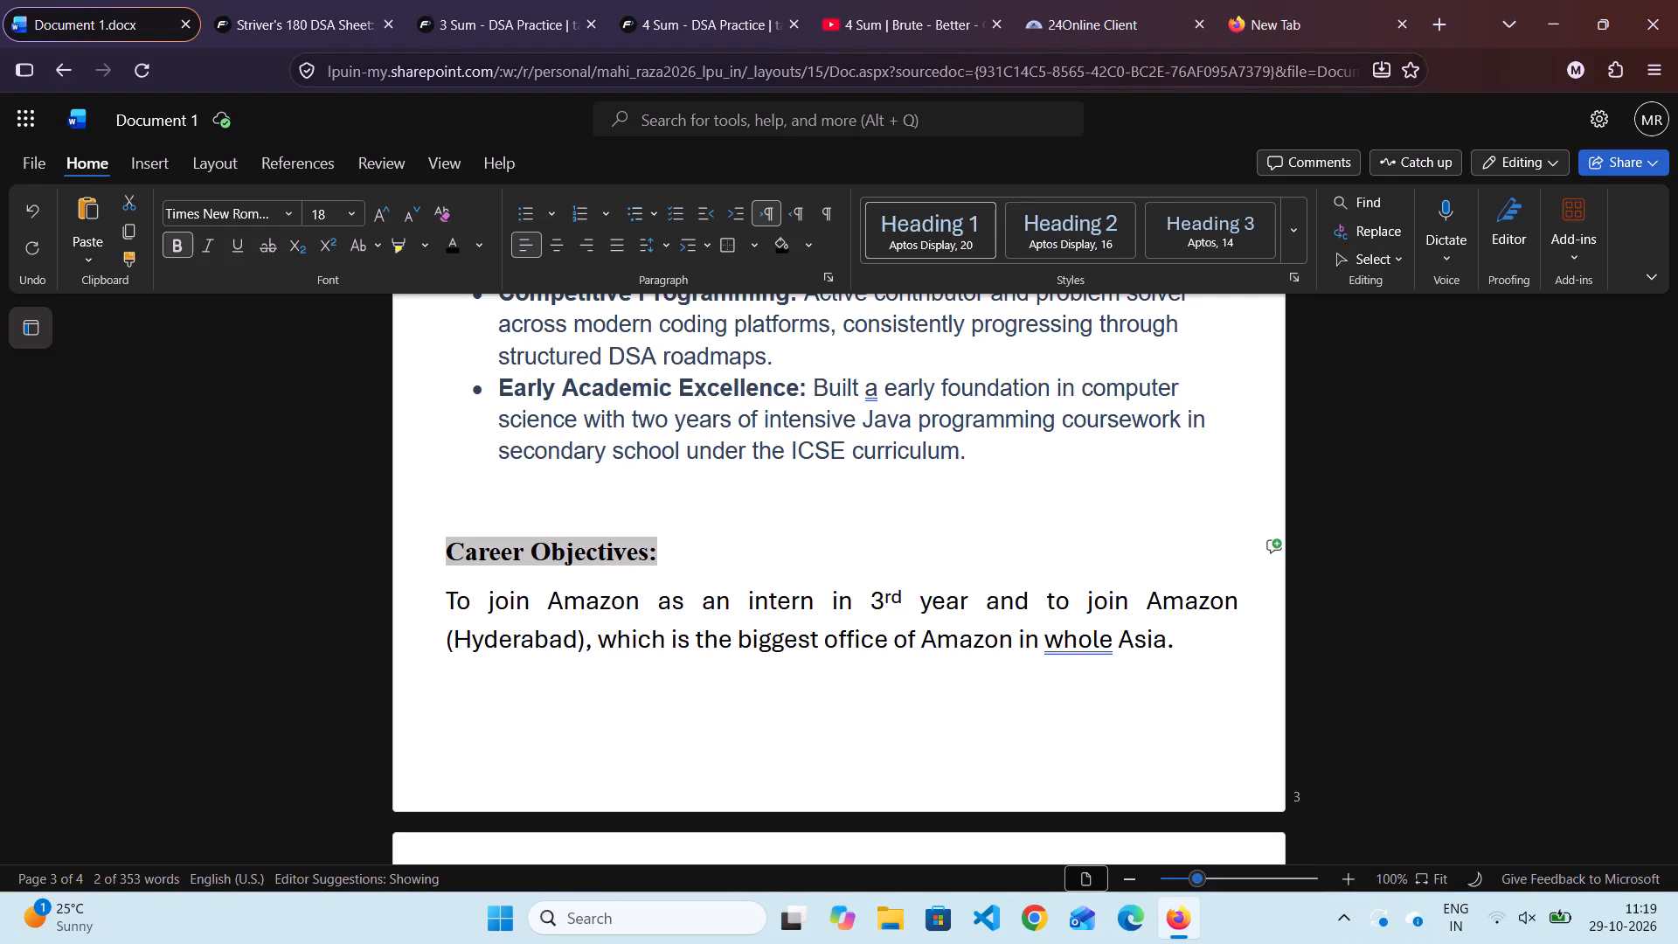
# Review the whole résumé from the first page to the last, checking the heading colors and text formatting.
pyautogui.scroll(-4, 489, 378)
pyautogui.scroll(5, 489, 378)
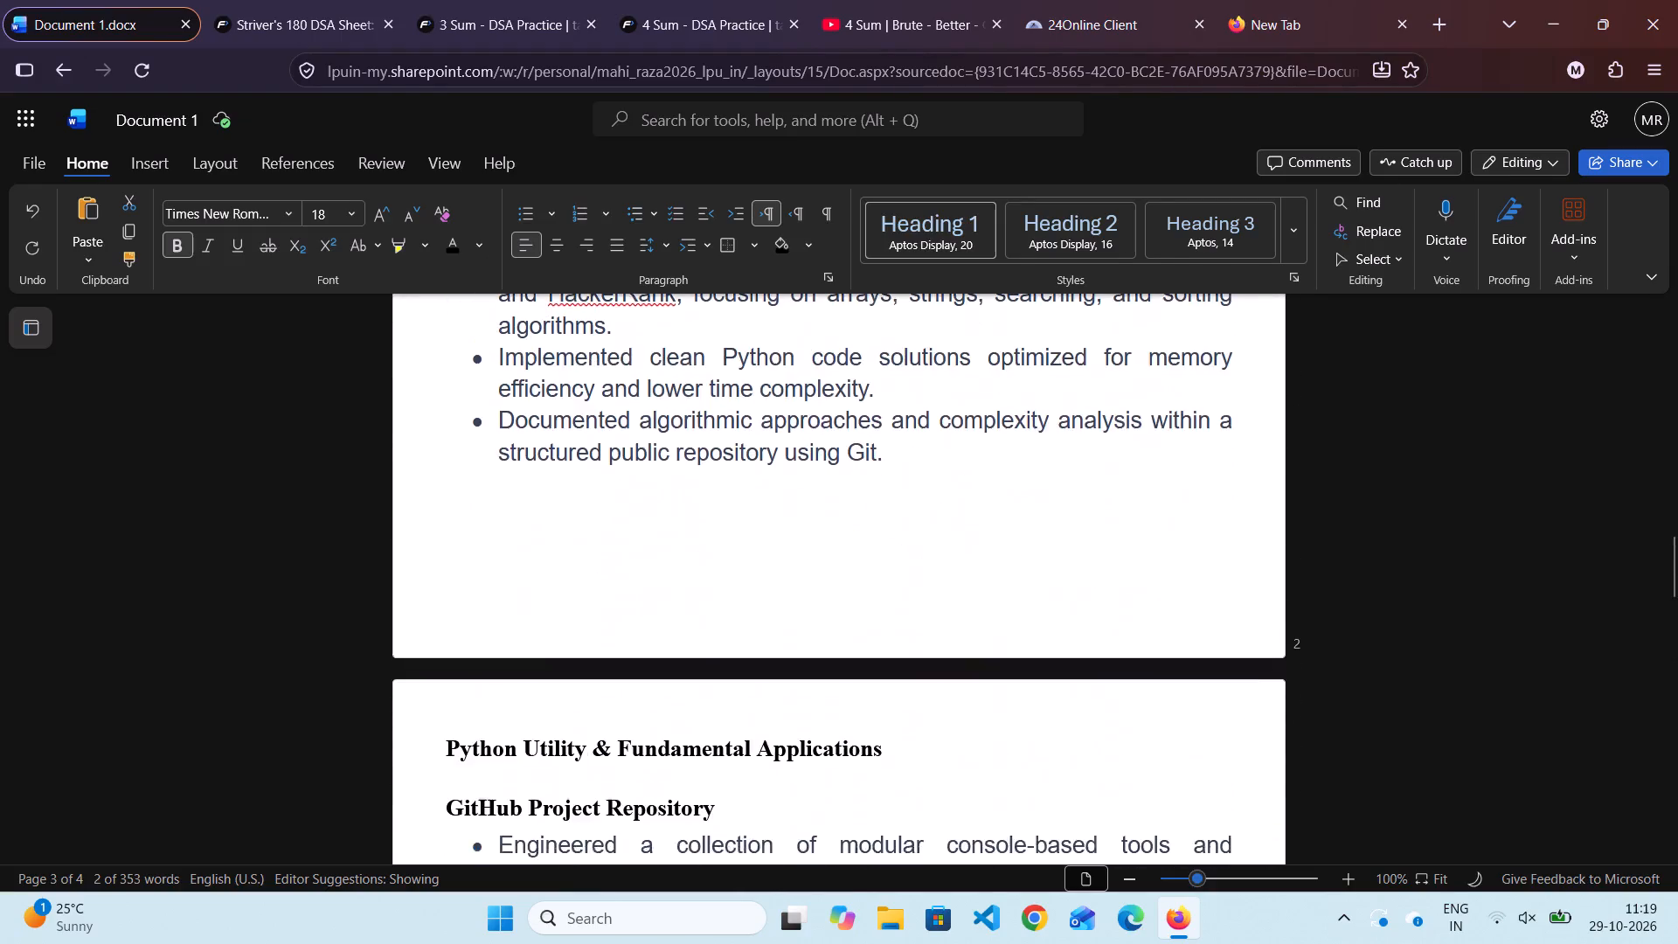
pyautogui.scroll(11, 489, 378)
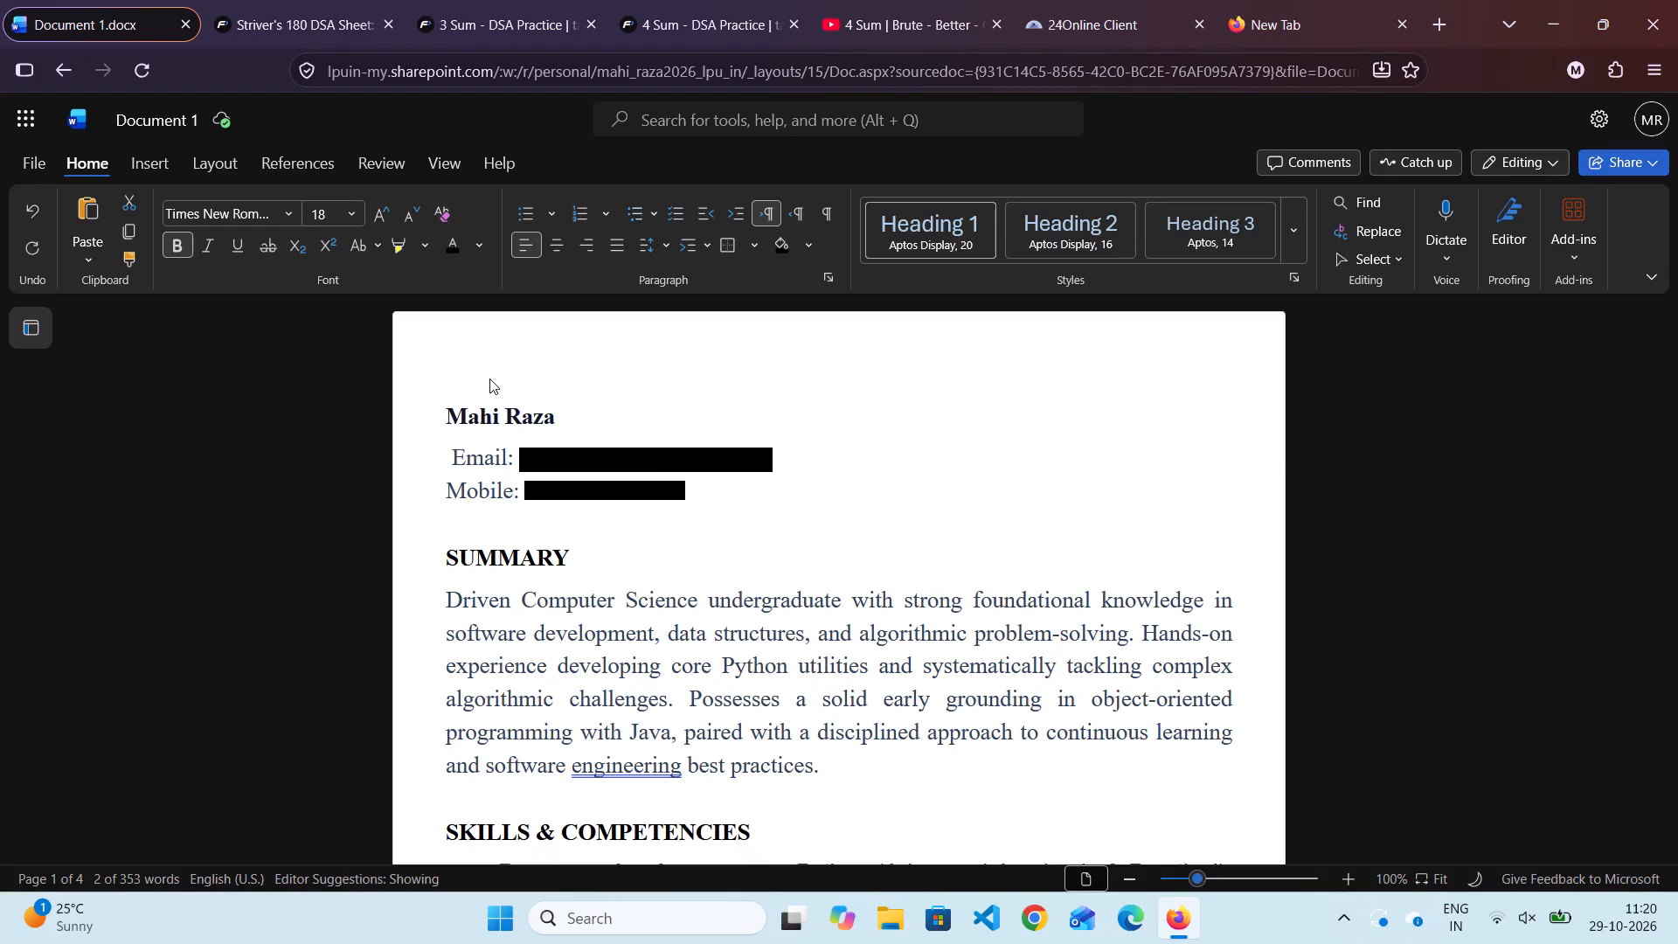
pyautogui.scroll(-6, 489, 378)
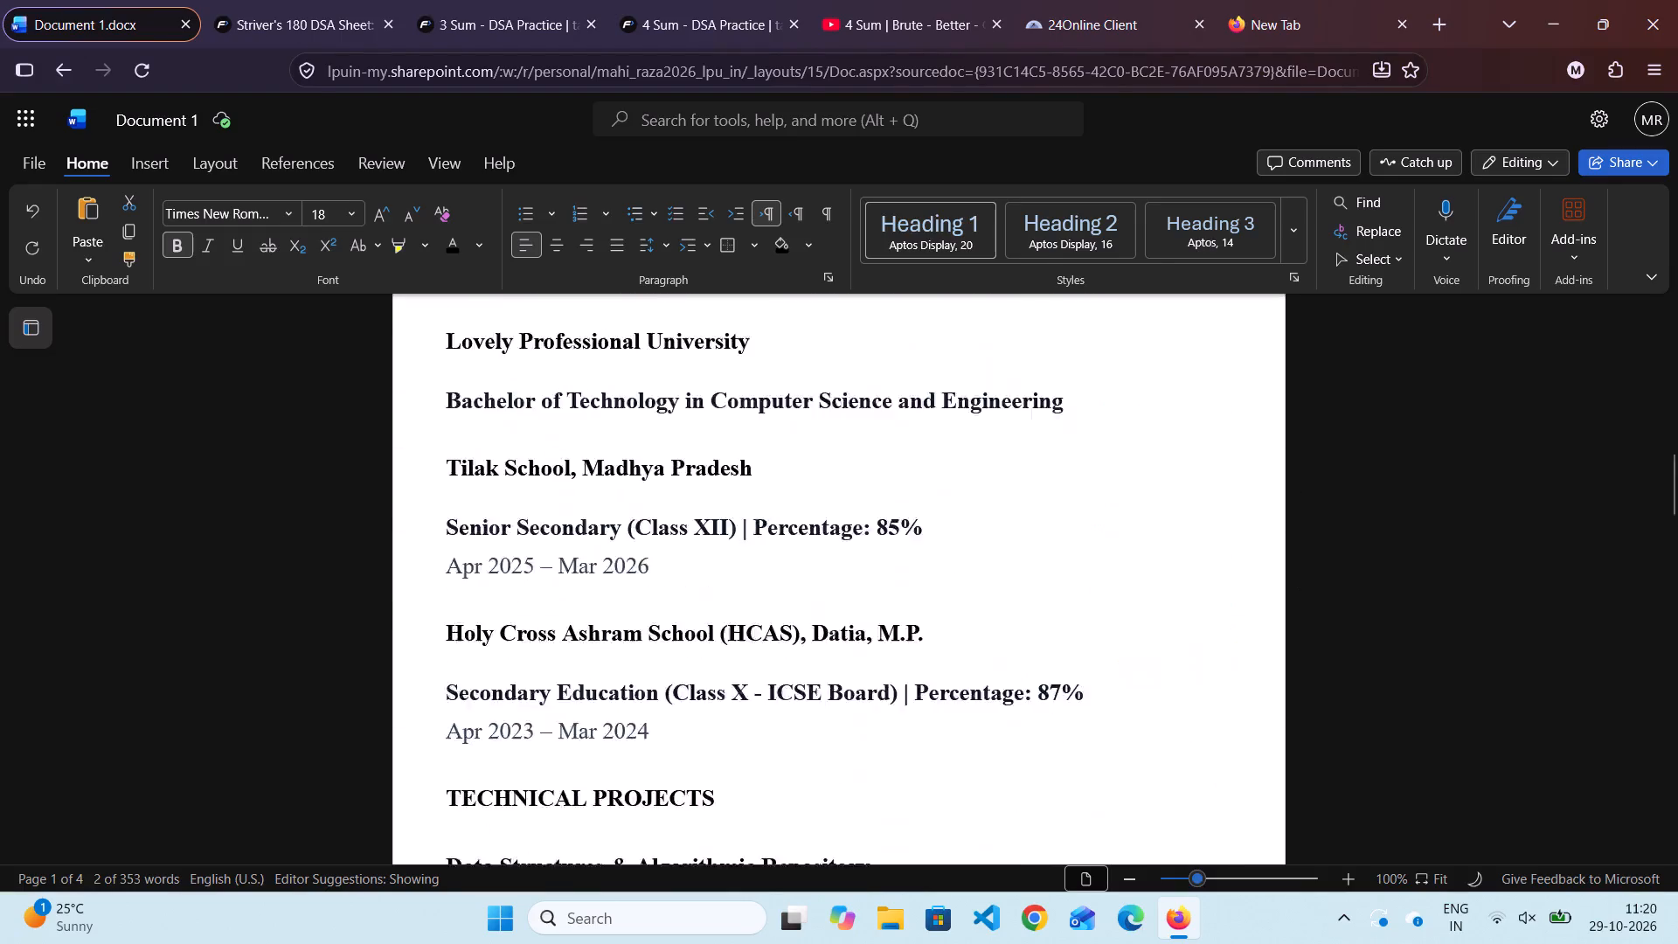
pyautogui.scroll(-13, 489, 378)
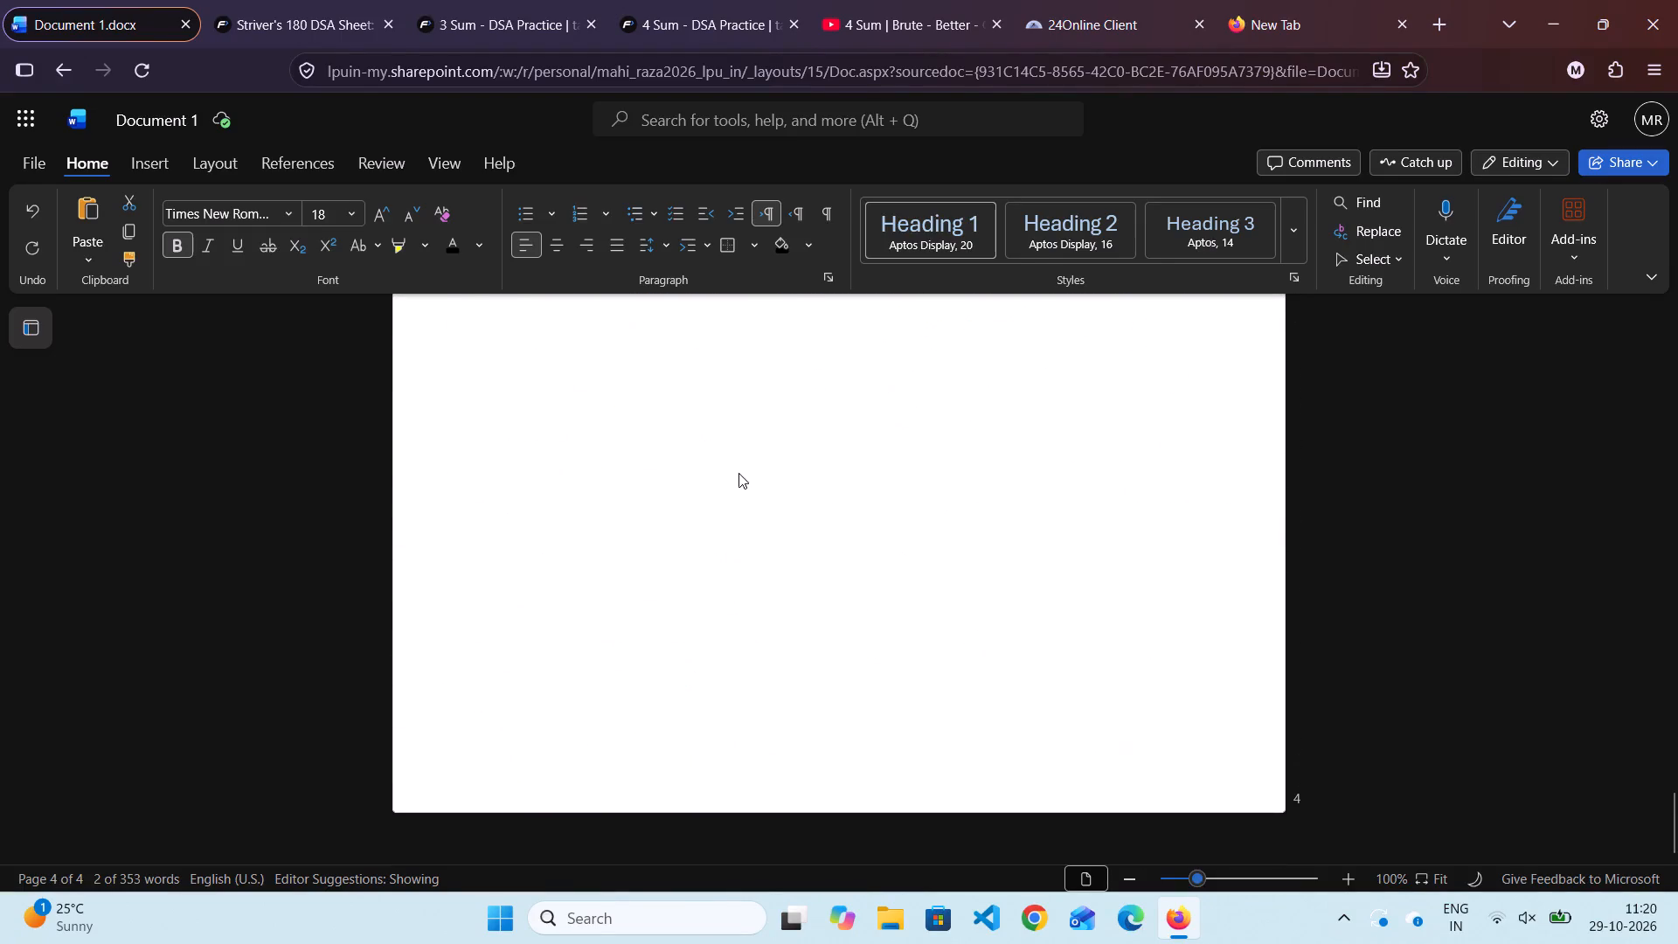
pyautogui.scroll(20, 761, 482)
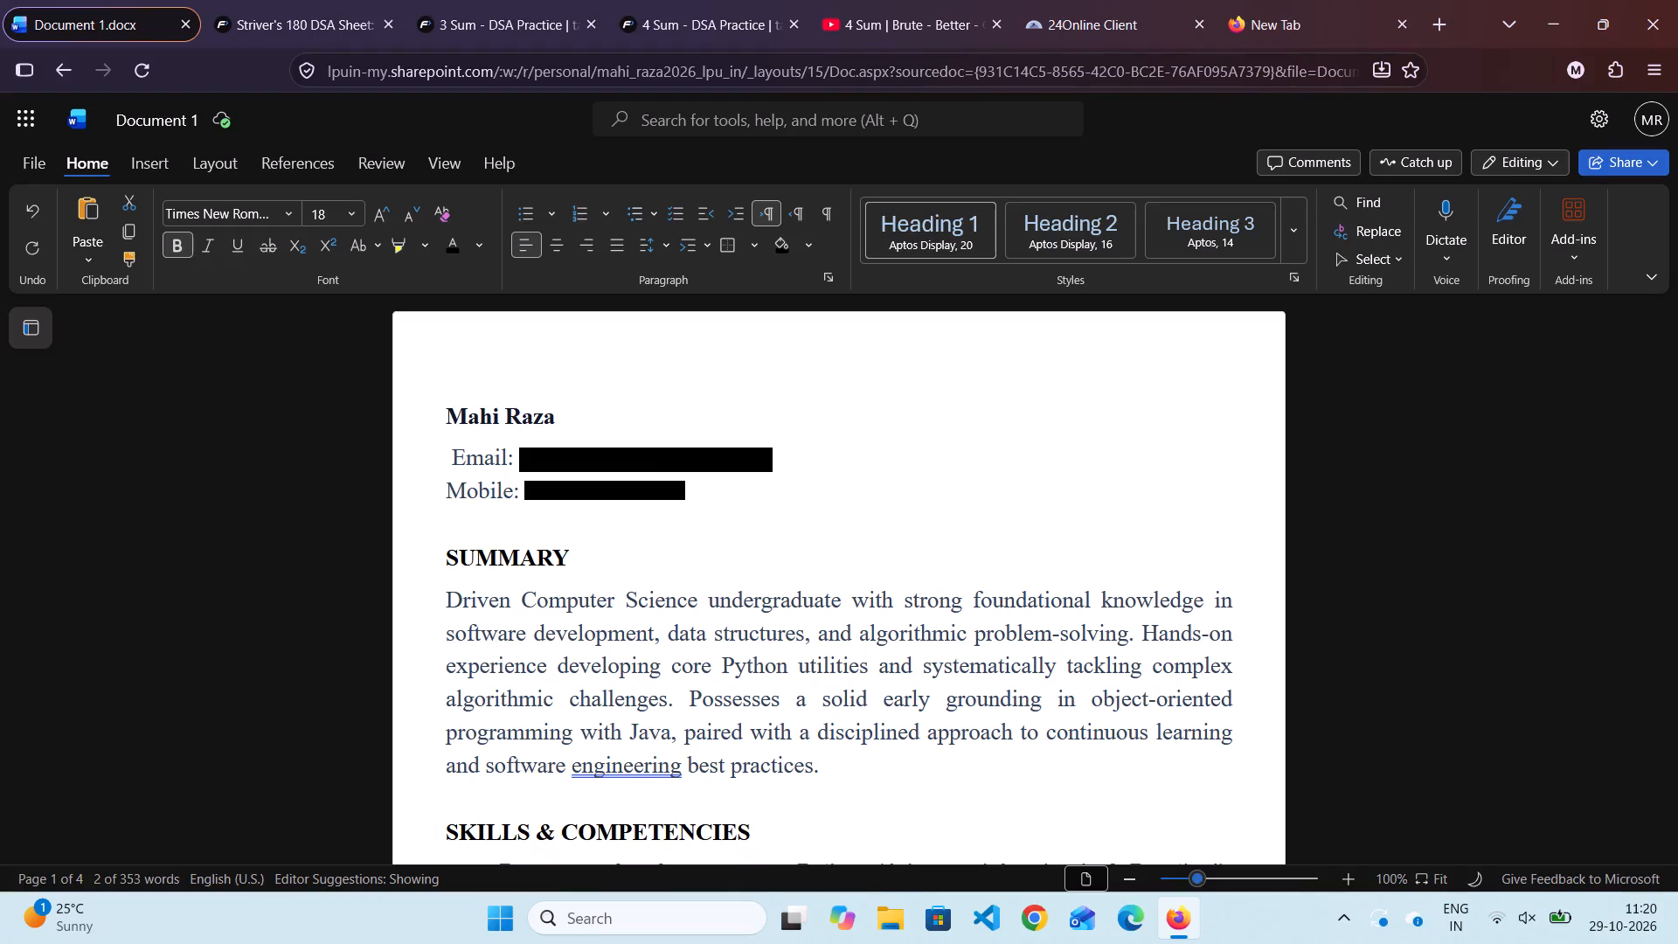
pyautogui.scroll(-2, 761, 482)
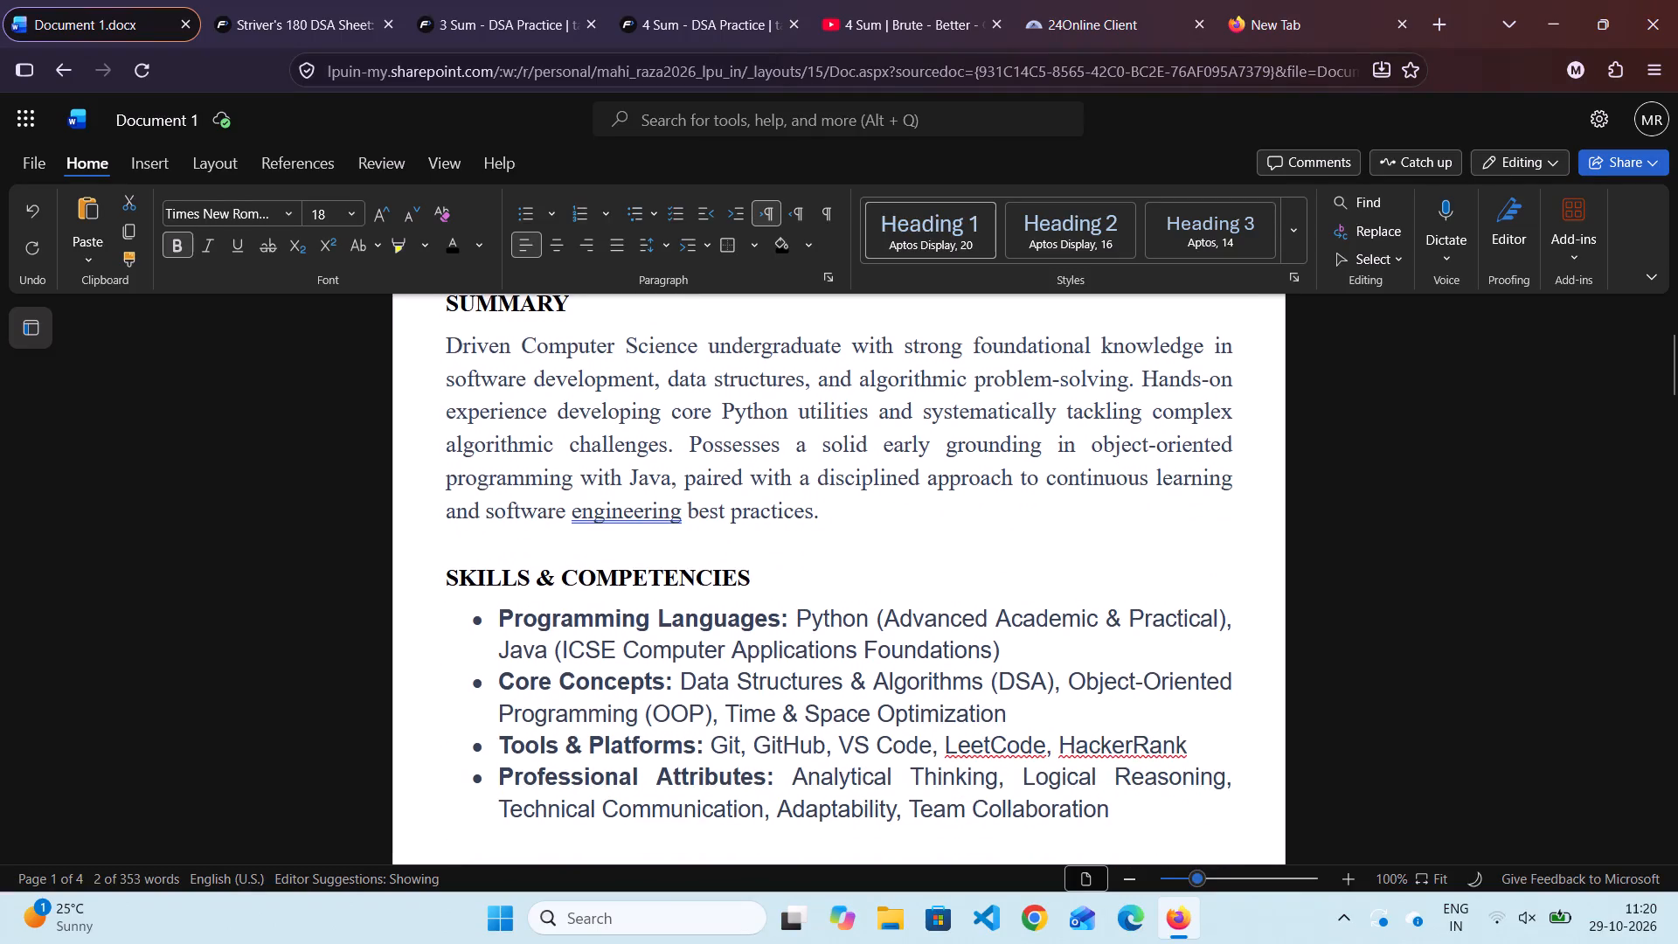